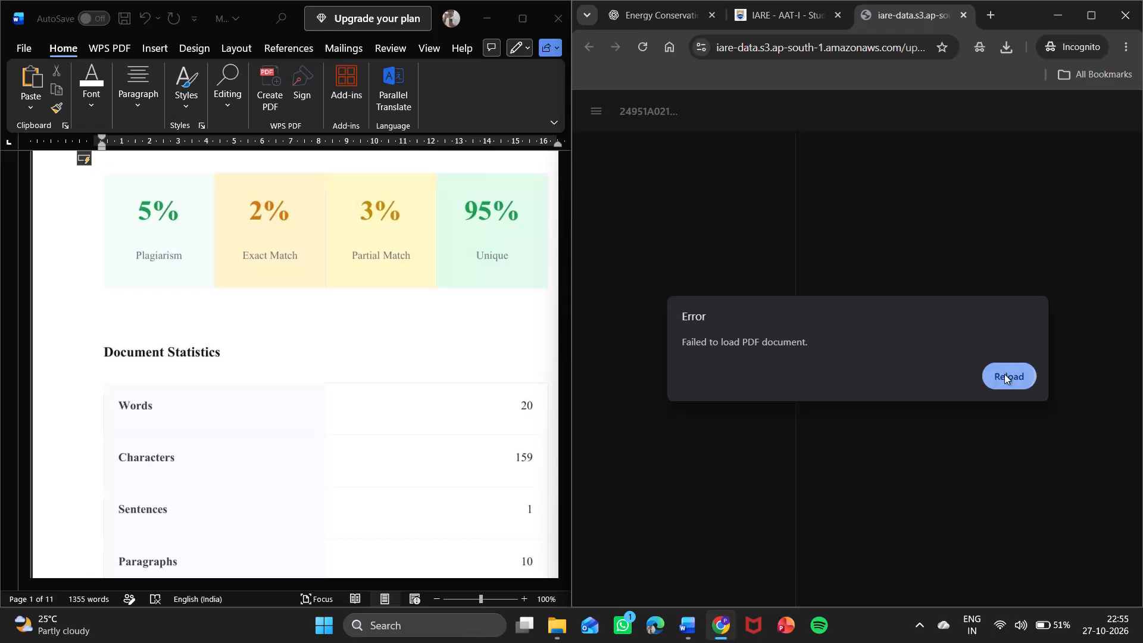
Try to reload the PDF document that failed to open.
left_click(1004, 374)
triple_click(1004, 374)
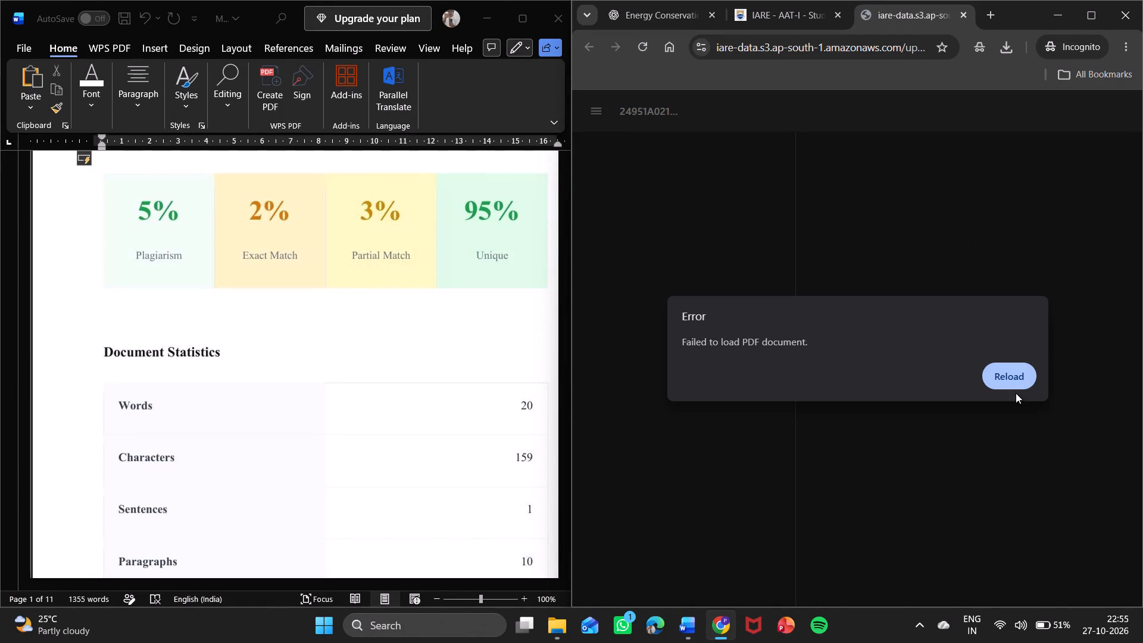
left_click(1016, 382)
left_click_drag(957, 14, 969, 18)
left_click_drag(969, 18, 1066, 388)
left_click(1017, 378)
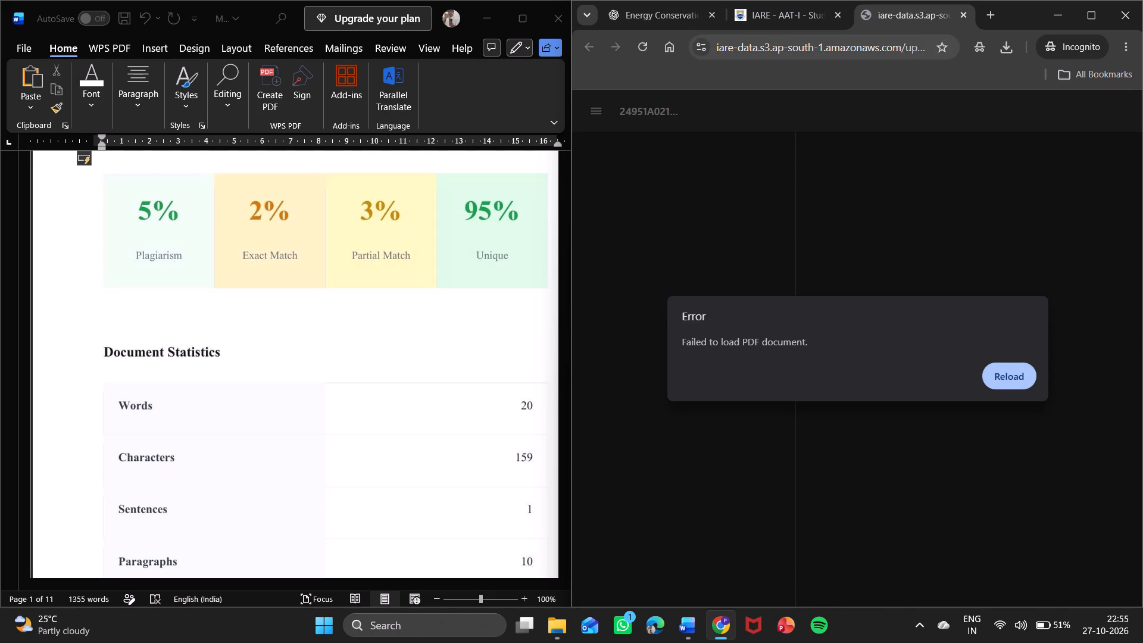
Get the Power Electronics (AEED17) questions, review the uploaded answer PDF, and close it.
left_click(764, 28)
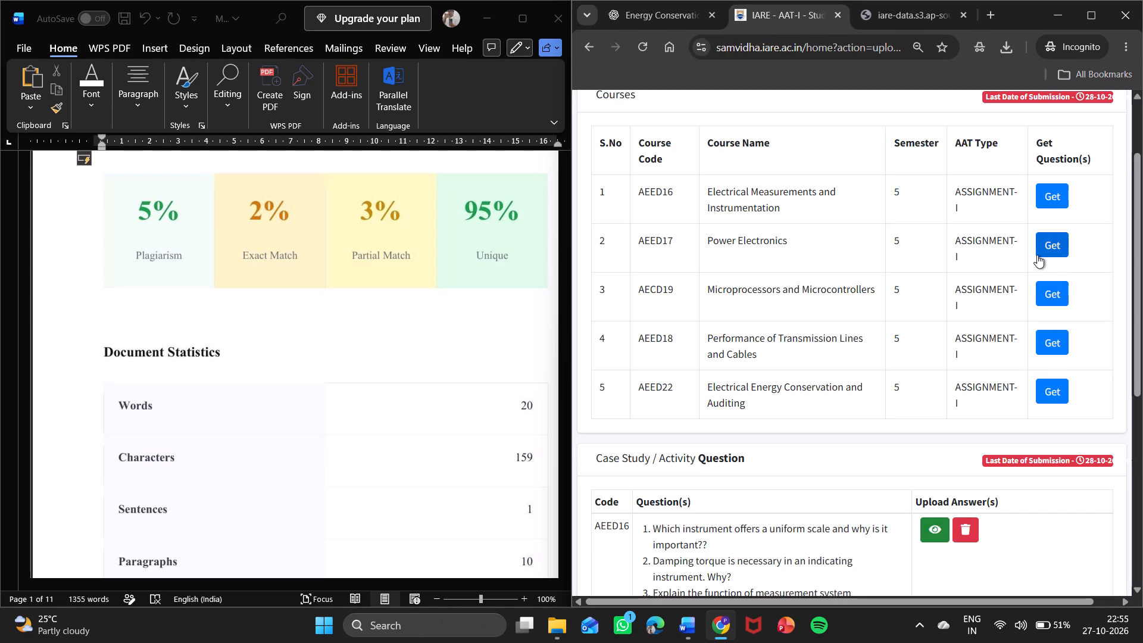
left_click(1037, 255)
left_click(857, 421)
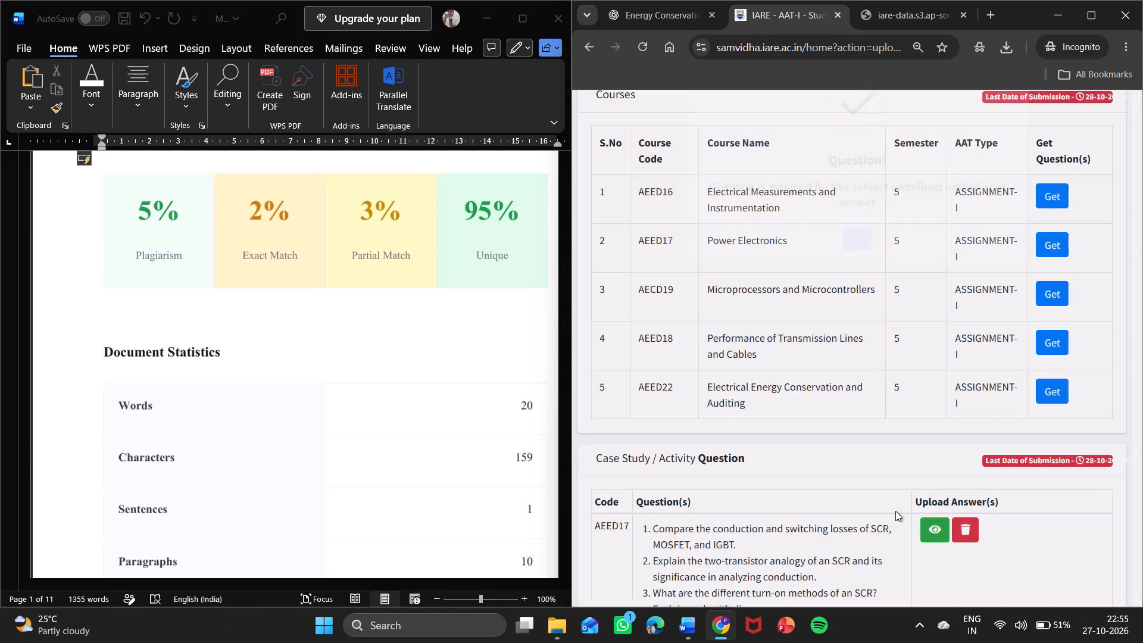
left_click(925, 537)
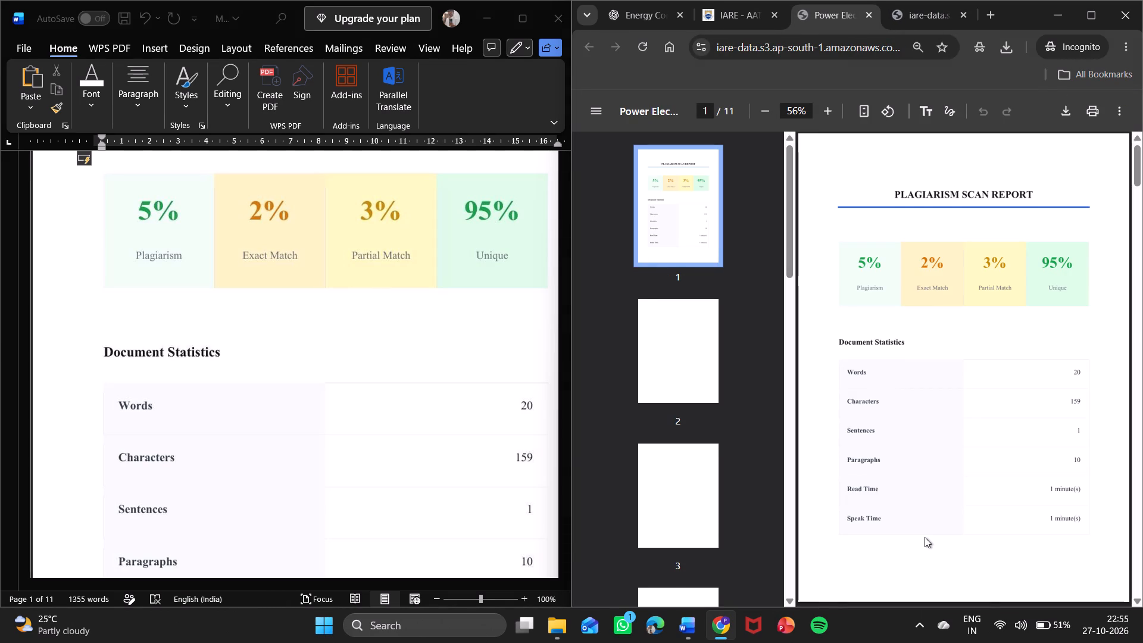
scroll(925, 537, "down", 3)
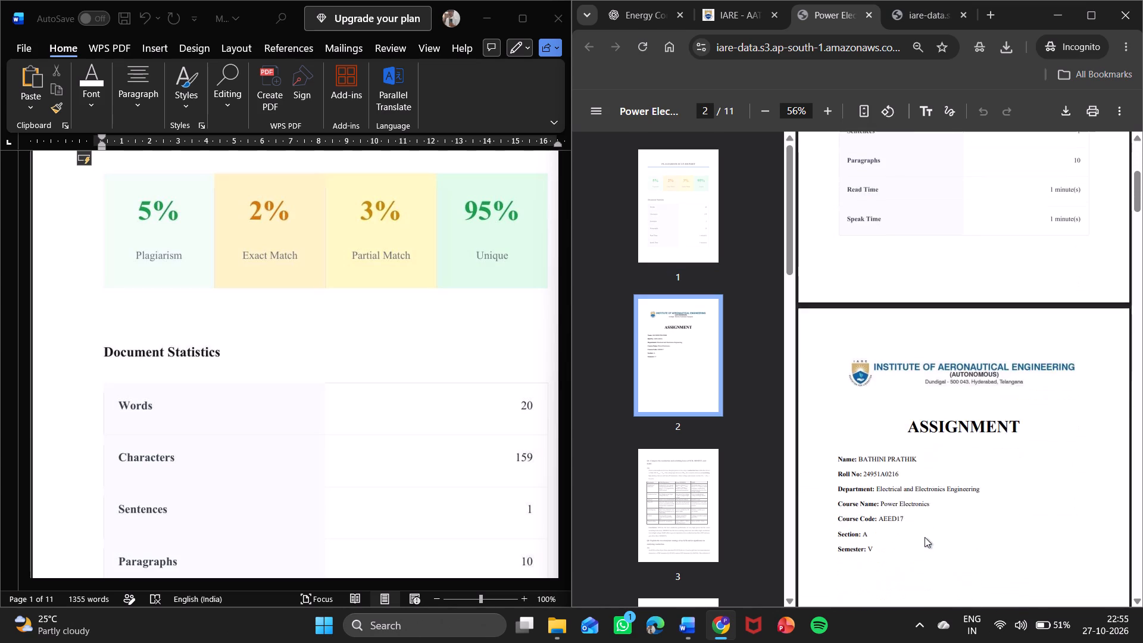
scroll(925, 537, "down", 3)
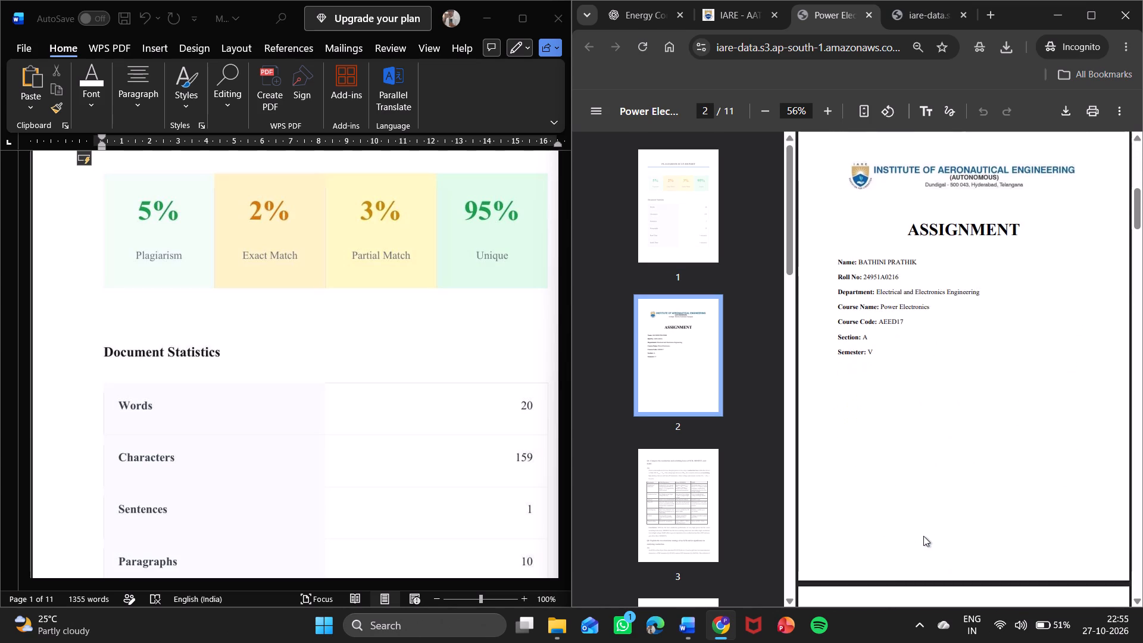
scroll(923, 536, "down", 5)
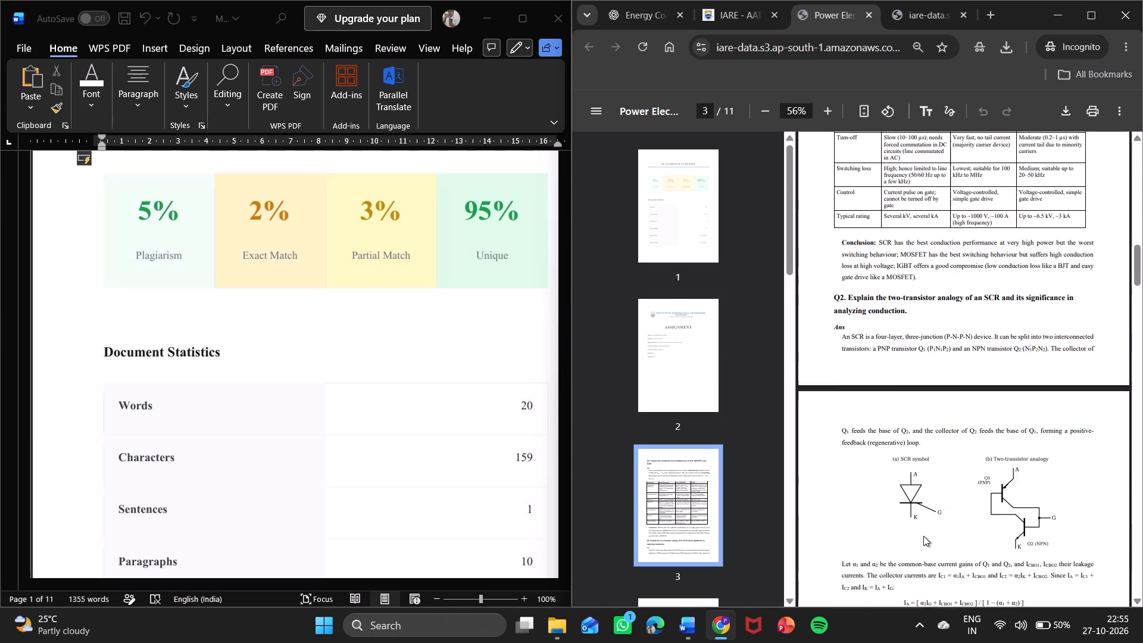
scroll(923, 536, "up", 2)
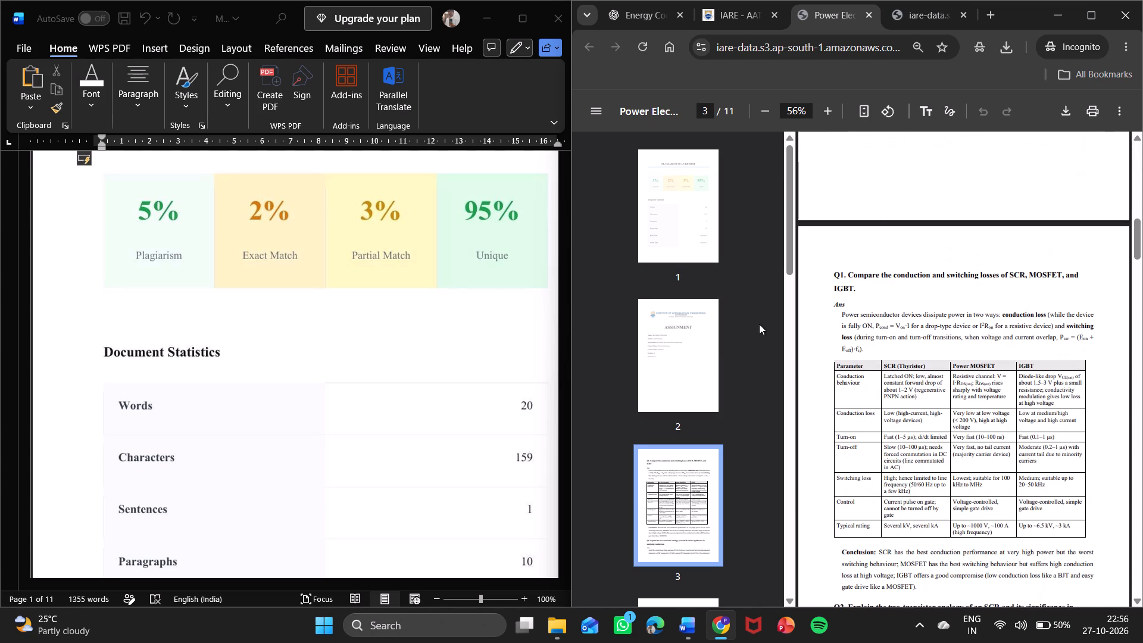
left_click(867, 15)
Get the Electrical Measurements and Instrumentation (AEED16) questions and view the uploaded answer file.
scroll(795, 295, "right", 1)
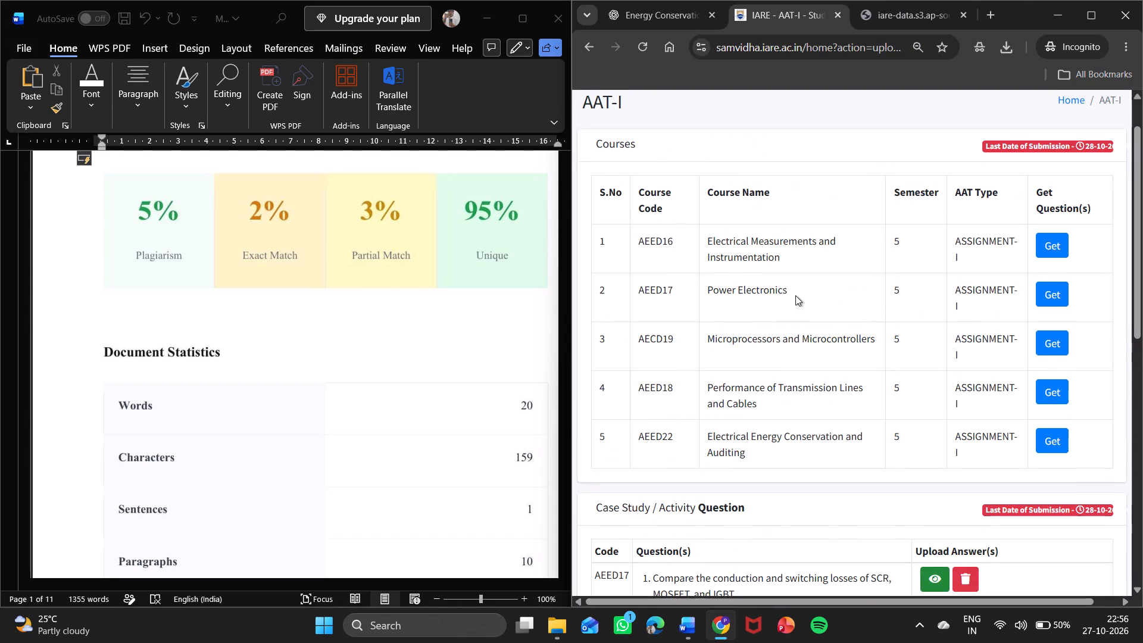
left_click(1037, 249)
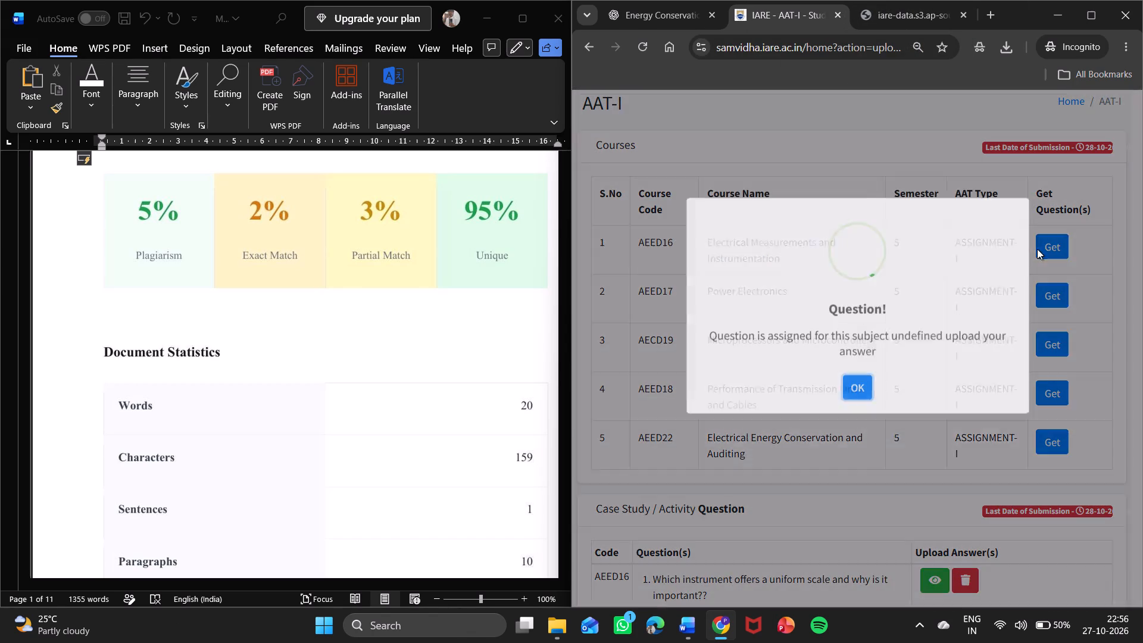
left_click(866, 424)
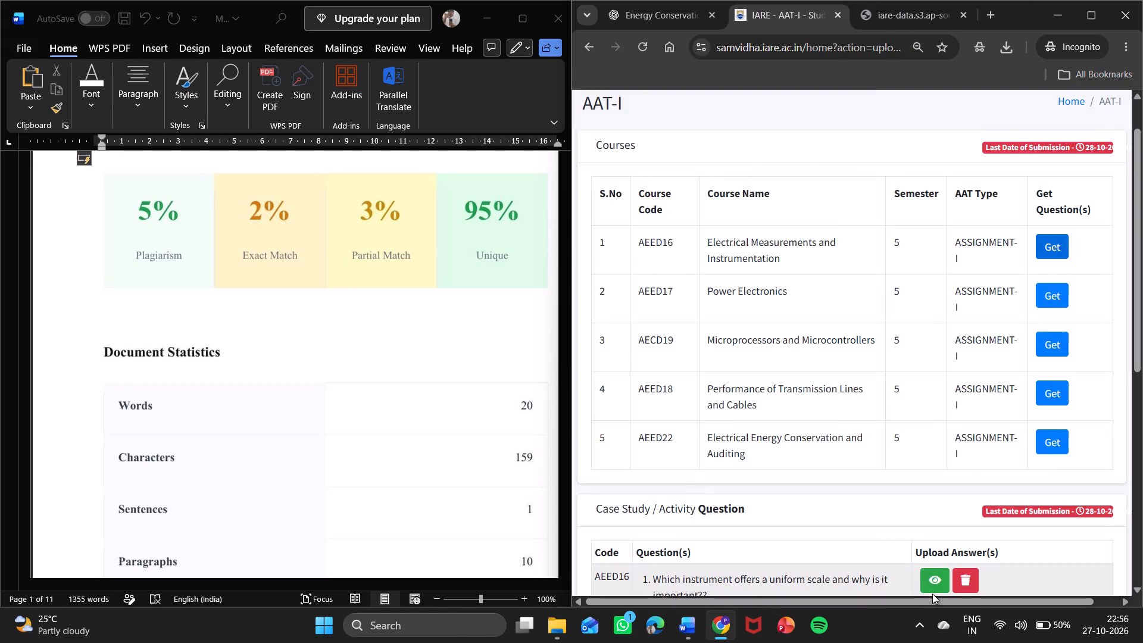
left_click_drag(932, 594, 933, 577)
left_click(933, 577)
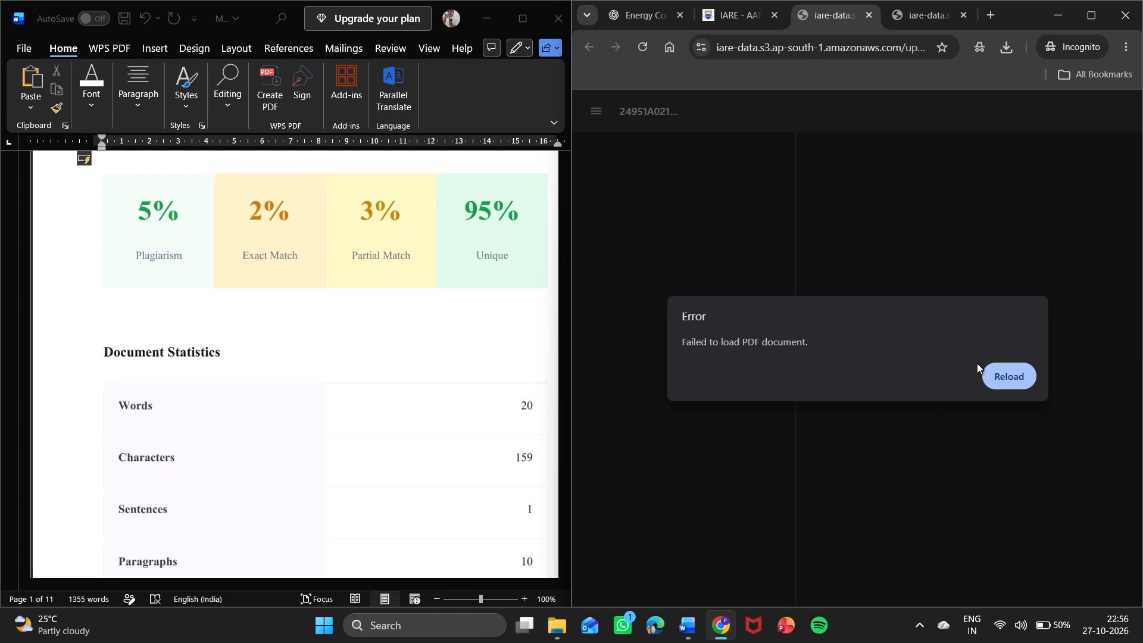
left_click(976, 363)
Delete the uploaded answer for AEED16 on the AAT-I page.
left_click(734, 20)
scroll(827, 249, "down", 1)
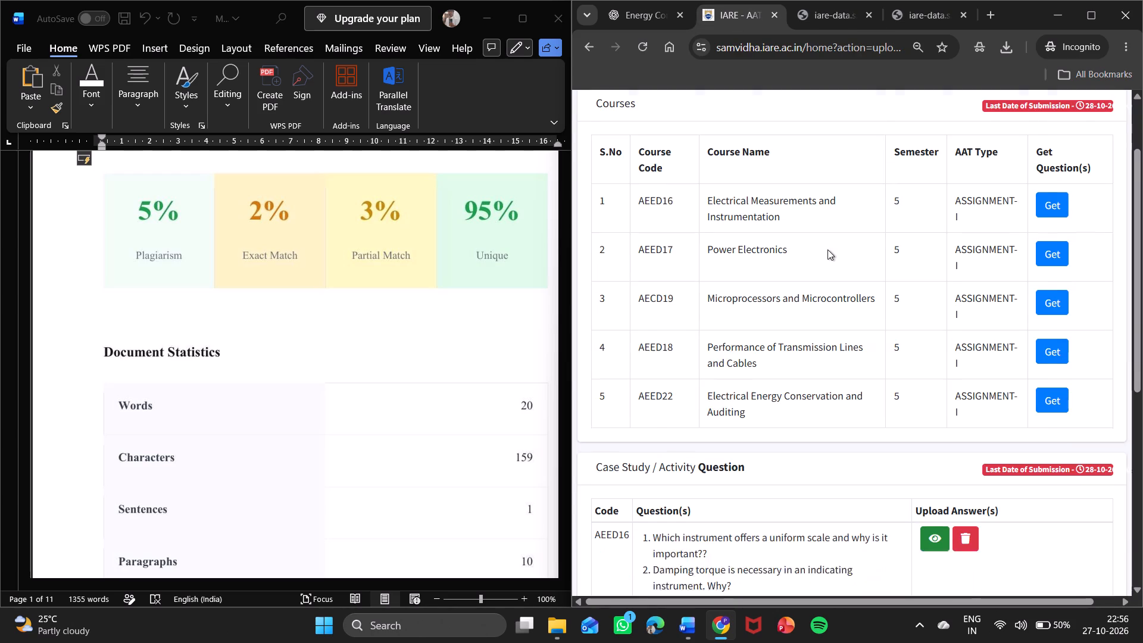
scroll(827, 249, "down", 1)
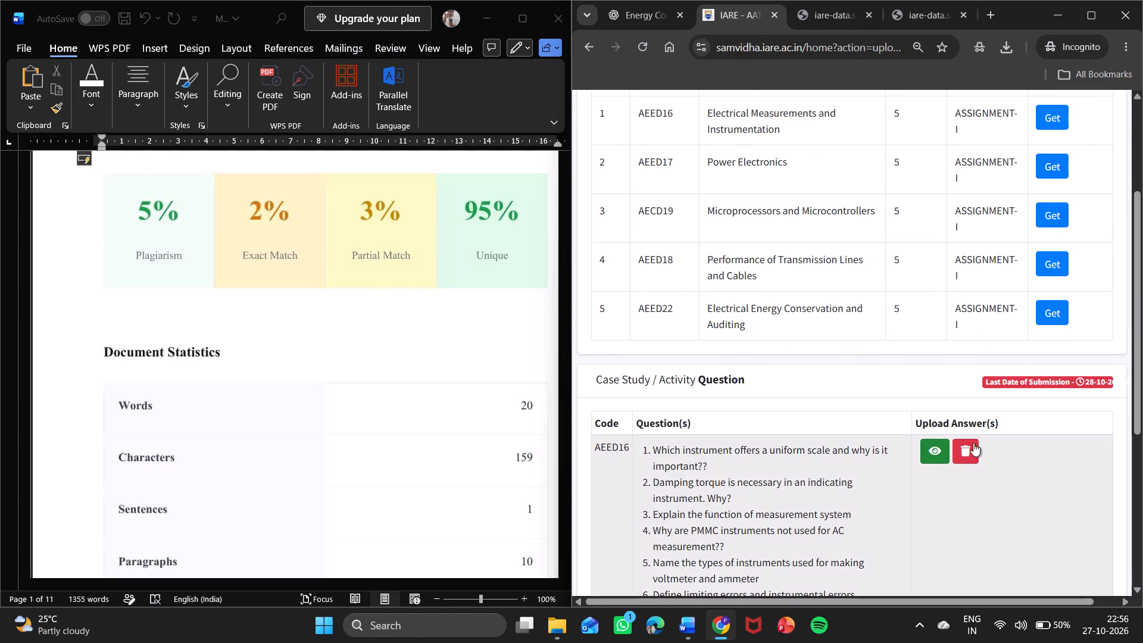
left_click(969, 451)
left_click(831, 411)
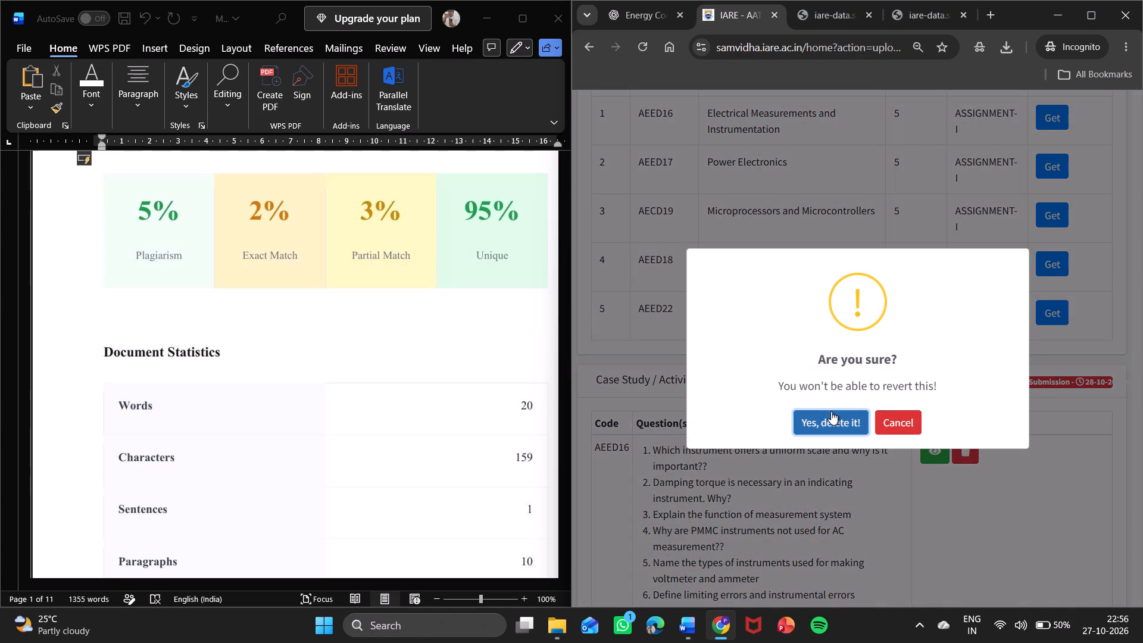
left_click(851, 424)
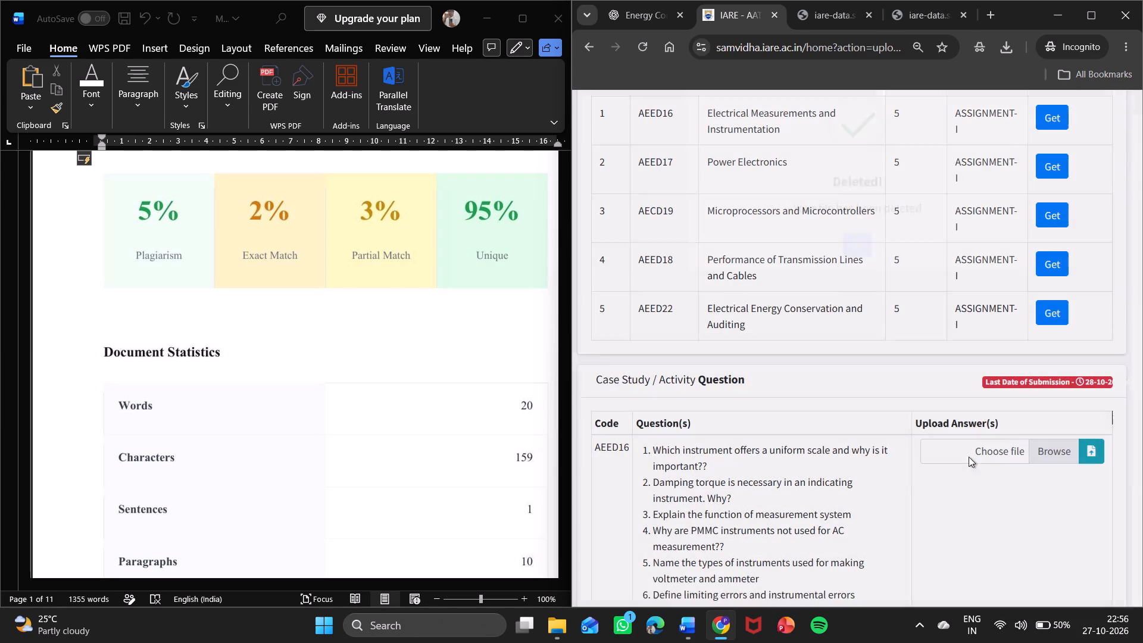
Find the file "EMI plagg report" by searching Documents for "emi" and upload it as the AEED16 answer.
left_click(964, 451)
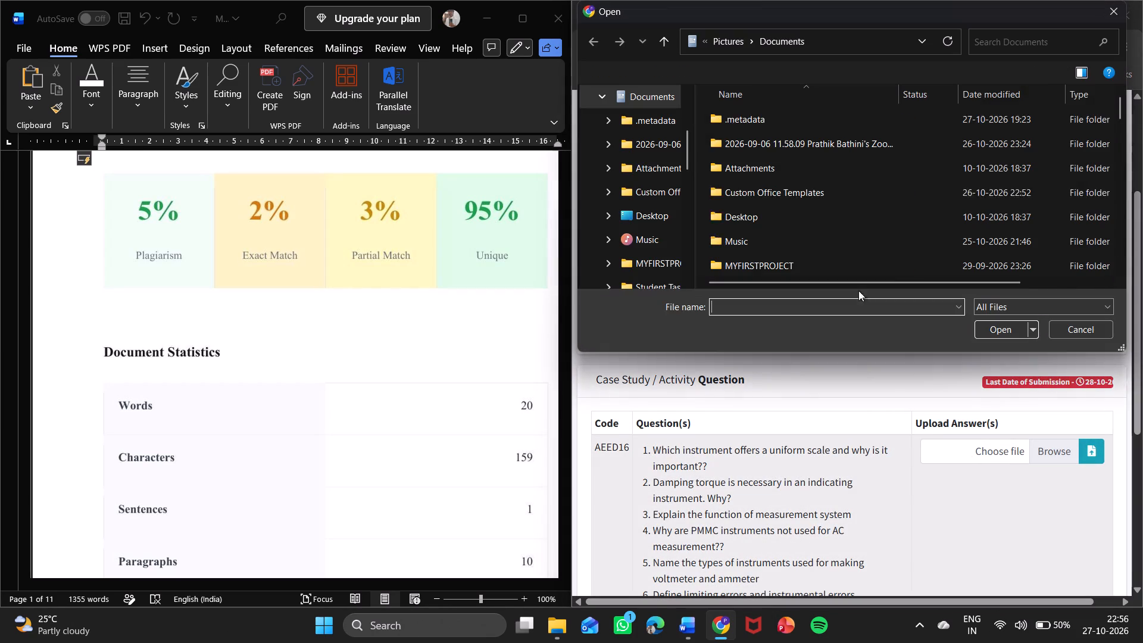
left_click(1023, 46)
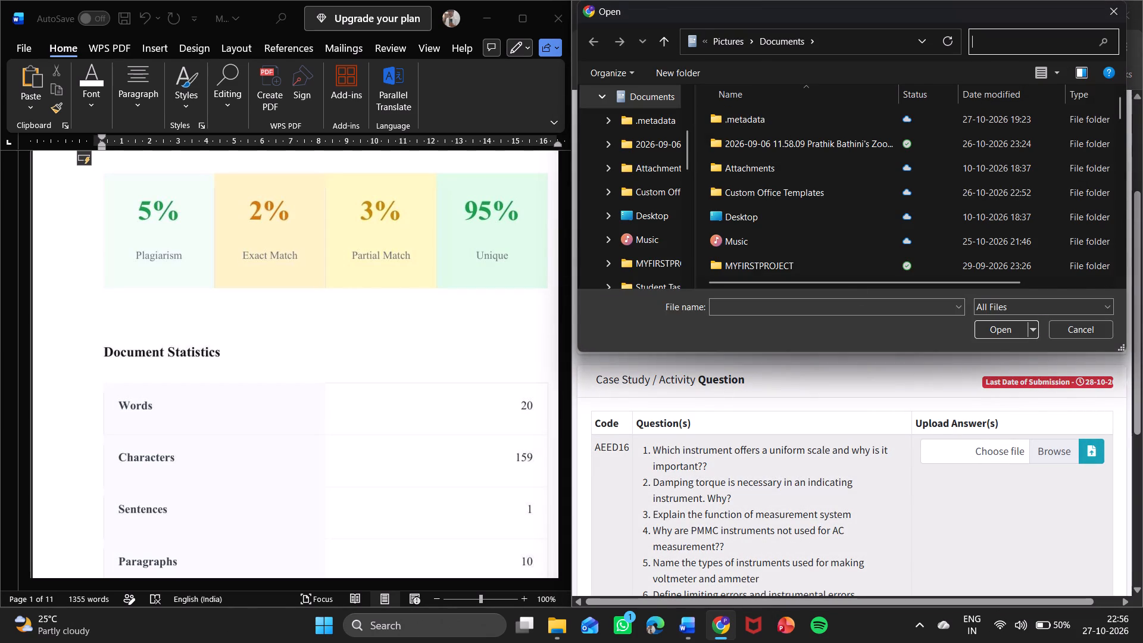
key("e")
type("mi")
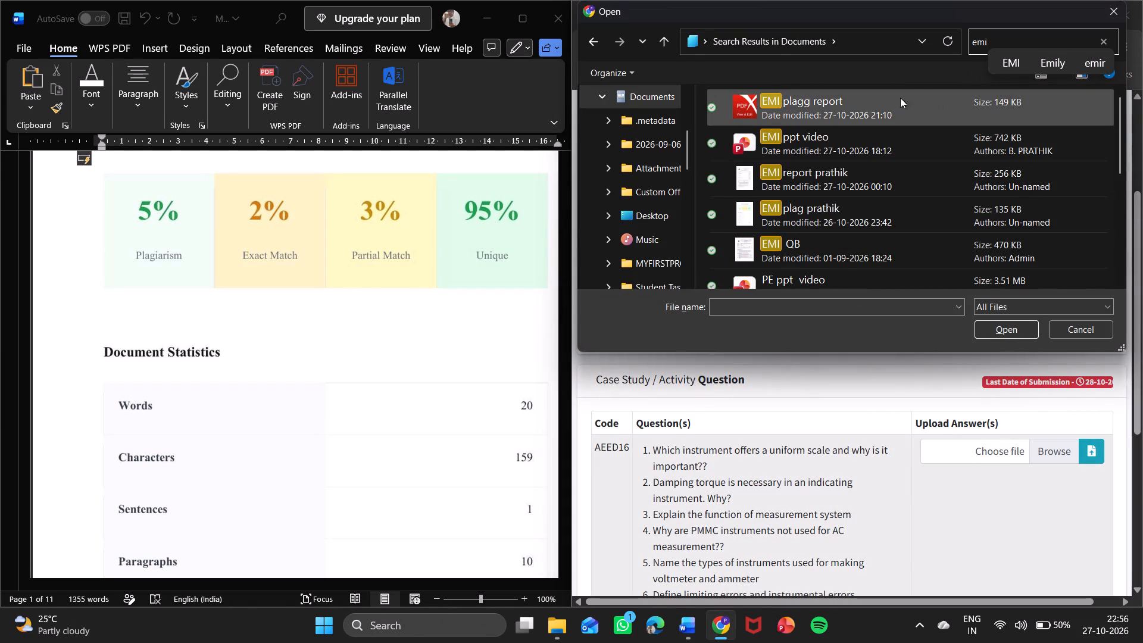
double_click(876, 102)
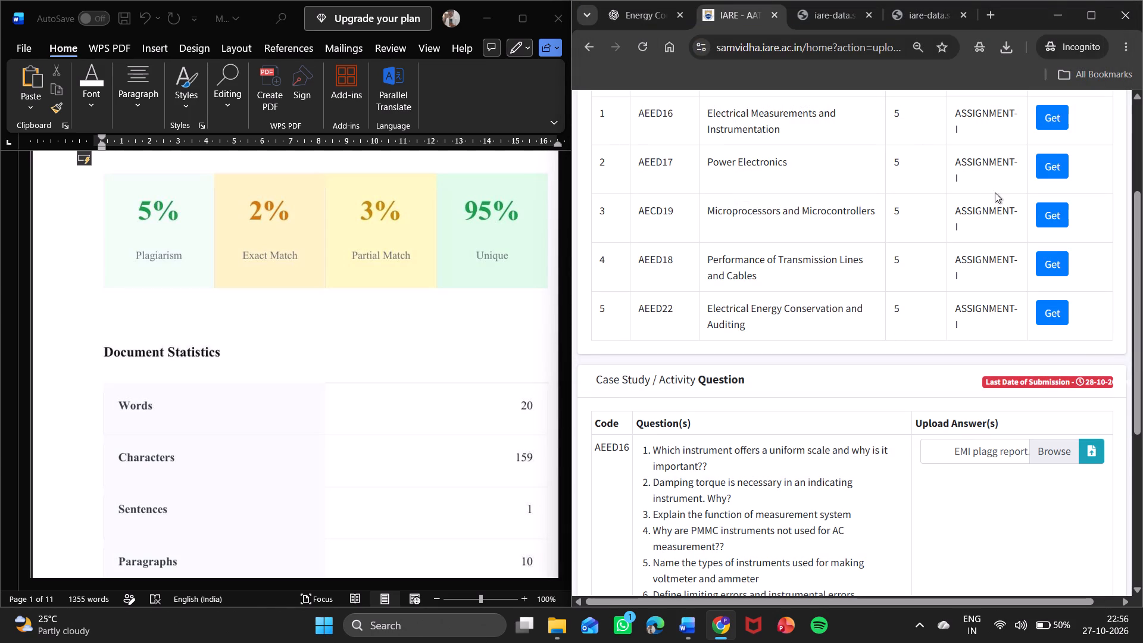
left_click(1095, 456)
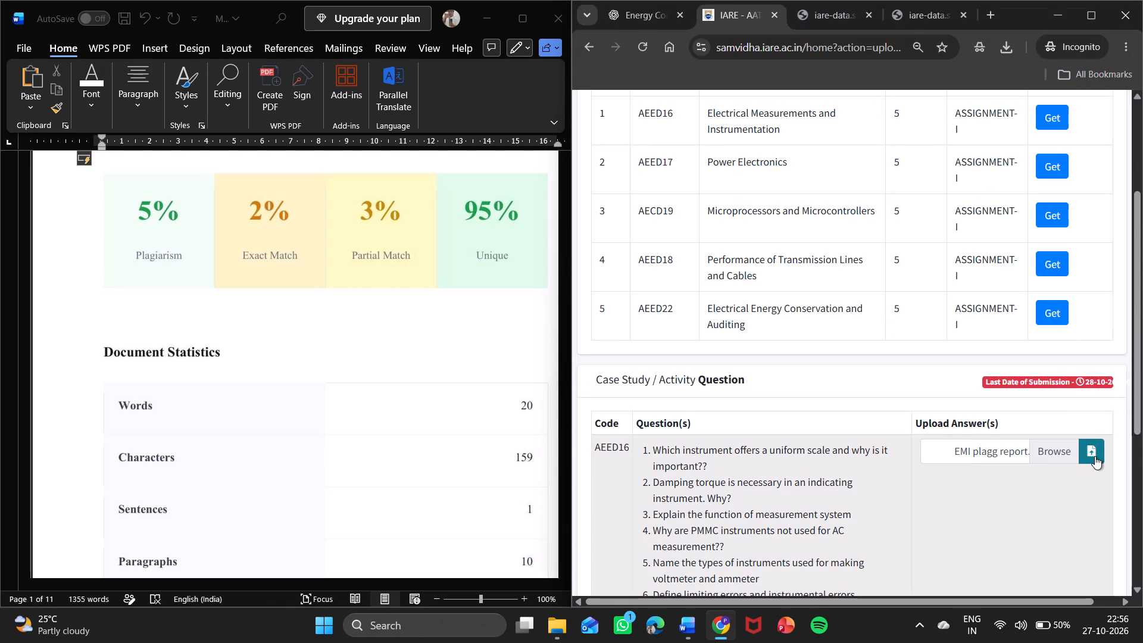
left_click(864, 412)
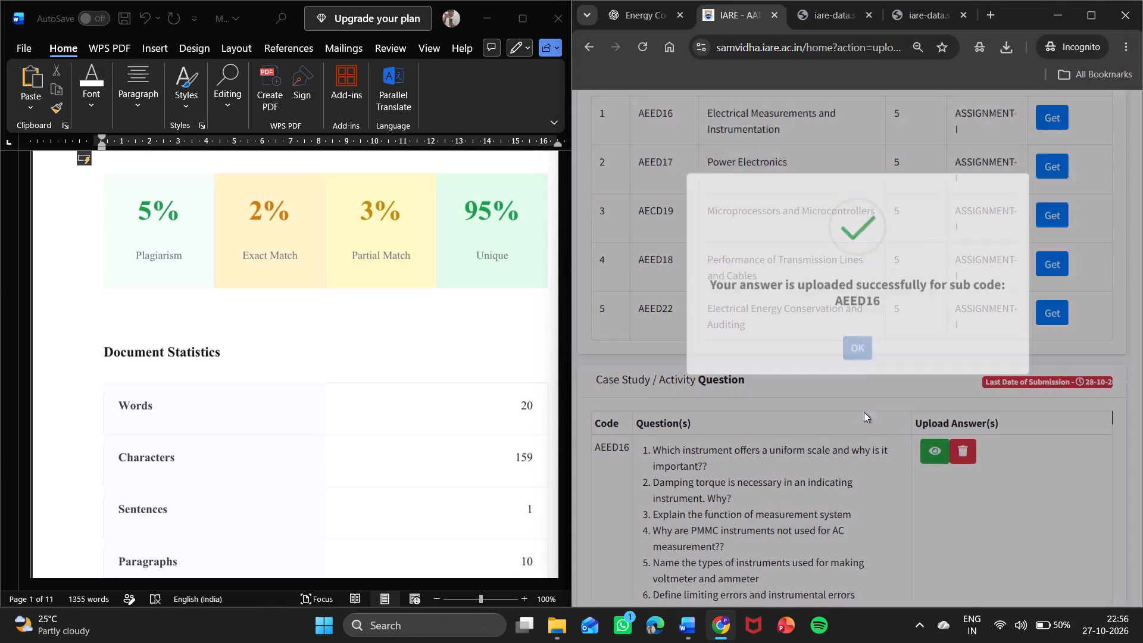
View the newly uploaded AEED16 answer, try reloading it, and close its page.
left_click(945, 444)
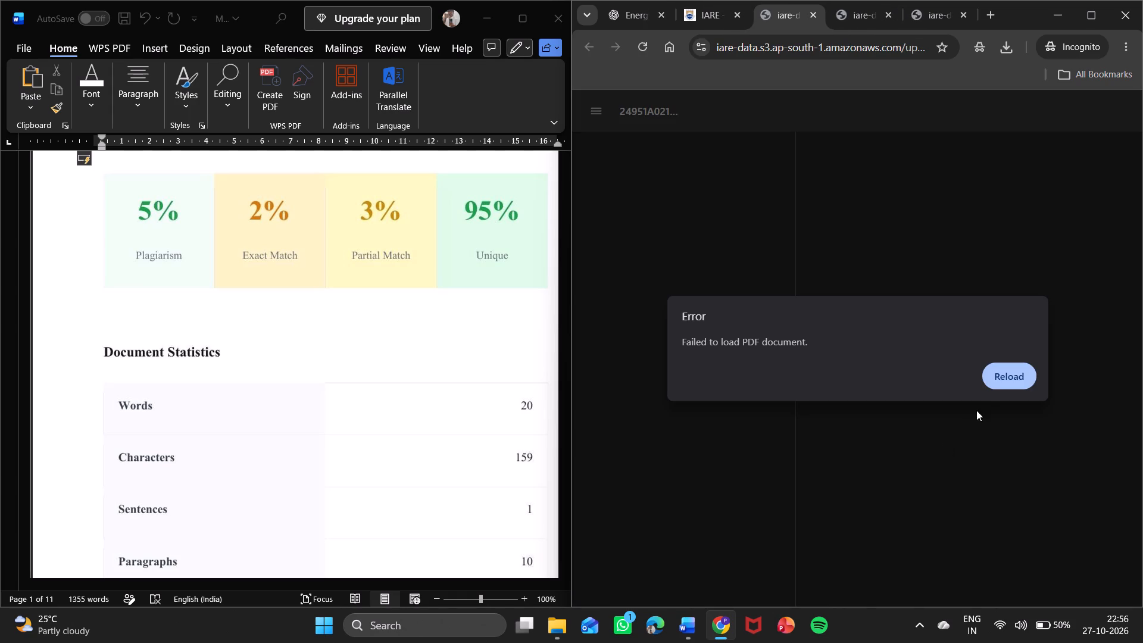
left_click(999, 384)
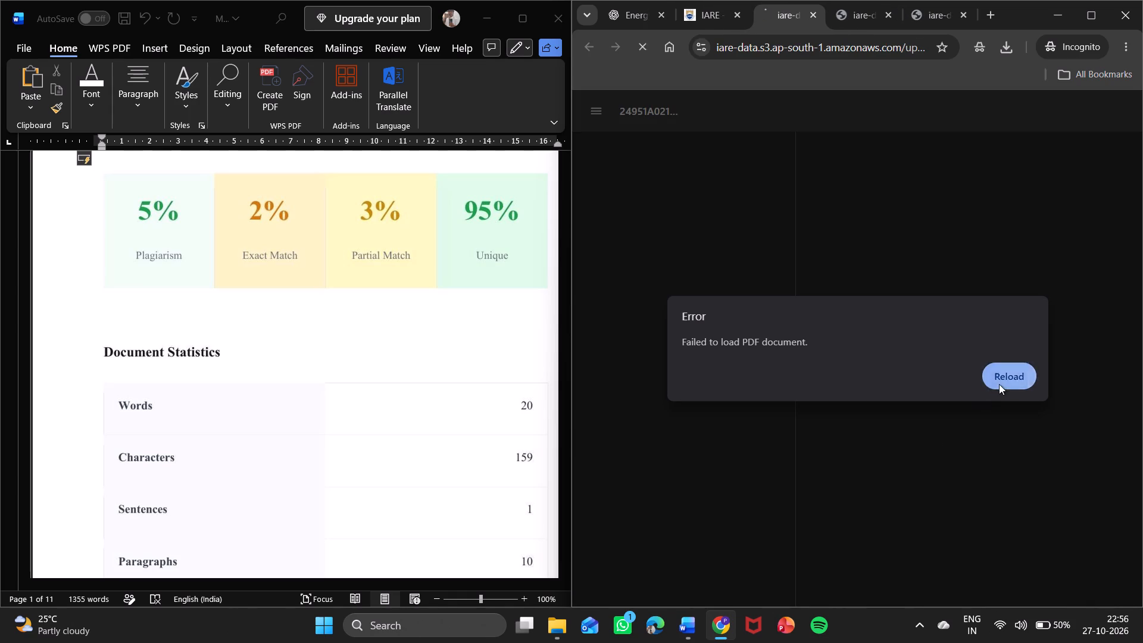
left_click(1017, 366)
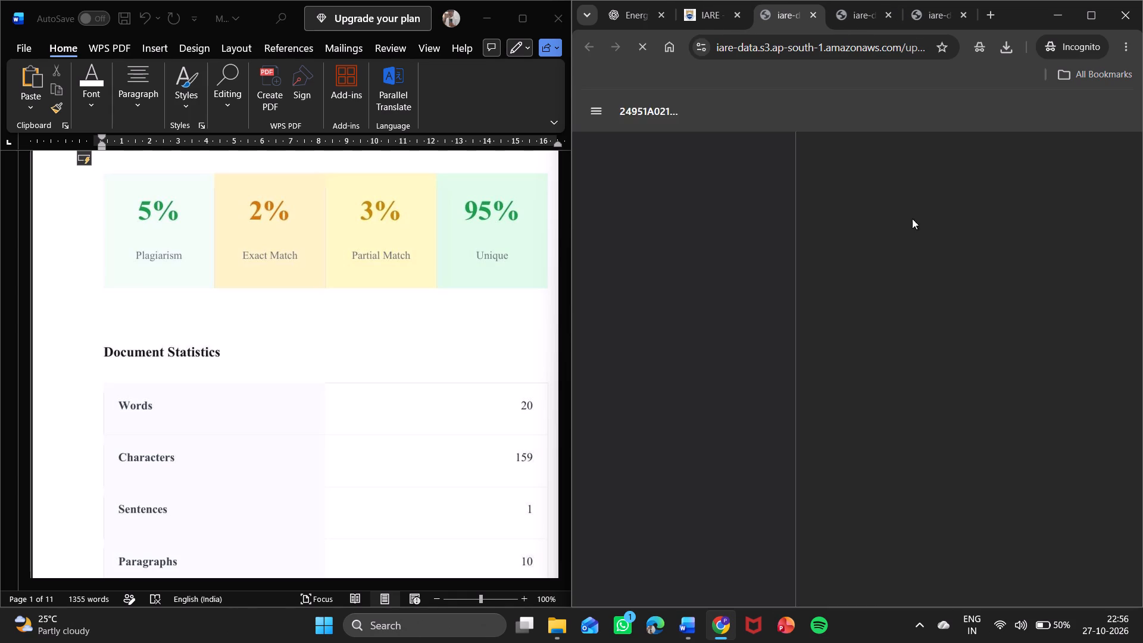
left_click(814, 17)
Get the Microprocessors and Microcontrollers (AECD19) questions and open the uploaded answer for viewing.
scroll(846, 195, "up", 1)
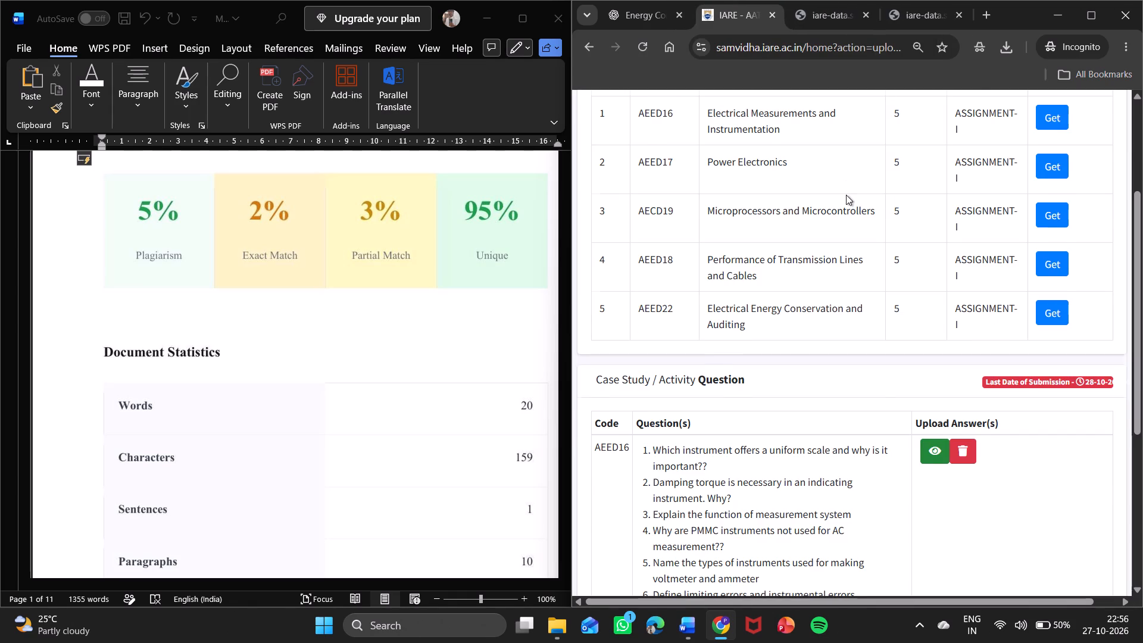
scroll(846, 195, "up", 1)
scroll(846, 195, "down", 1)
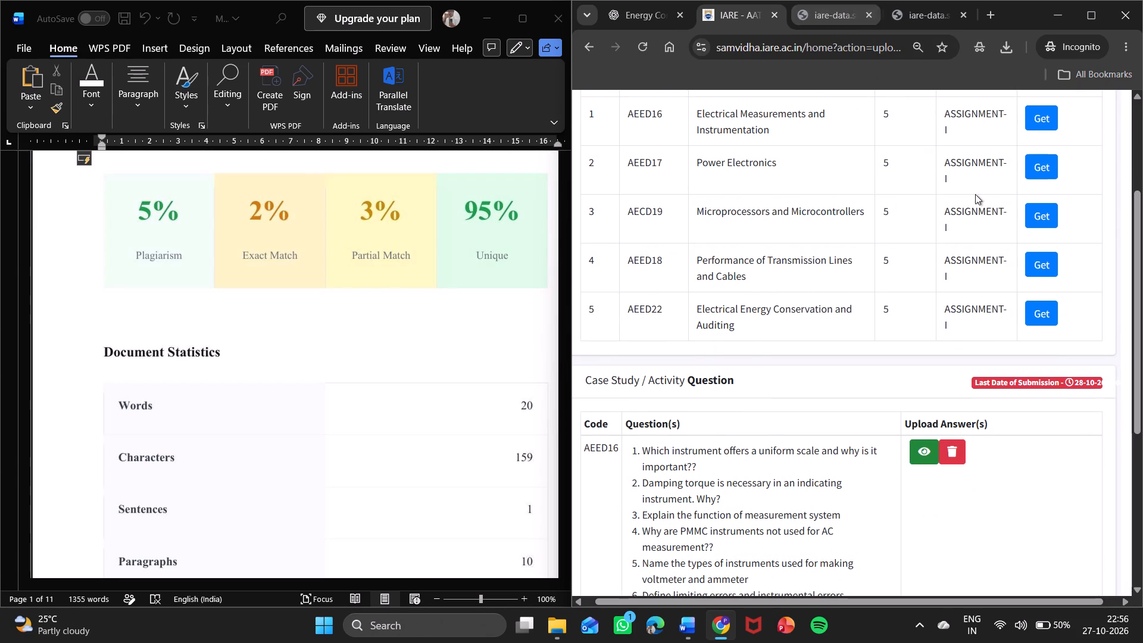
scroll(985, 201, "up", 1)
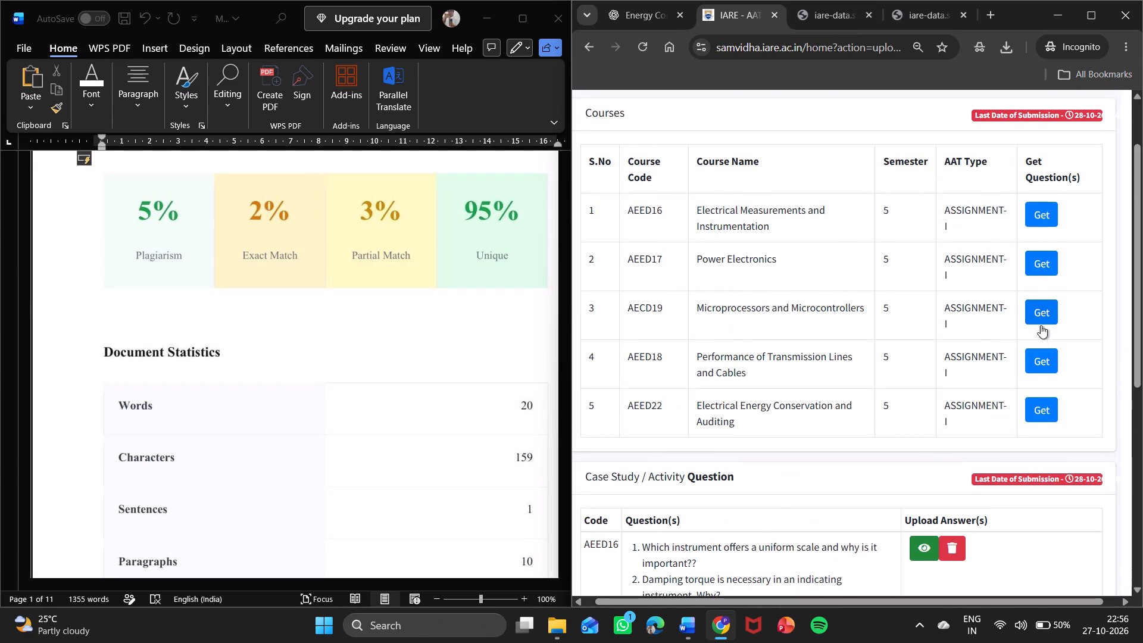
left_click(1038, 301)
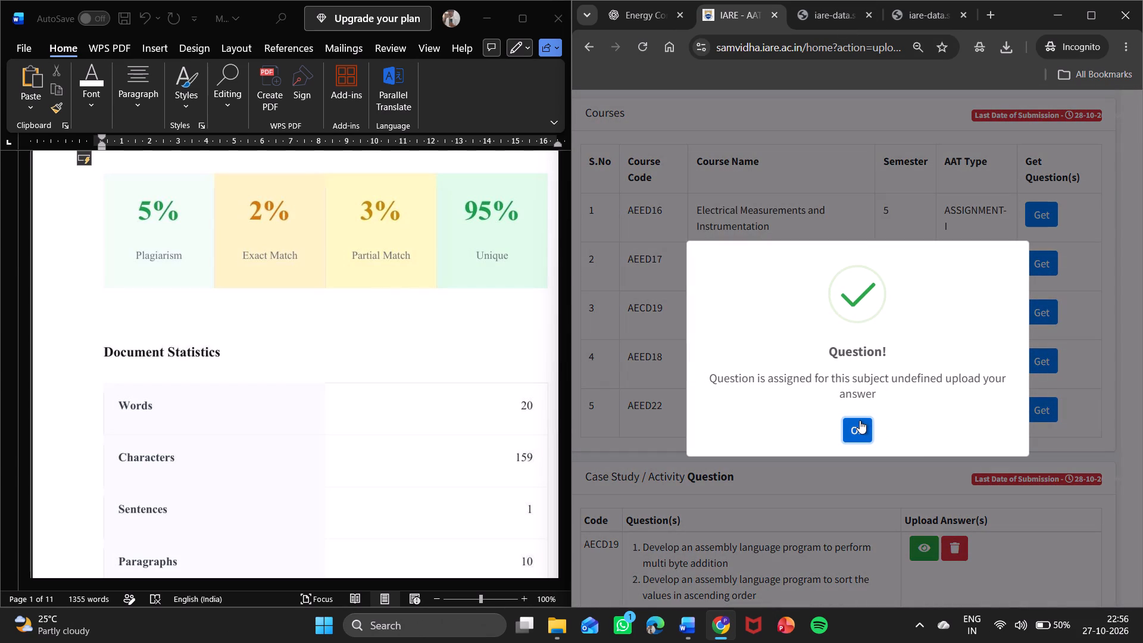
left_click(860, 420)
left_click(918, 542)
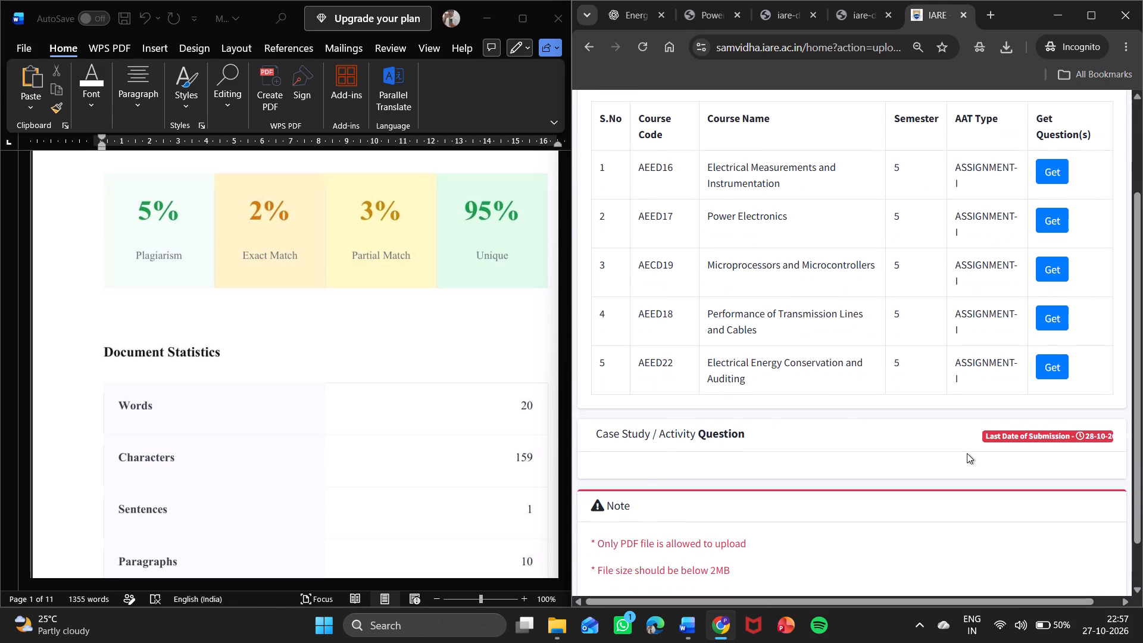
Get the AAT-I questions for Microprocessors and Microcontrollers (AECD19) again.
scroll(967, 453, "up", 1)
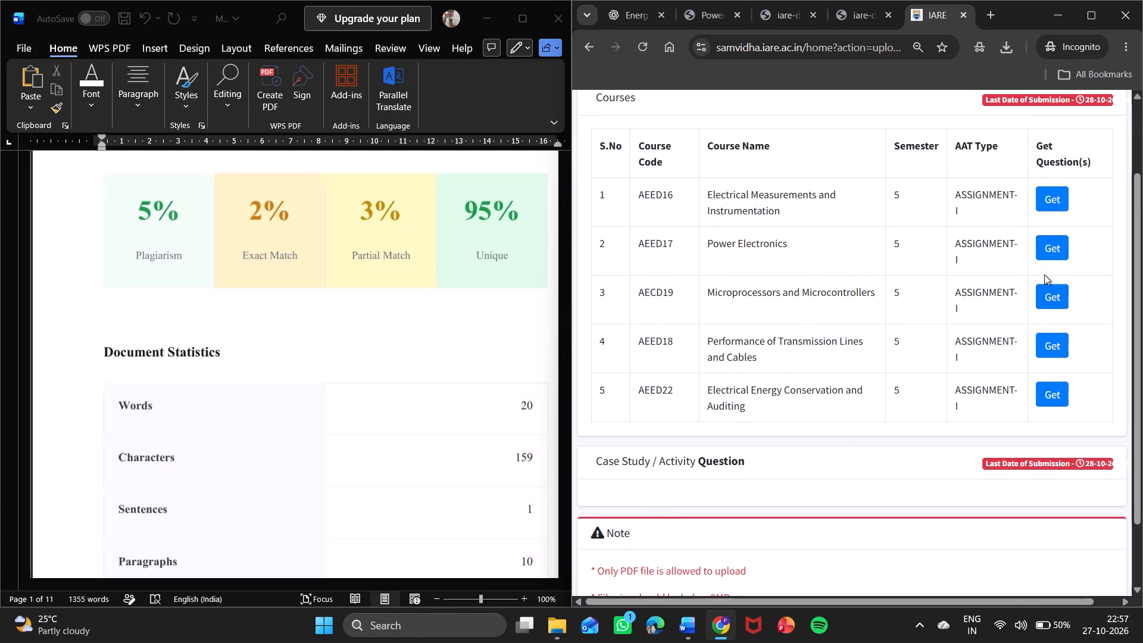
left_click(1049, 295)
left_click(864, 432)
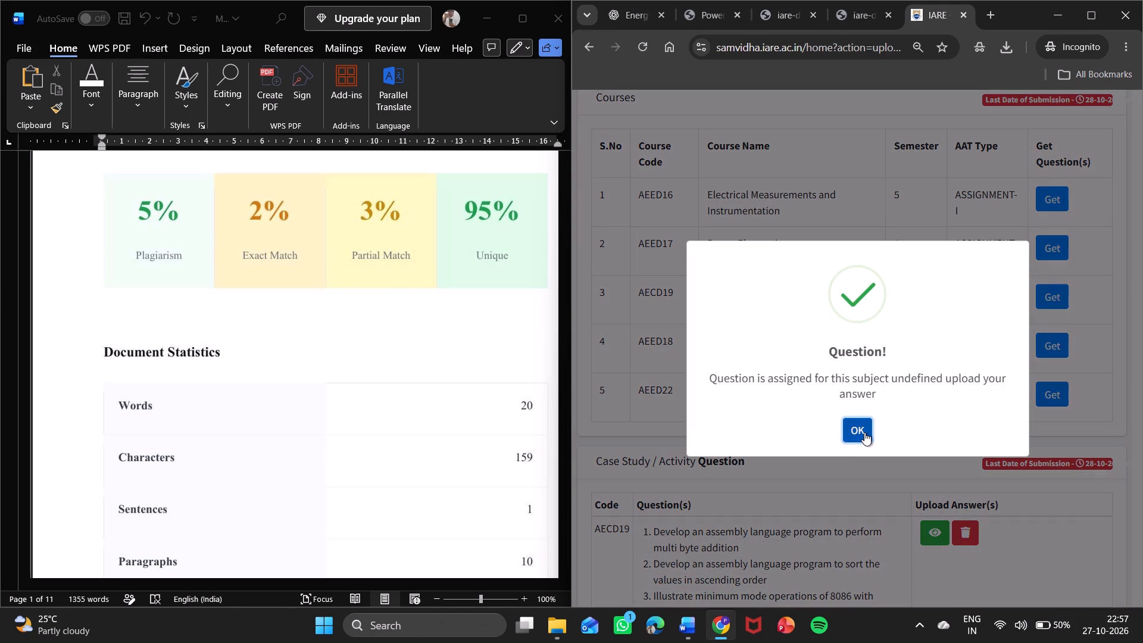
Get the Electrical Measurements and Instrumentation (AEED16) questions and delete the answer uploaded for them.
left_click(1060, 207)
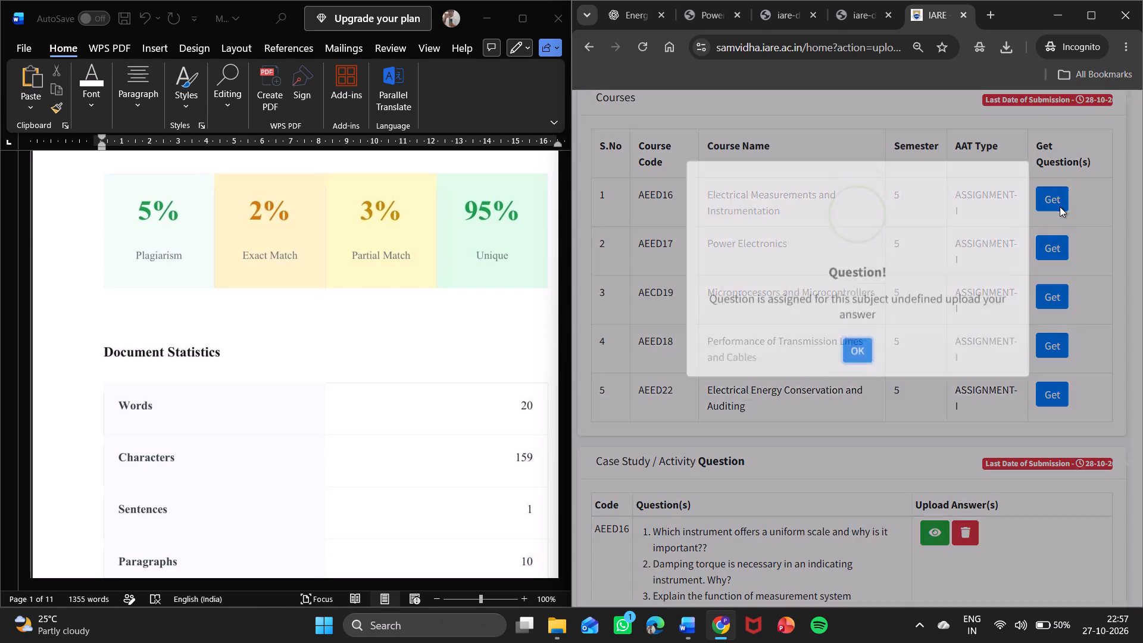
left_click(870, 433)
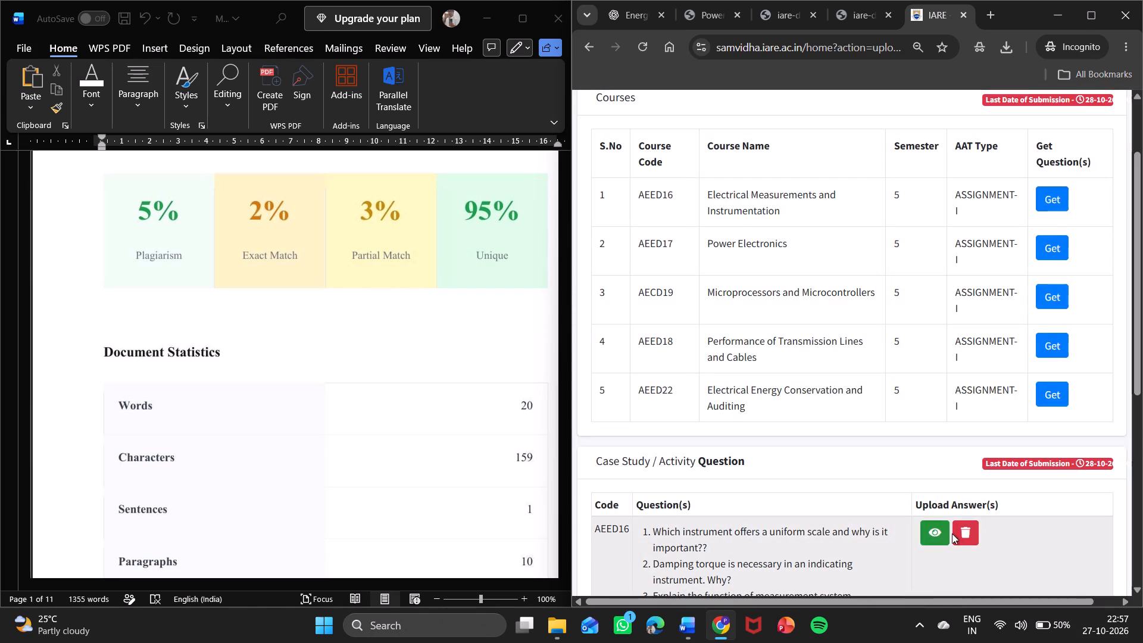
left_click(954, 536)
left_click(795, 429)
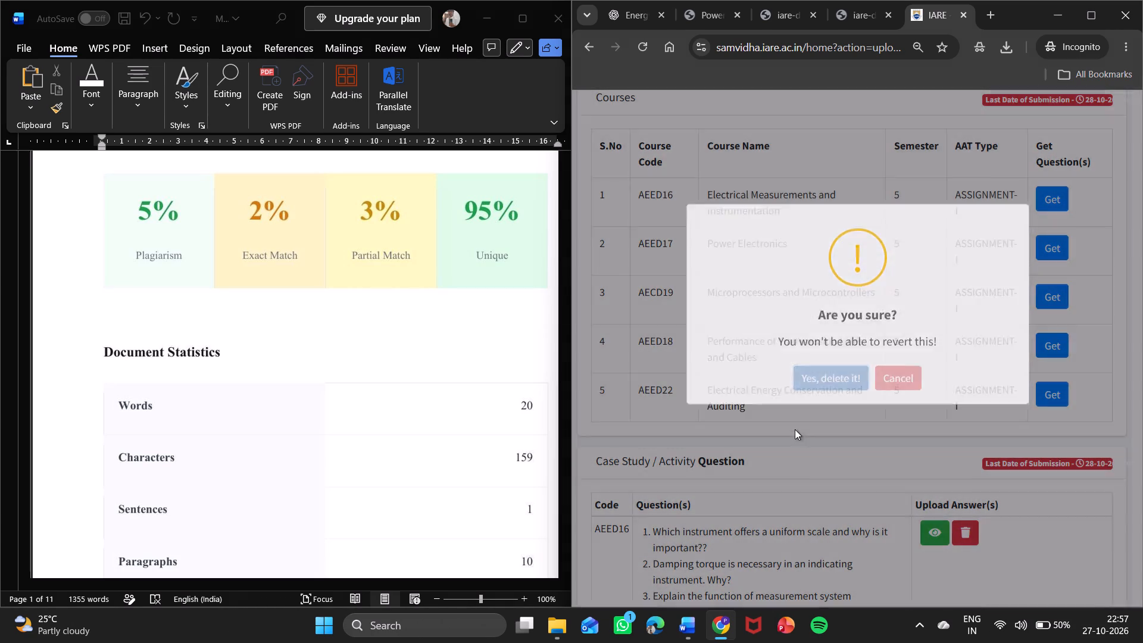
left_click(858, 422)
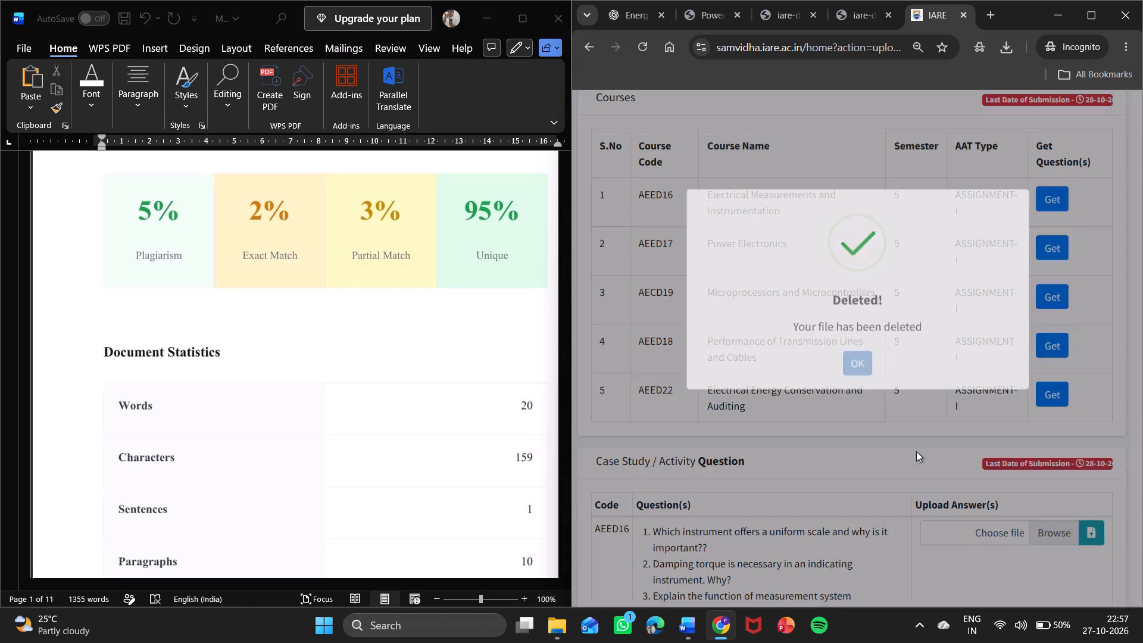
Find the file "EMI plag prathik" by searching Documents for "emi" and upload it as the AEED16 answer.
left_click(1004, 523)
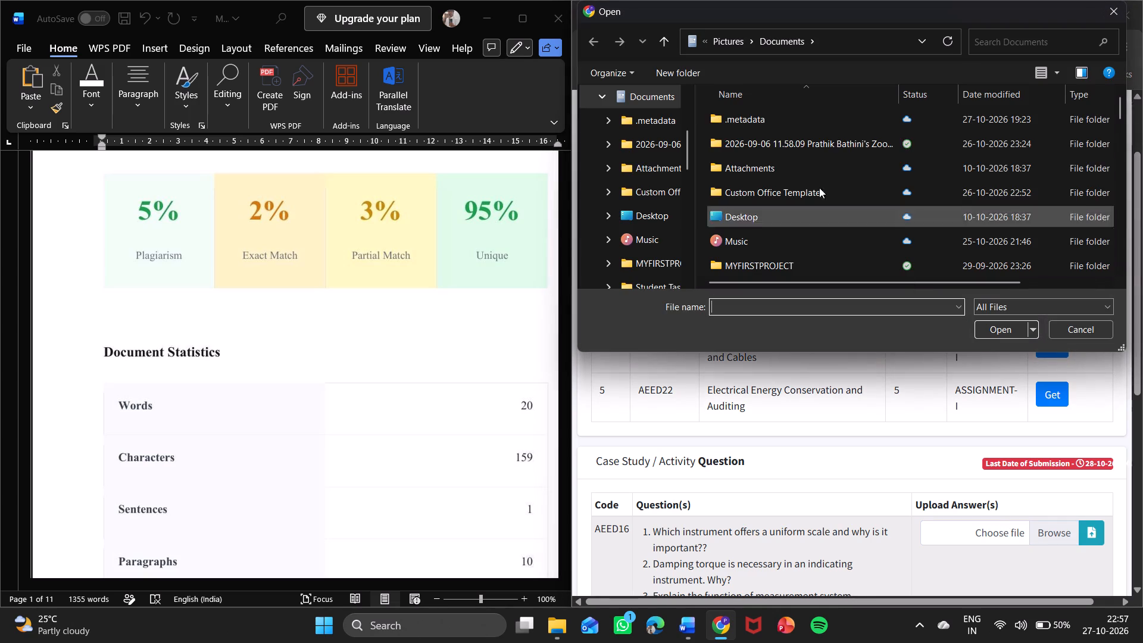
left_click(978, 43)
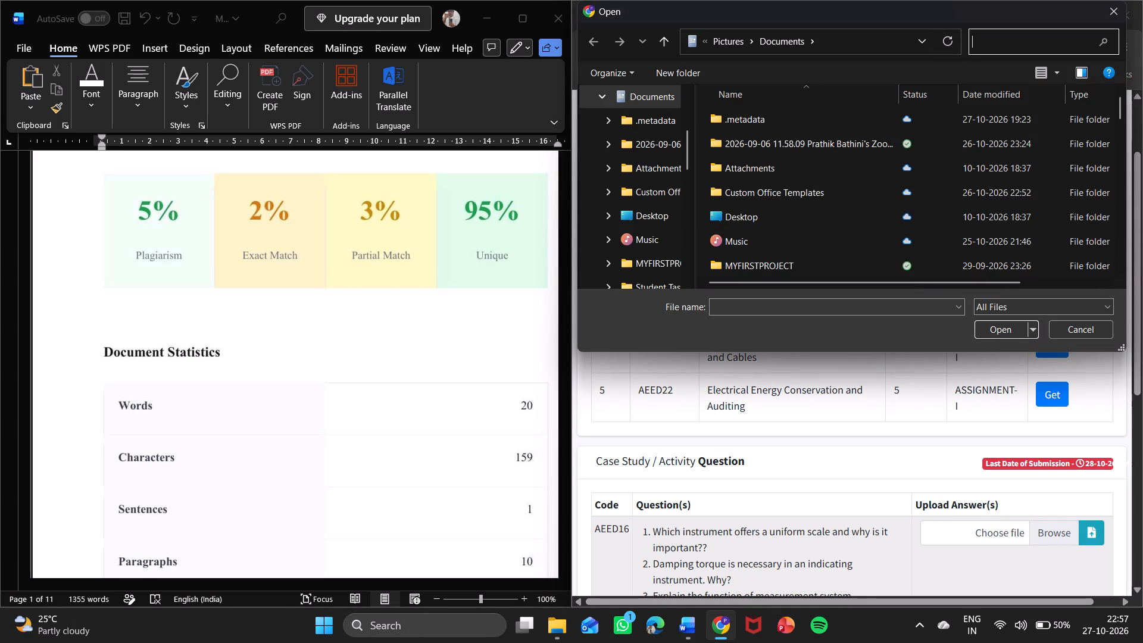
type("emi")
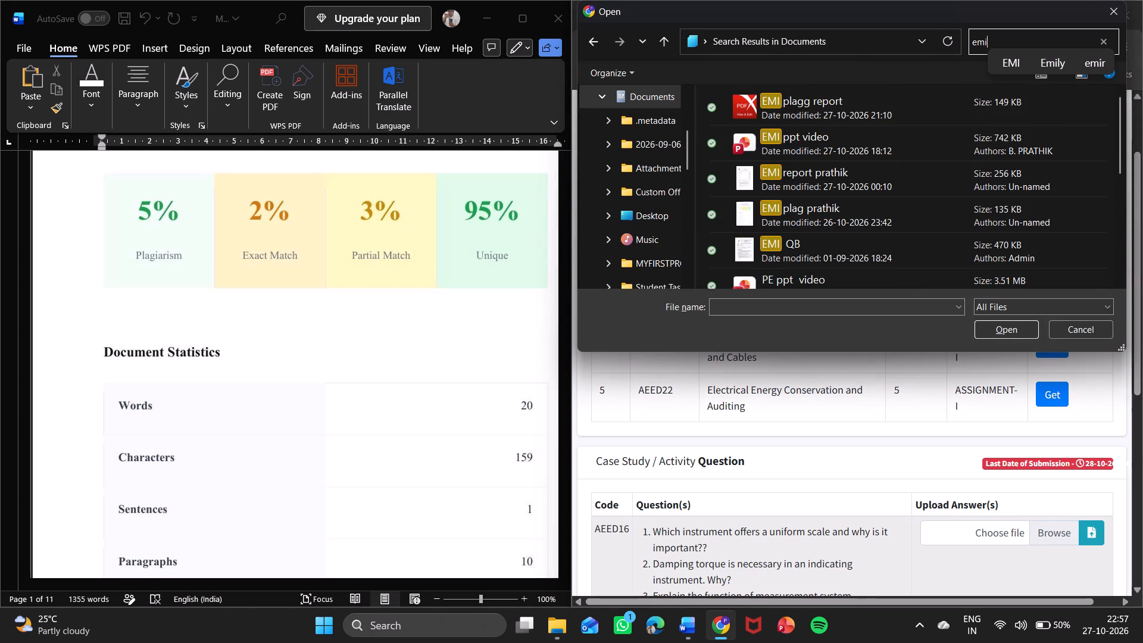
left_click(838, 206)
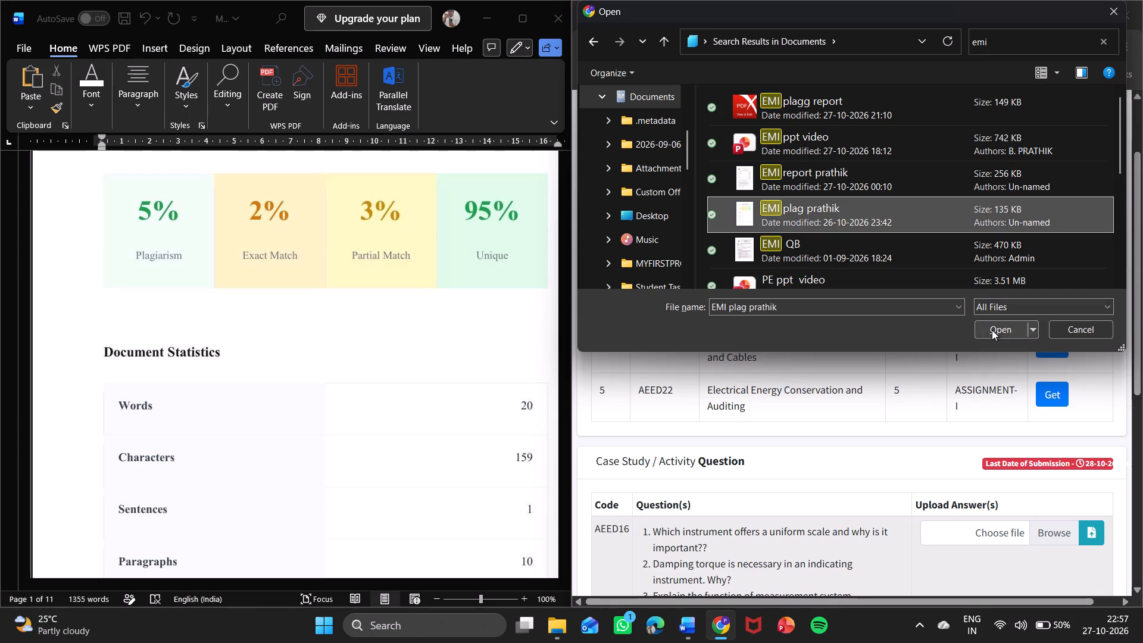
left_click(992, 330)
left_click(1086, 533)
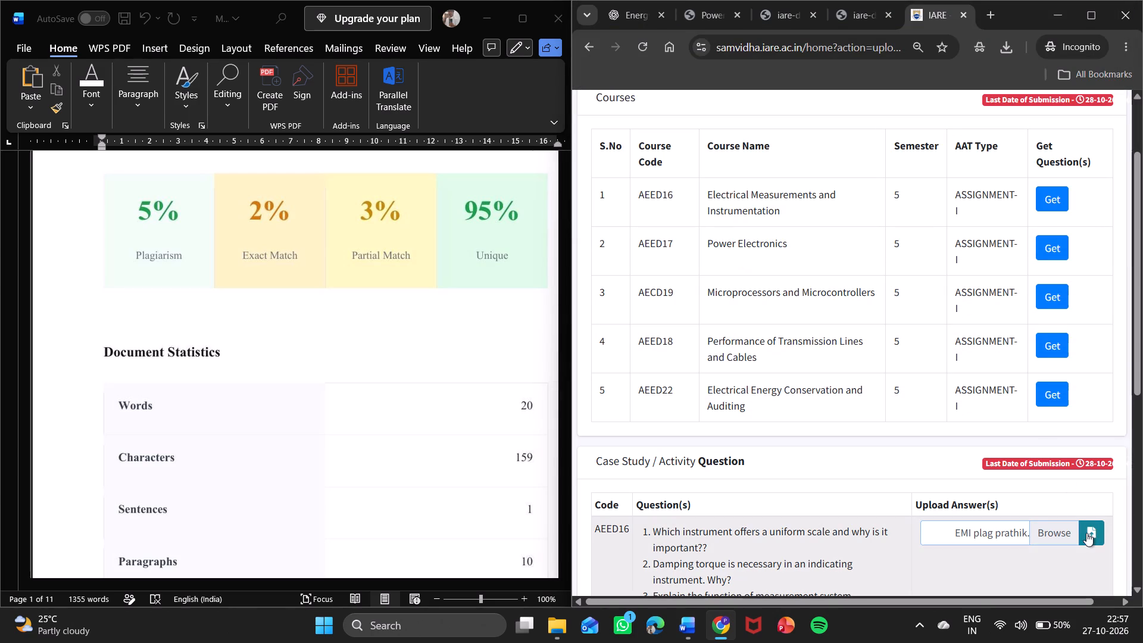
scroll(1086, 533, "down", 1)
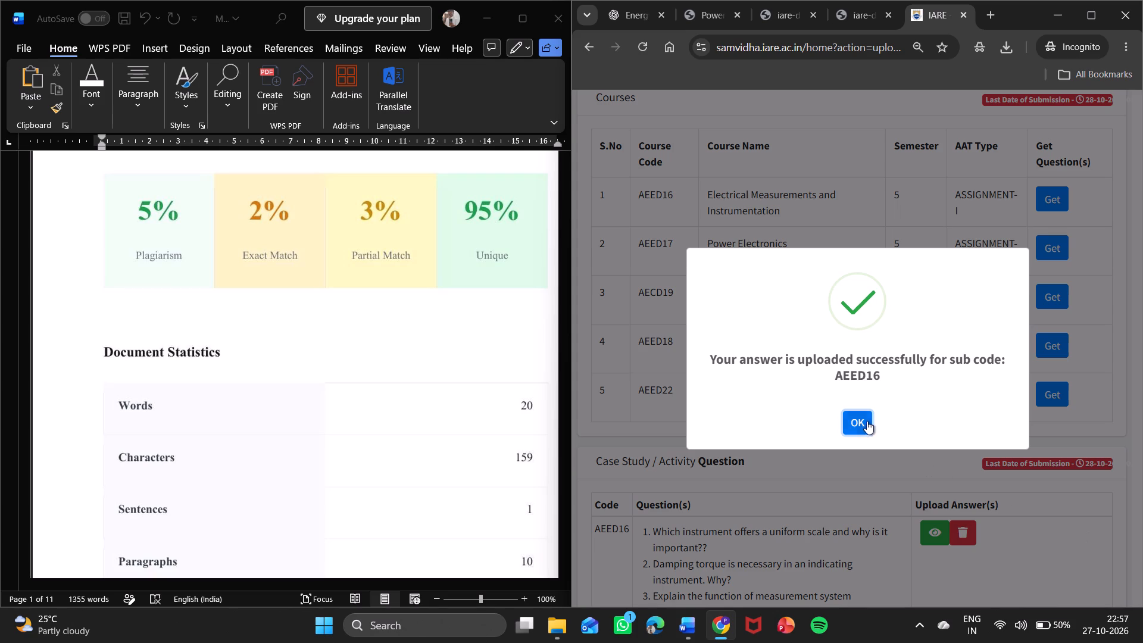
left_click(866, 420)
Open the newly uploaded AEED16 answer and examine its plagiarism scan report and assignment cover page.
scroll(827, 241, "down", 2)
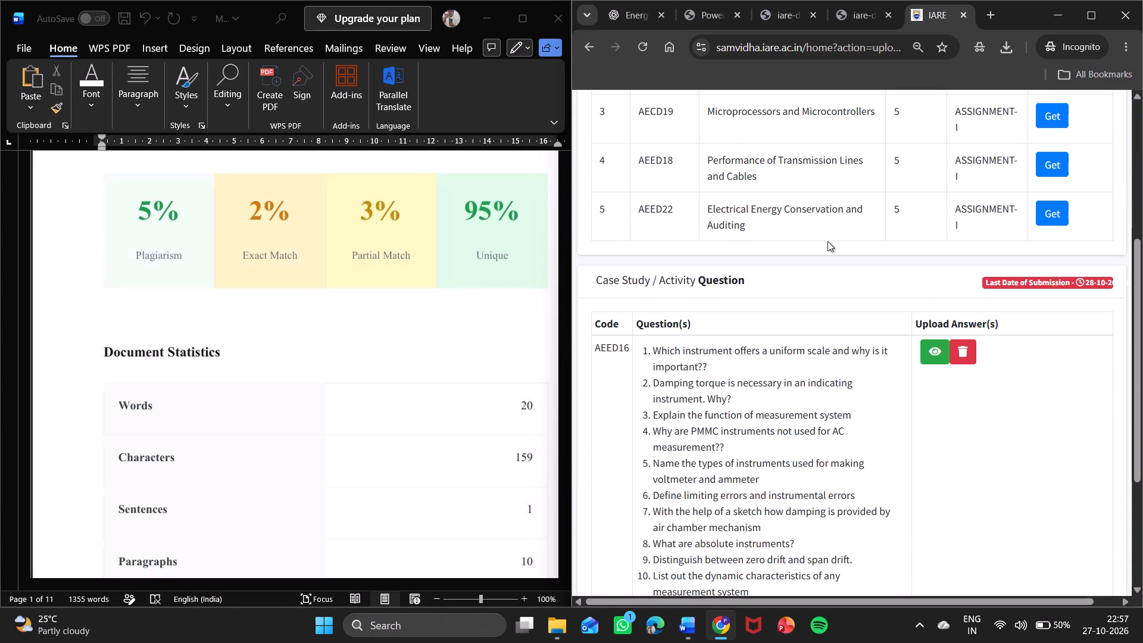
left_click(923, 362)
scroll(755, 360, "down", 1)
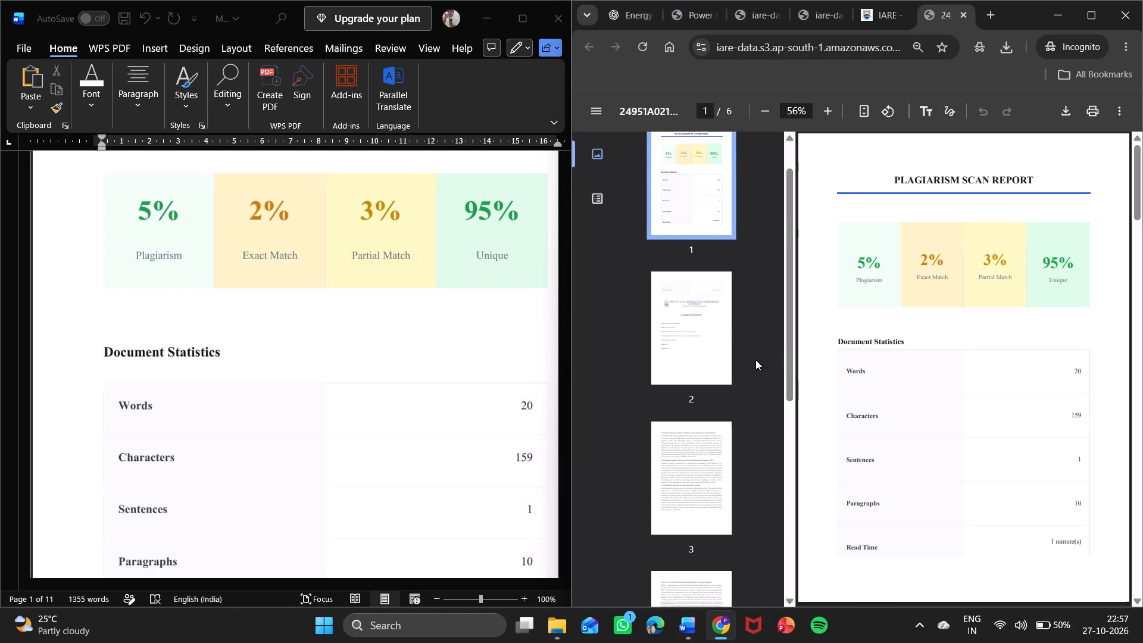
scroll(755, 360, "down", 2)
scroll(699, 197, "up", 1)
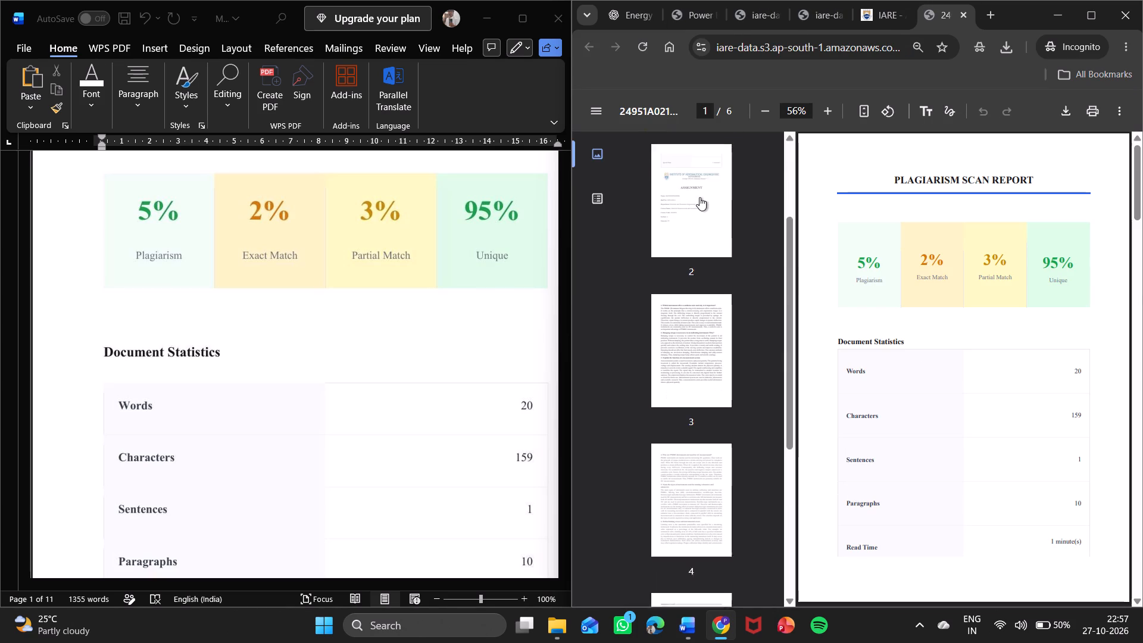
left_click(699, 197)
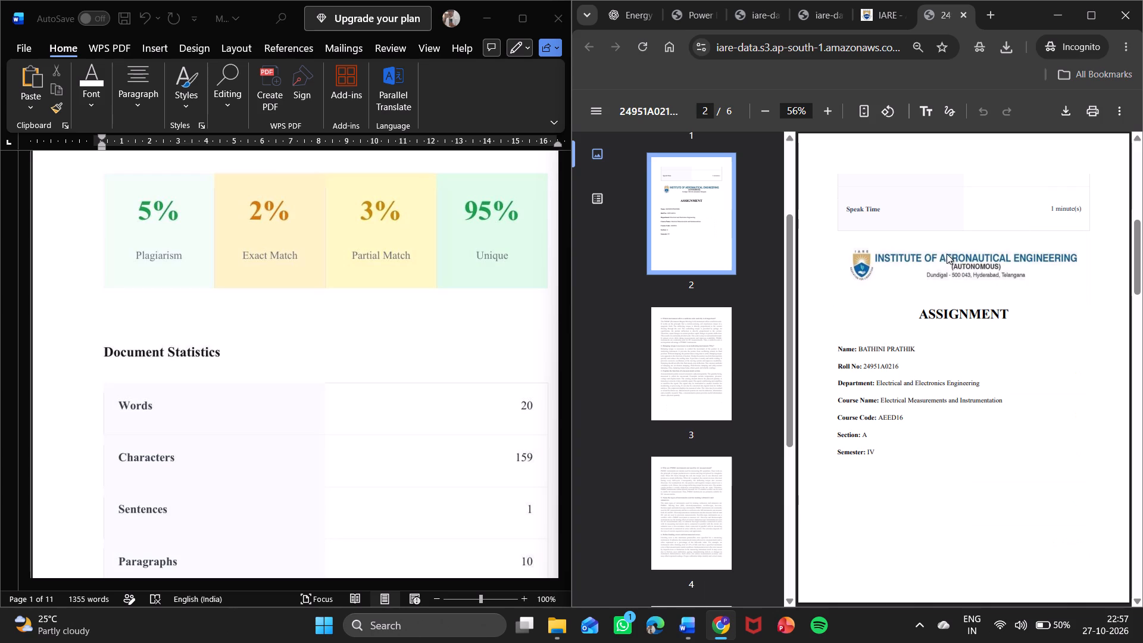
scroll(809, 208, "up", 1)
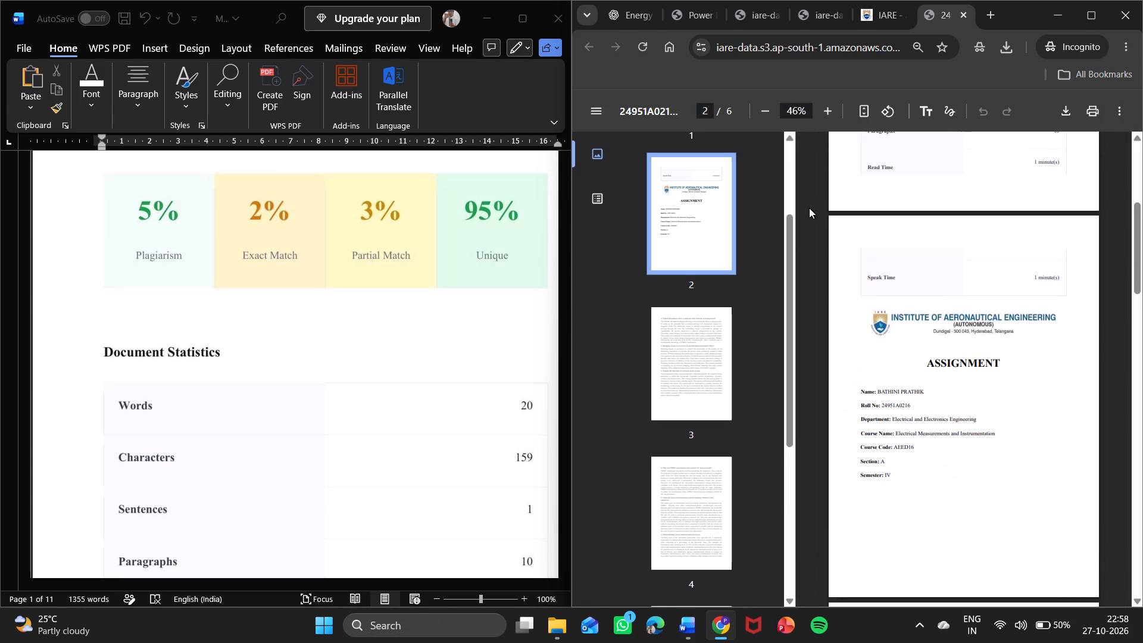
scroll(809, 208, "up", 2)
scroll(809, 208, "down", 1)
scroll(809, 208, "up", 1)
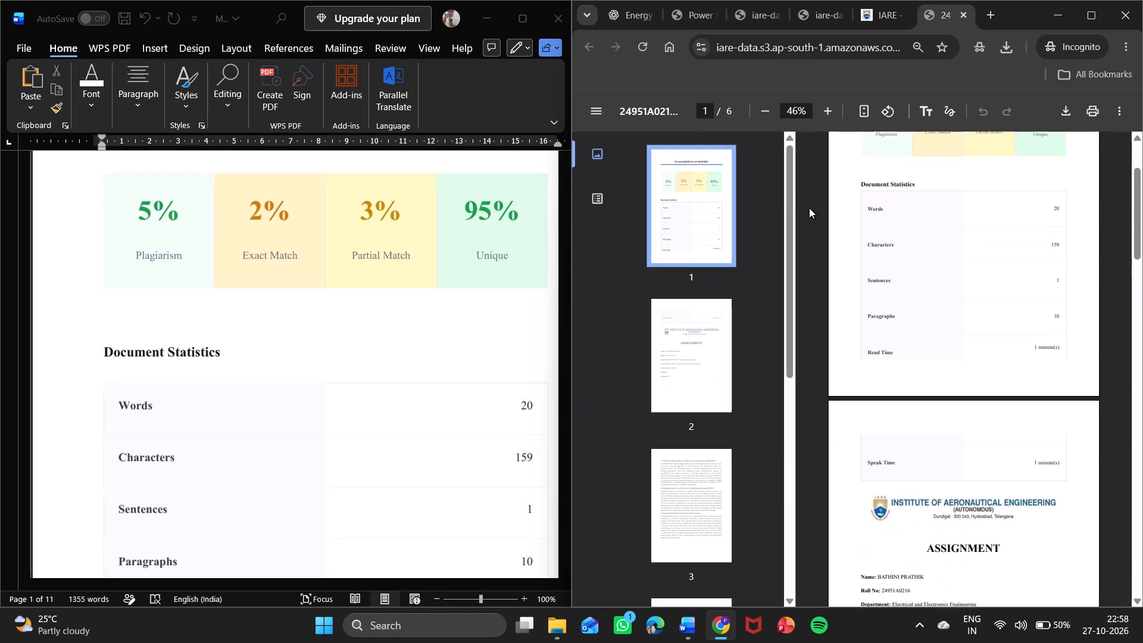
scroll(809, 208, "up", 1)
scroll(809, 208, "down", 3)
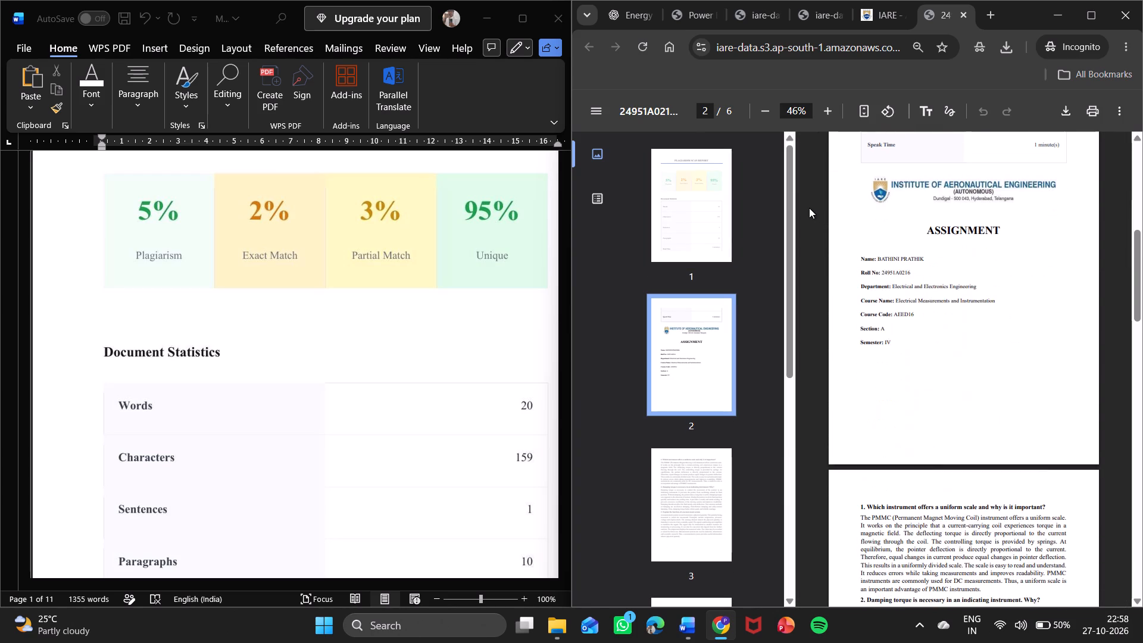
scroll(809, 208, "down", 1)
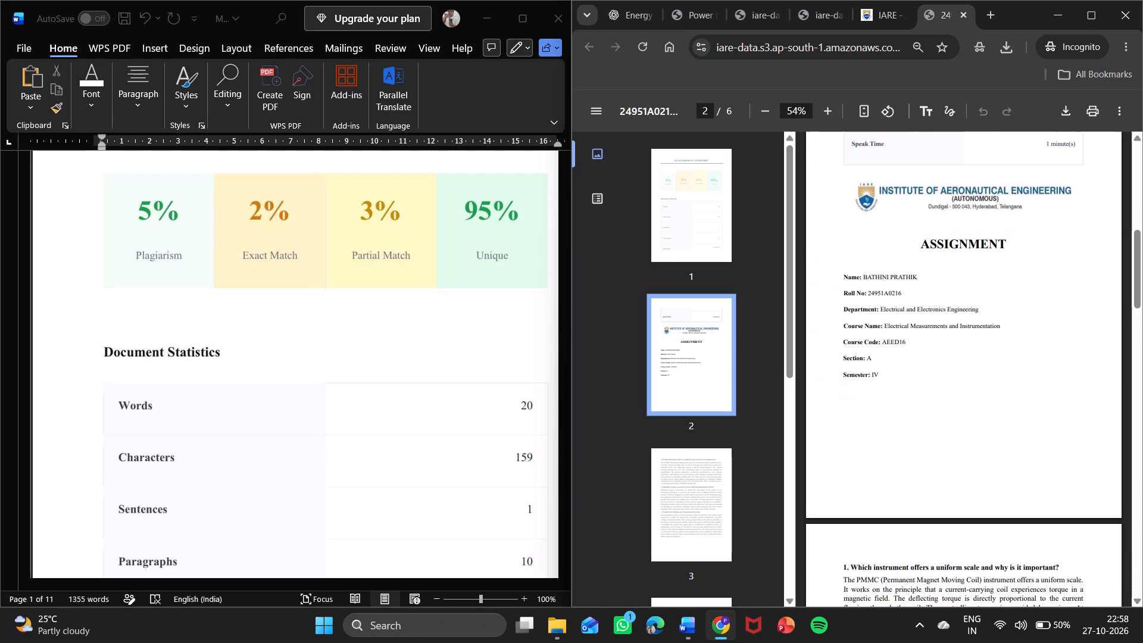
scroll(951, 313, "down", 1)
scroll(951, 313, "up", 2)
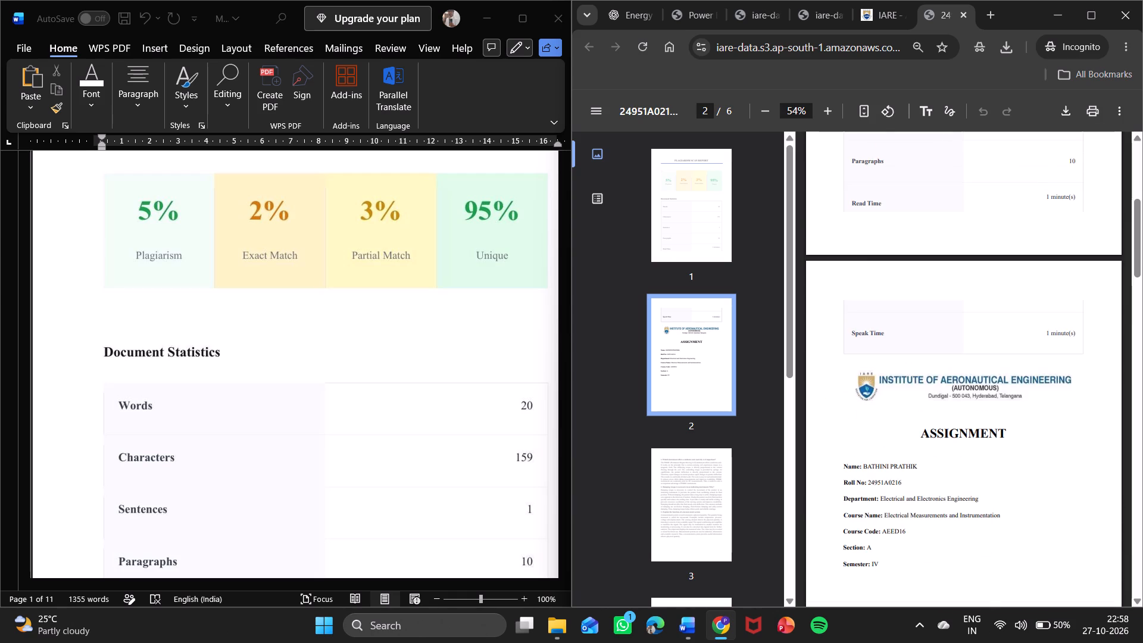
scroll(951, 313, "up", 4)
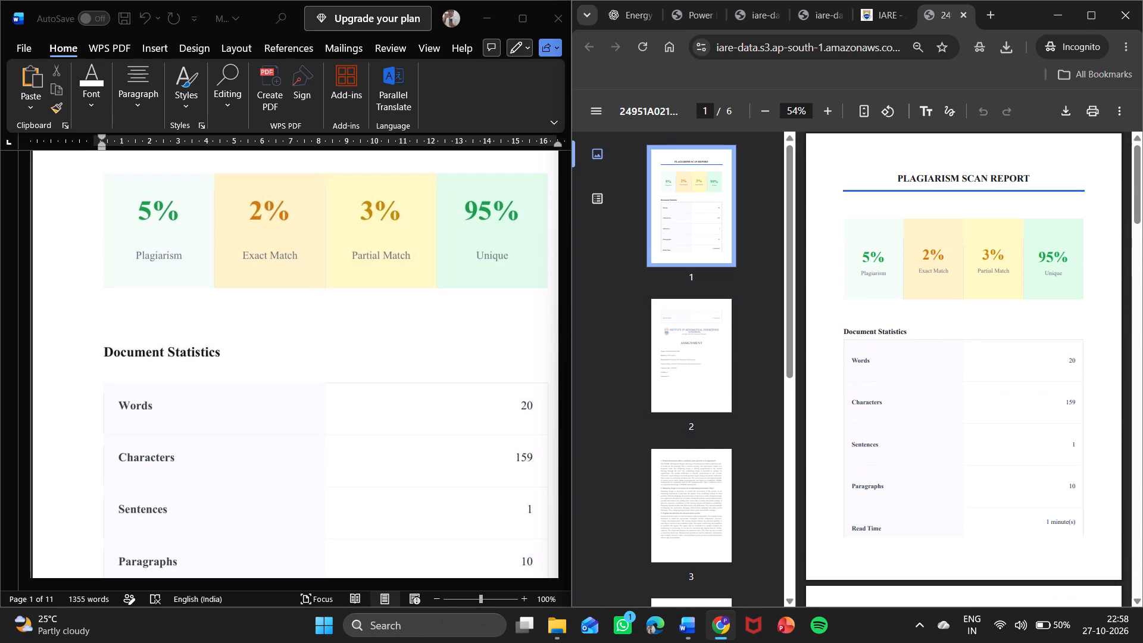
Look through the written answers in the AEED16 PDF from page 3 to the end of page 6.
scroll(951, 313, "down", 7)
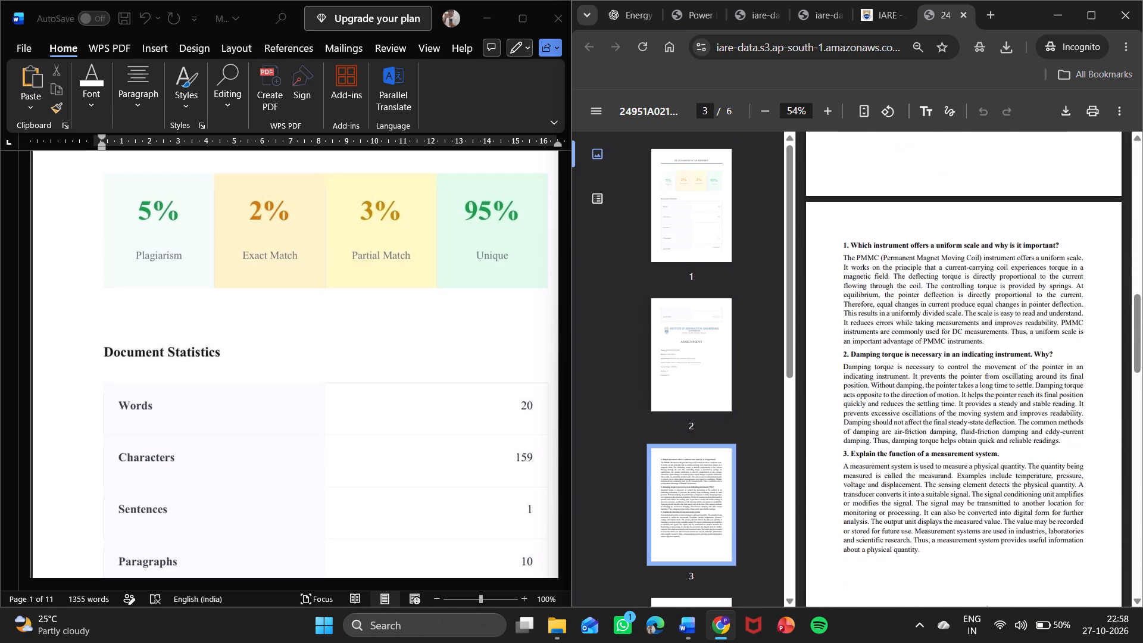
scroll(951, 313, "down", 8)
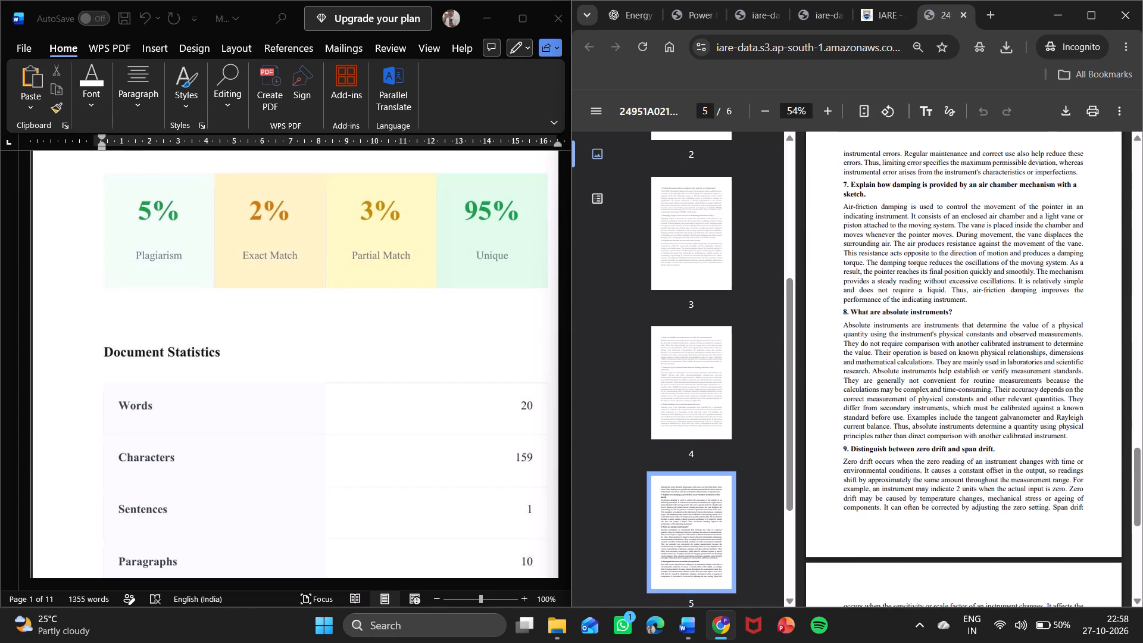
scroll(951, 313, "down", 4)
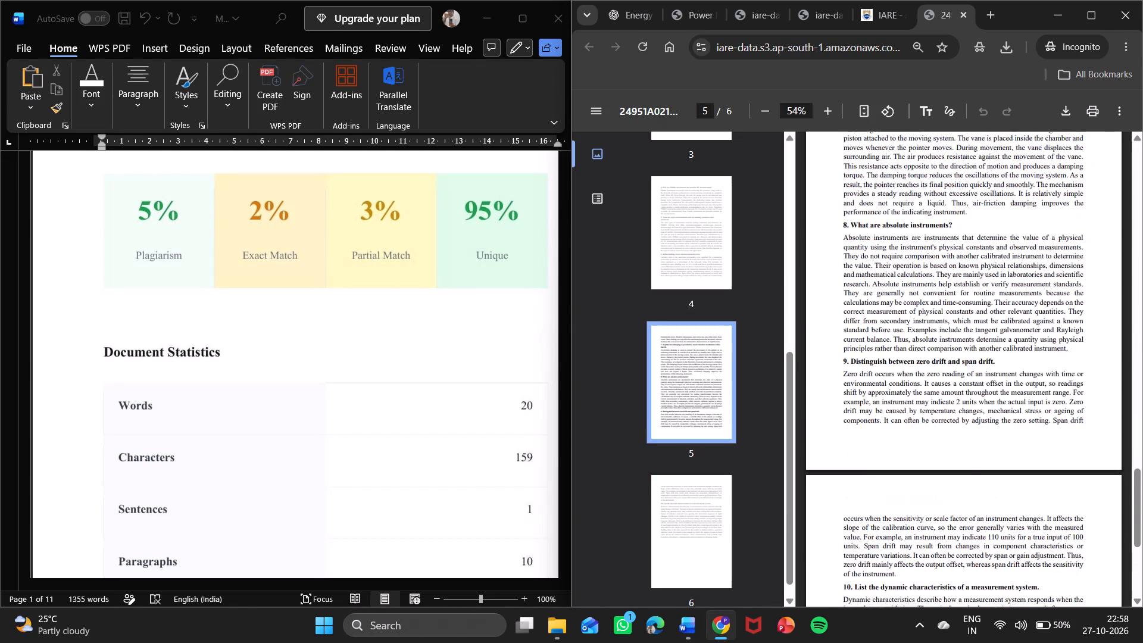
scroll(951, 313, "down", 1)
left_click_drag(1069, 401, 969, 360)
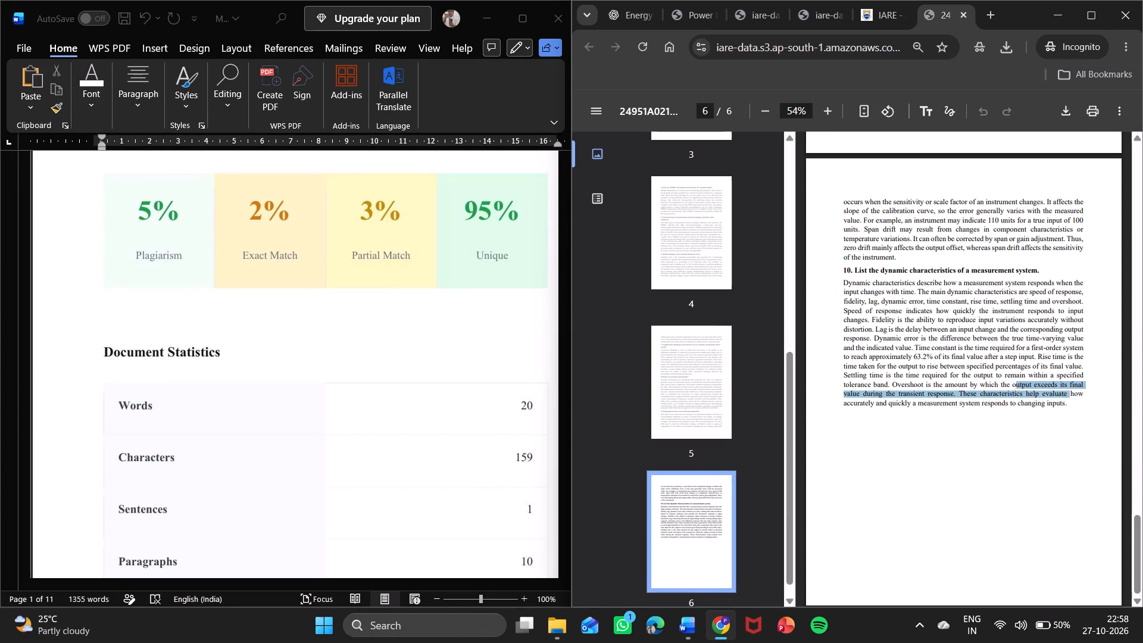
left_click_drag(969, 360, 1103, 394)
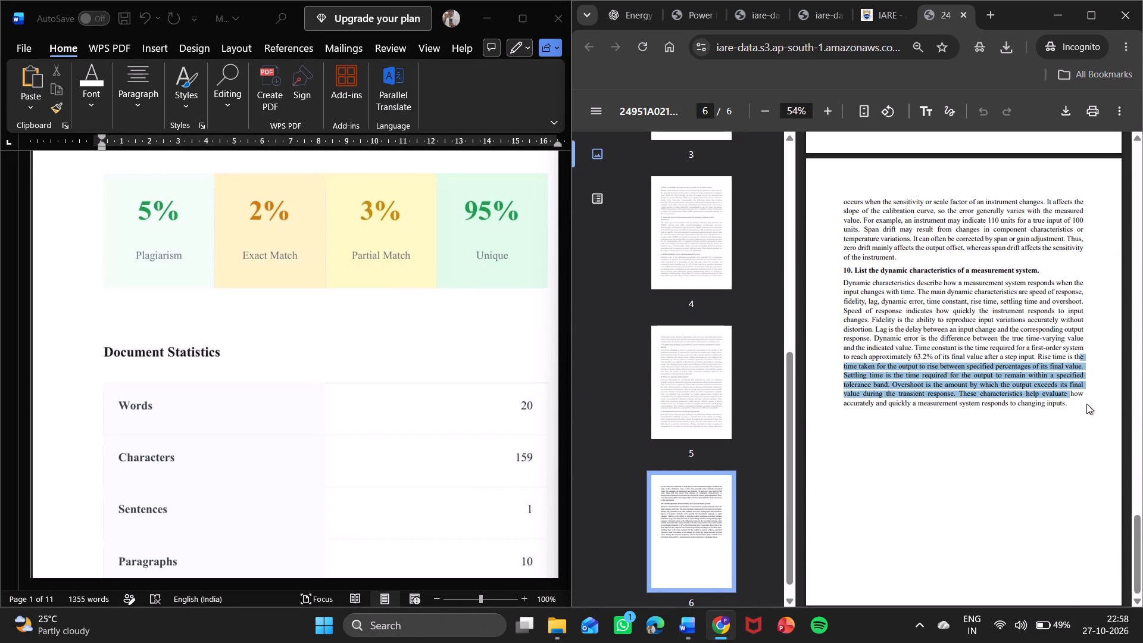
left_click(1062, 401)
left_click(1070, 402)
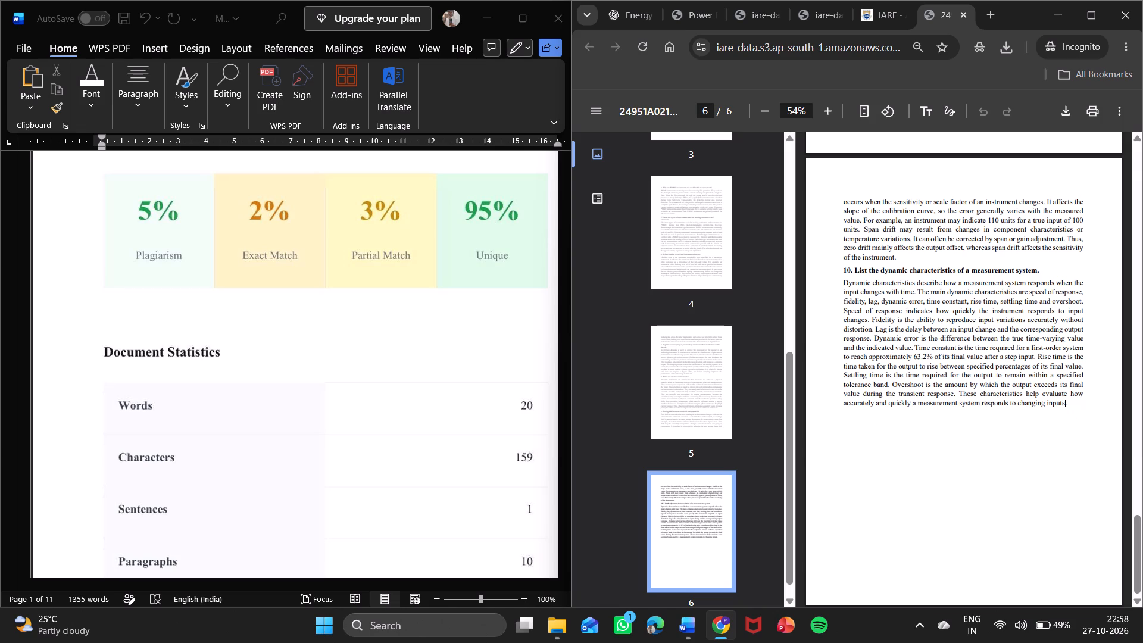
left_click_drag(1072, 401, 842, 105)
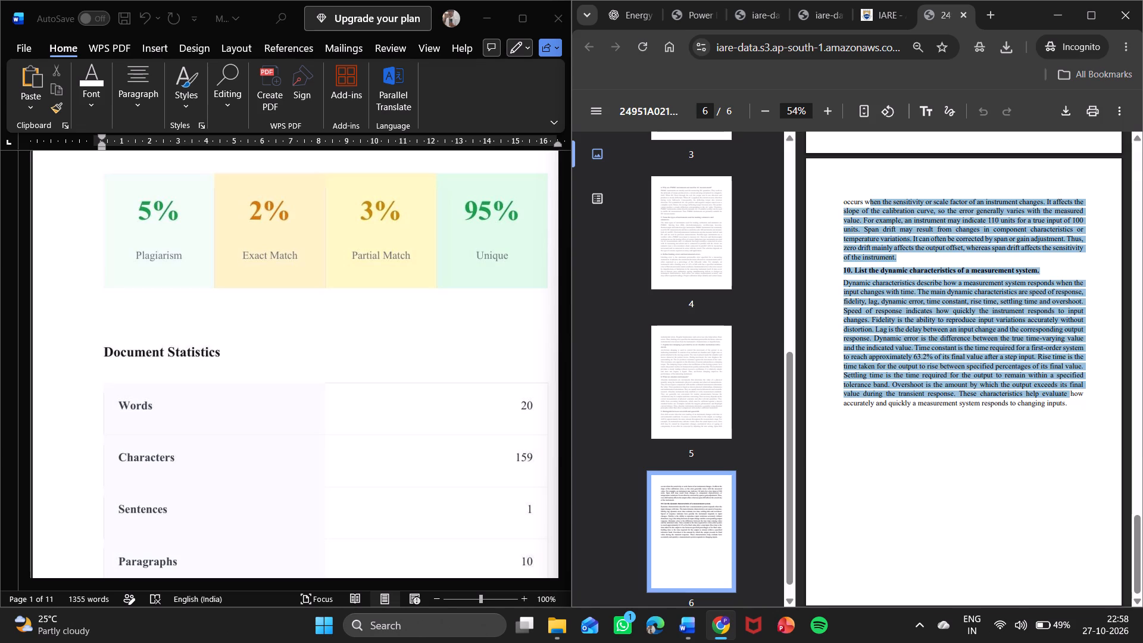
left_click_drag(842, 105, 848, 70)
left_click_drag(848, 70, 858, 152)
Recheck the plagiarism report and cover page at the start of the AEED16 PDF, and close the PDF.
scroll(858, 152, "up", 2)
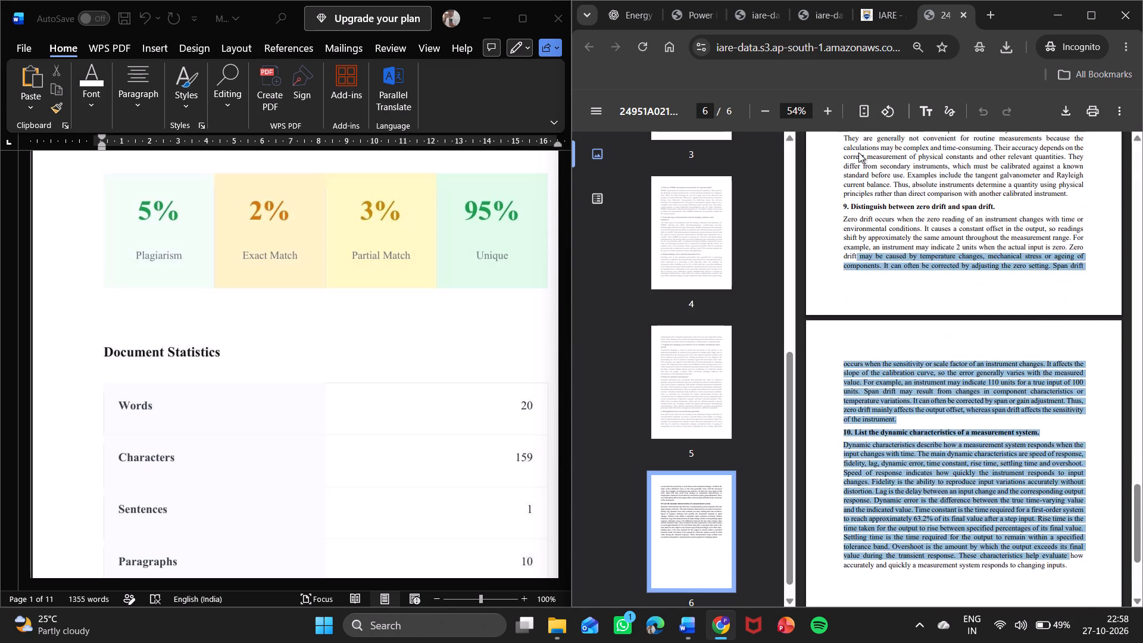
scroll(858, 152, "up", 6)
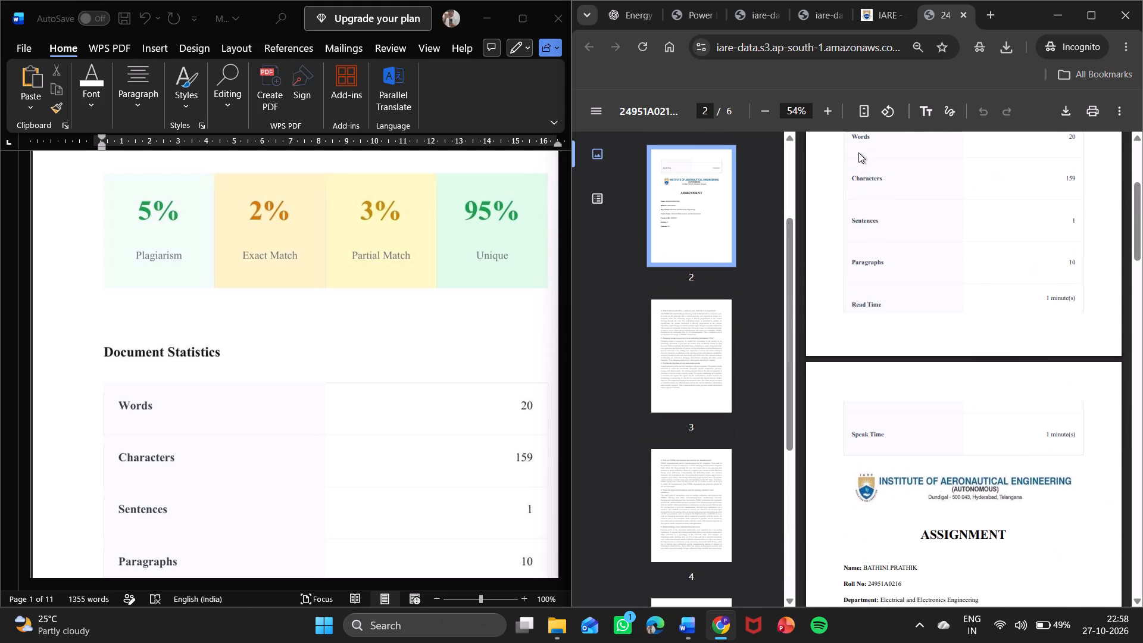
scroll(858, 152, "down", 1)
scroll(858, 152, "up", 3)
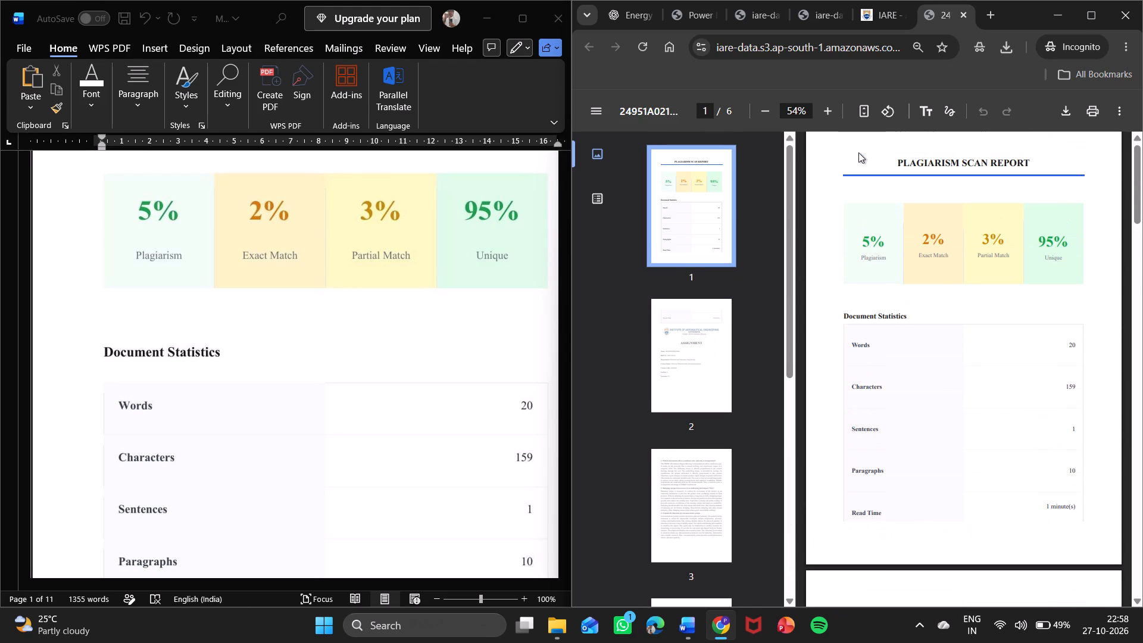
scroll(858, 152, "up", 1)
scroll(898, 278, "down", 1)
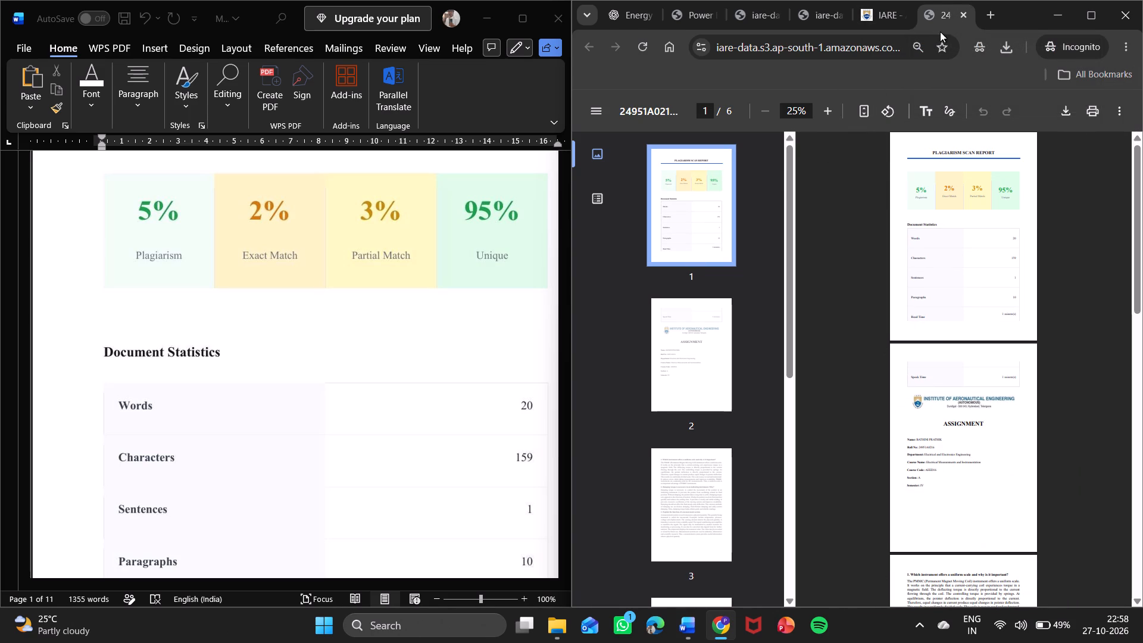
left_click(961, 16)
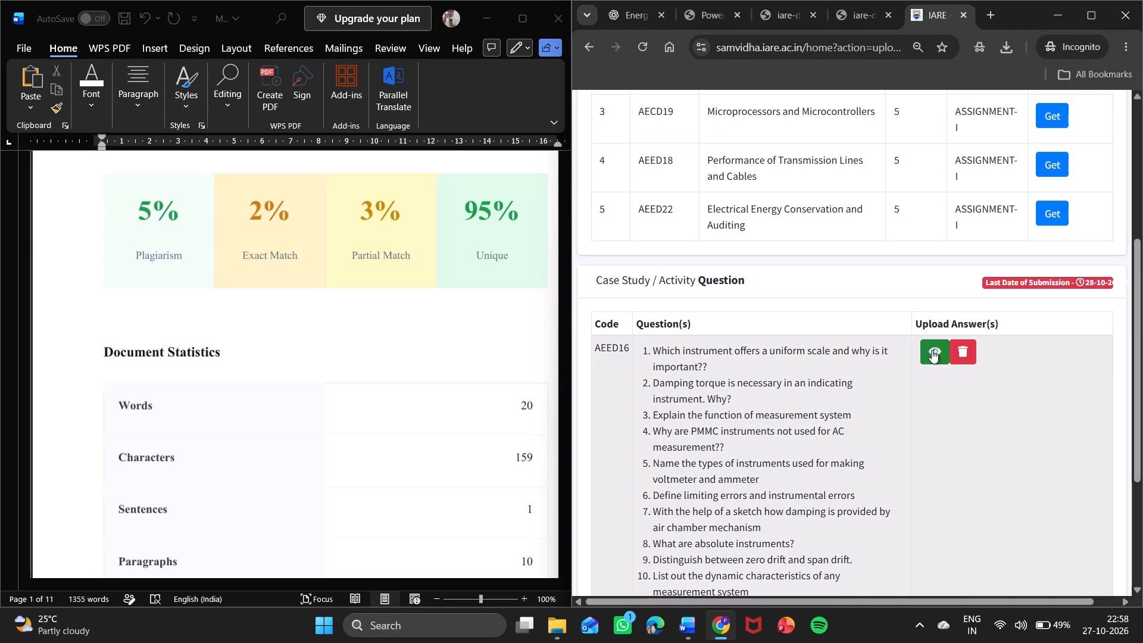
Delete the uploaded AEED16 answer file from the Case Study / Activity Question section.
left_click(958, 350)
left_click(842, 411)
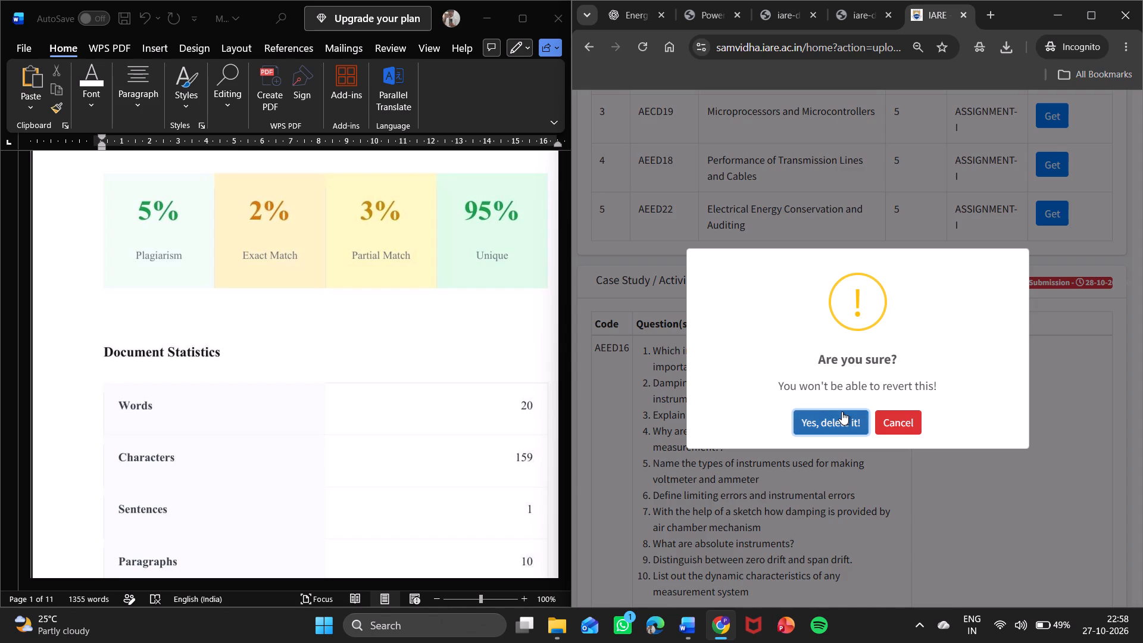
left_click(849, 417)
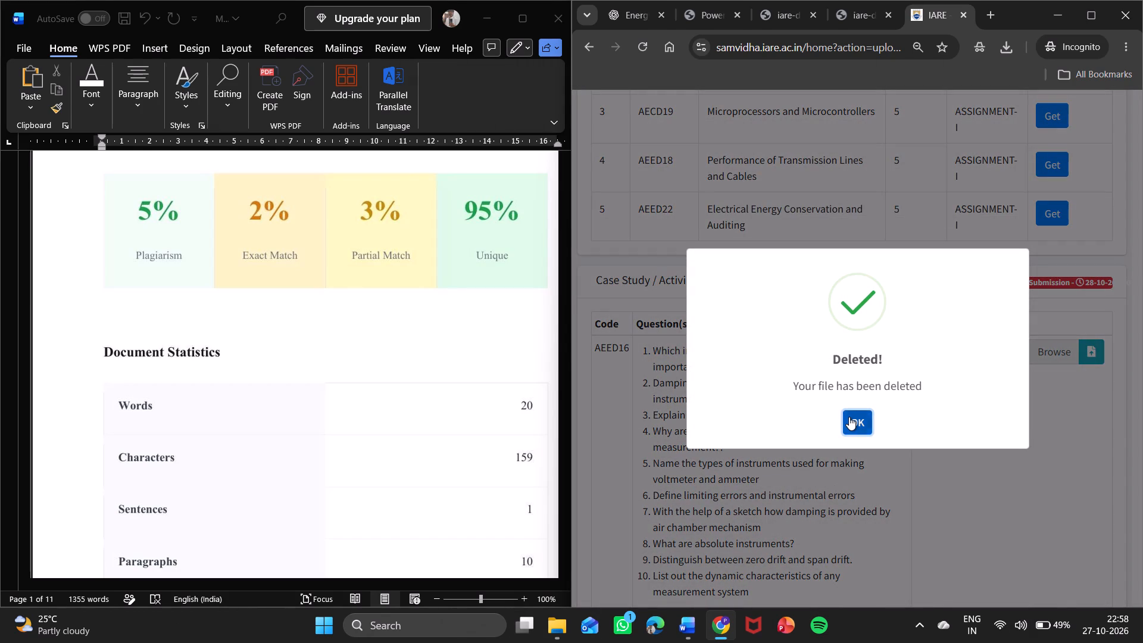
scroll(752, 427, "up", 1)
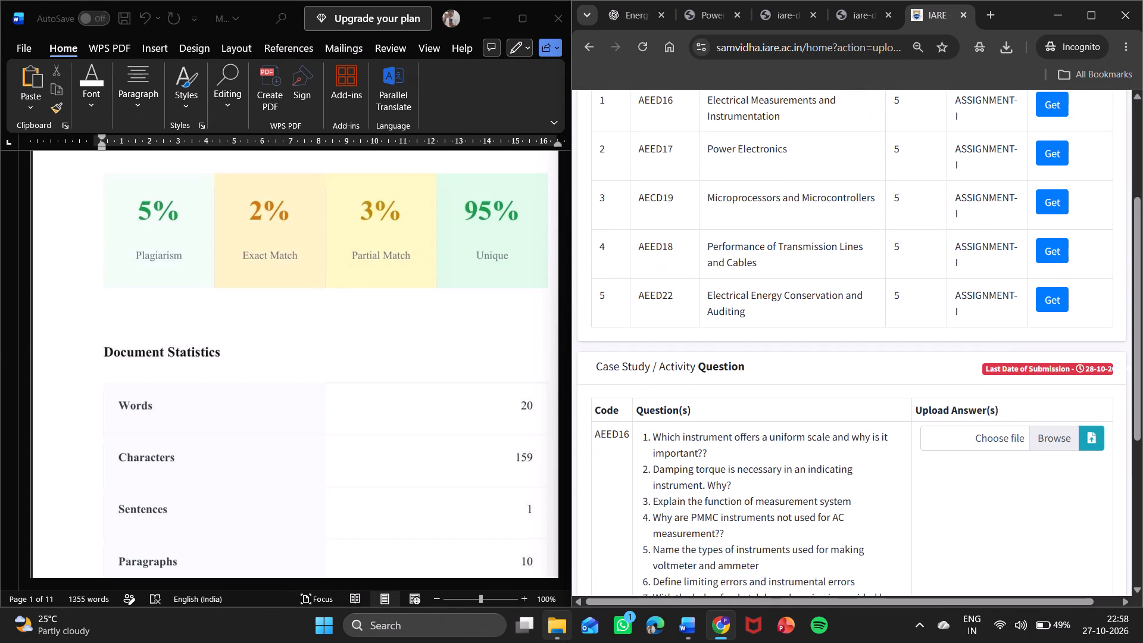
Open the recent file "EMI plag prathik" in PDF X, view its plagiarism scan report page, and close it.
left_click(567, 642)
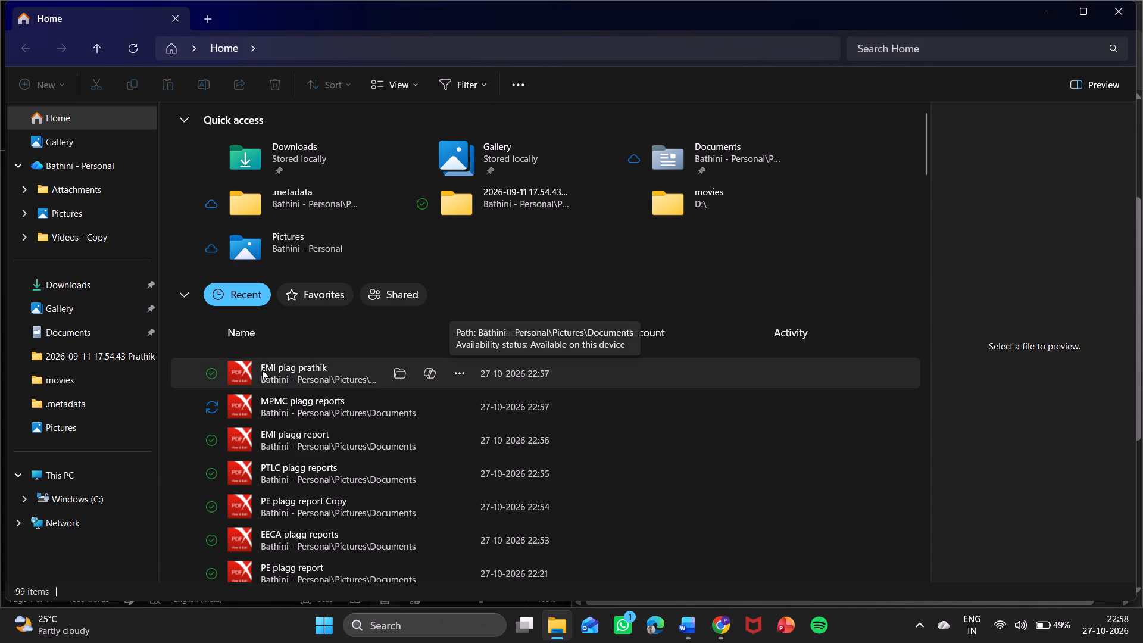
right_click(262, 370)
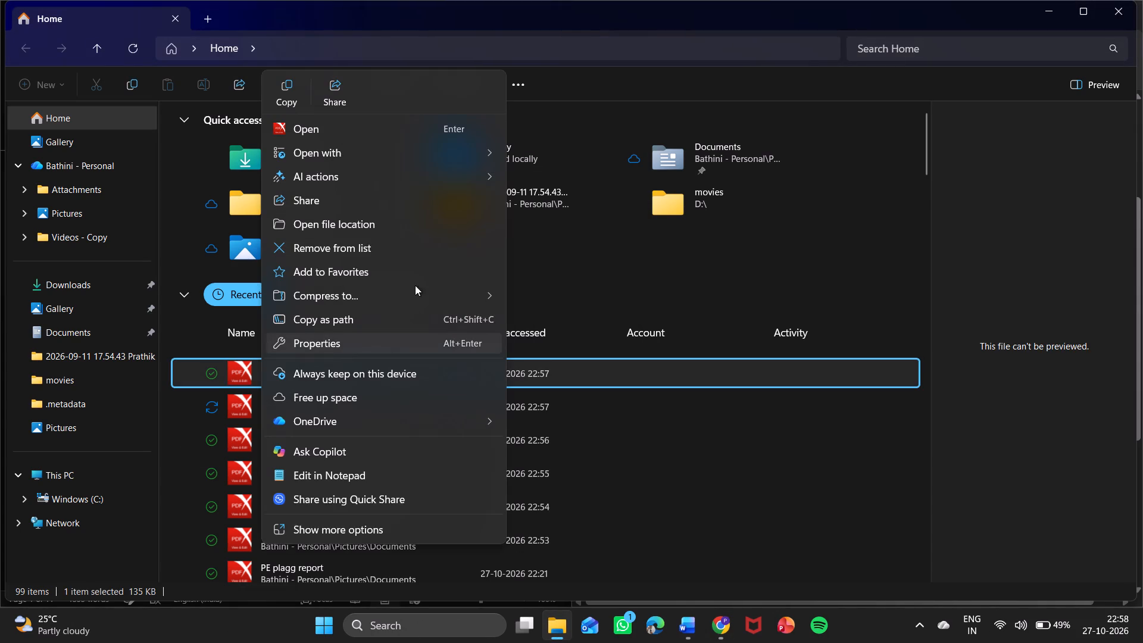
left_click(457, 153)
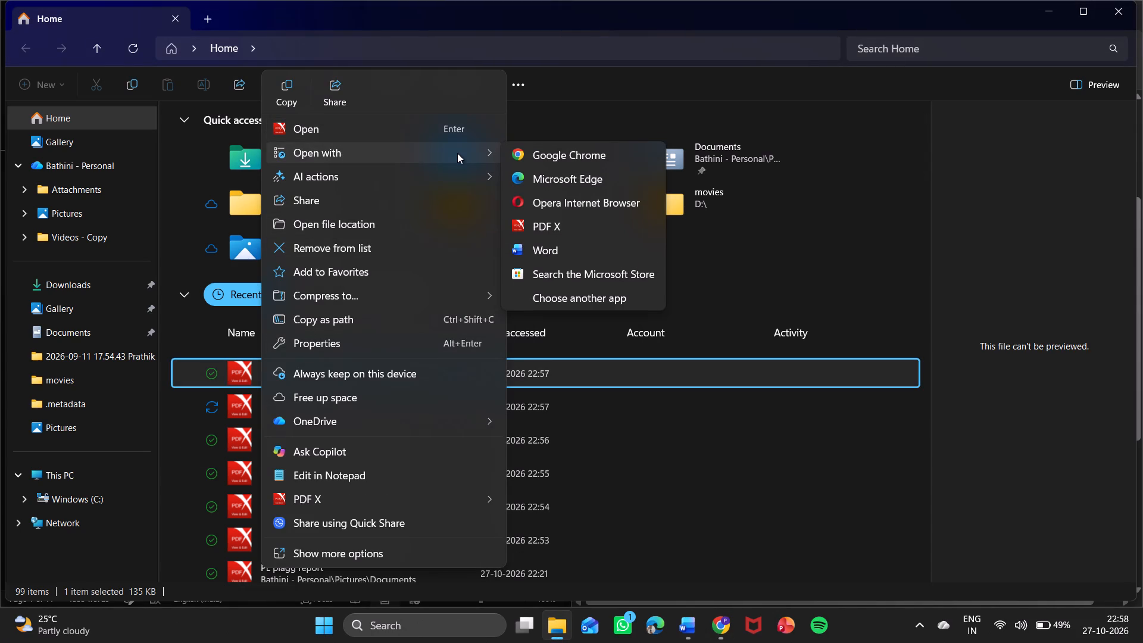
left_click(554, 231)
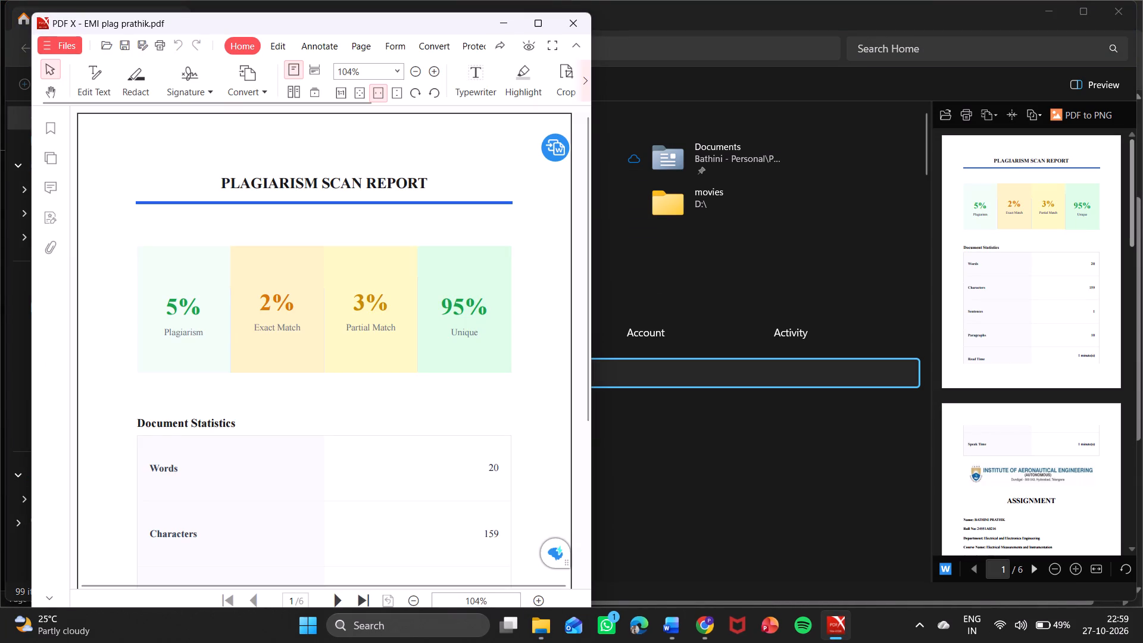
scroll(352, 305, "down", 2)
scroll(352, 305, "up", 1)
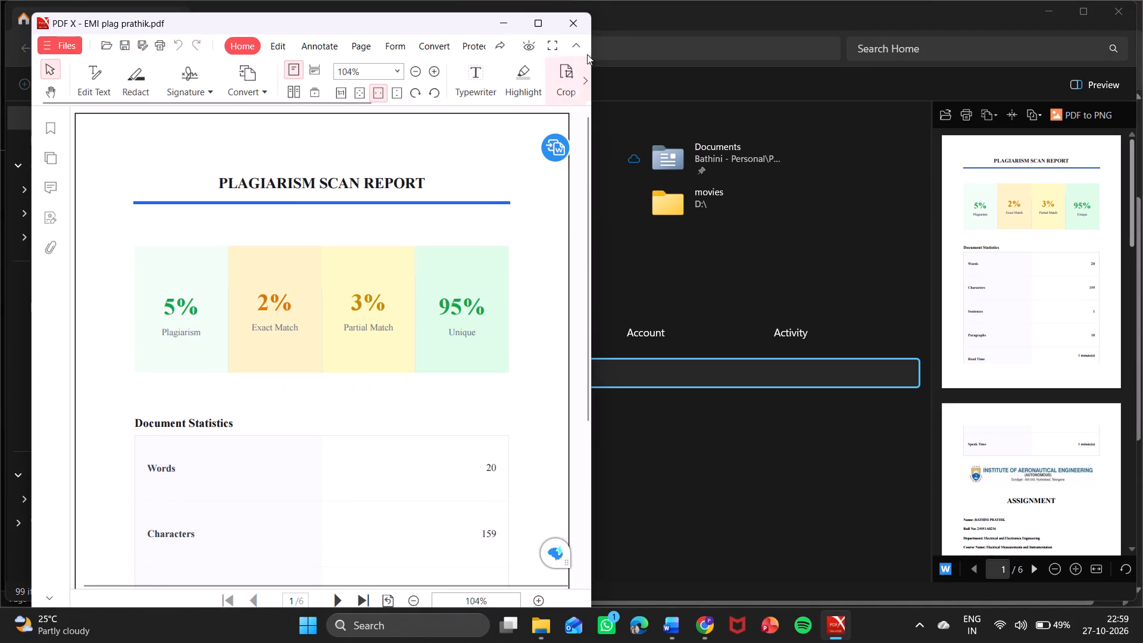
left_click(570, 24)
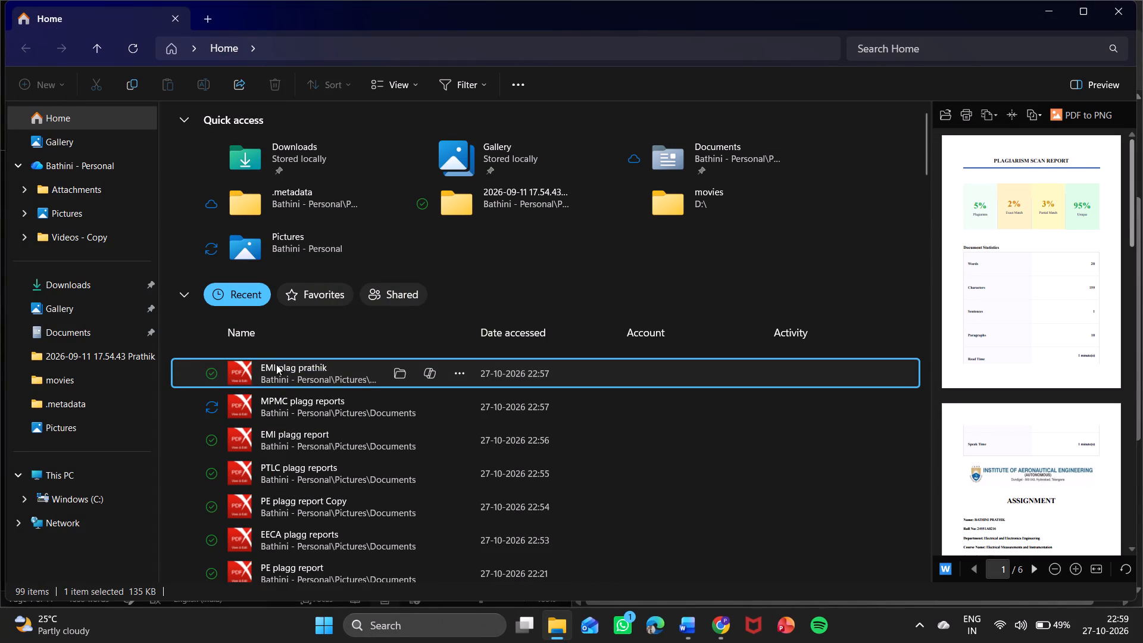
Open the recent file "EMI plag prathik" in Word and maximize its window.
right_click(276, 364)
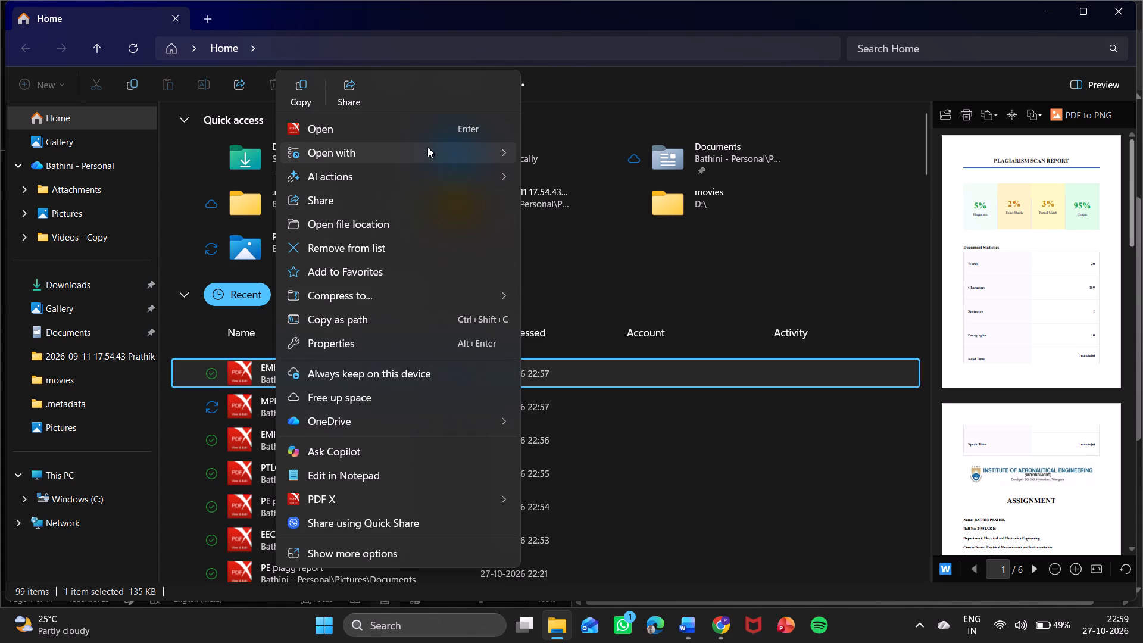
left_click(427, 147)
left_click(564, 244)
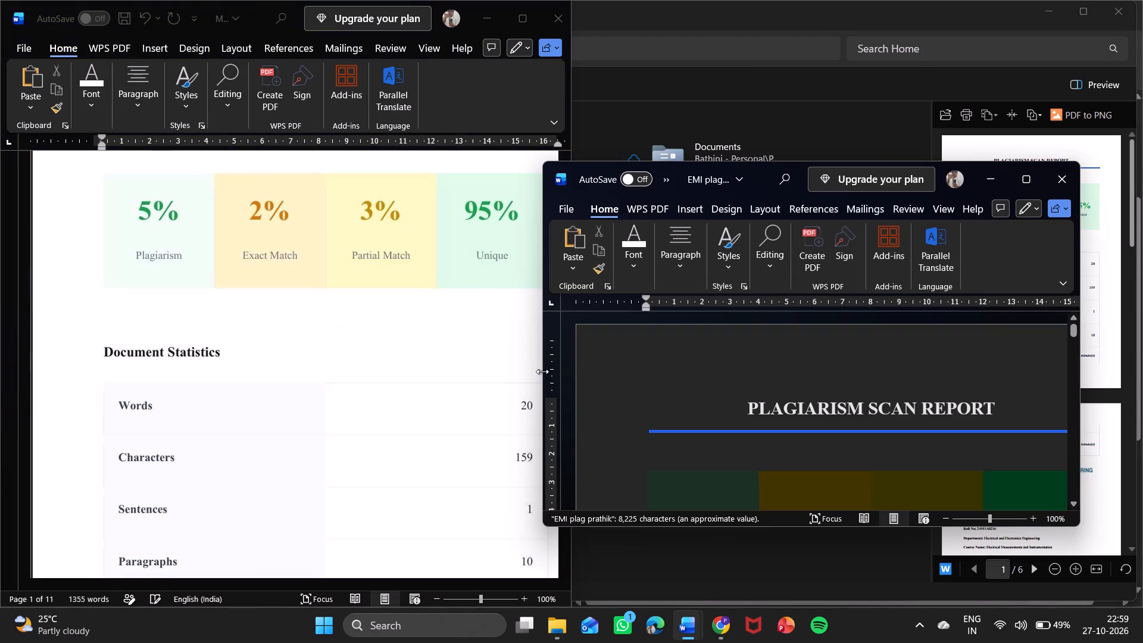
scroll(773, 385, "down", 1)
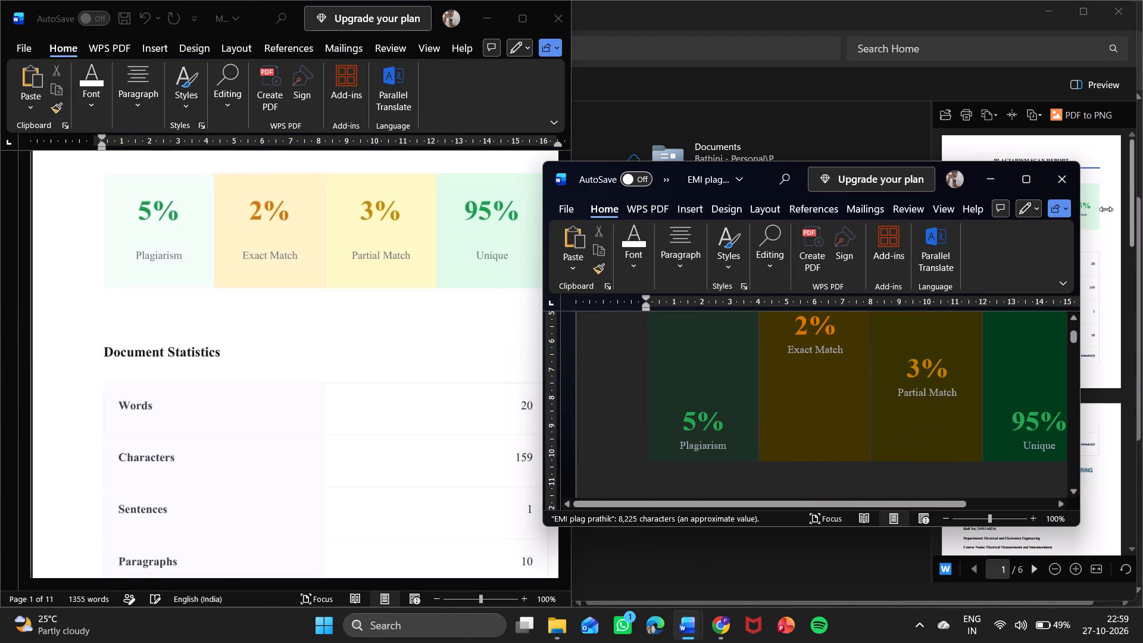
left_click(1033, 193)
Resize the Document Statistics table slightly wider and shorter so the Paragraphs row fits on the first page.
scroll(623, 453, "down", 1)
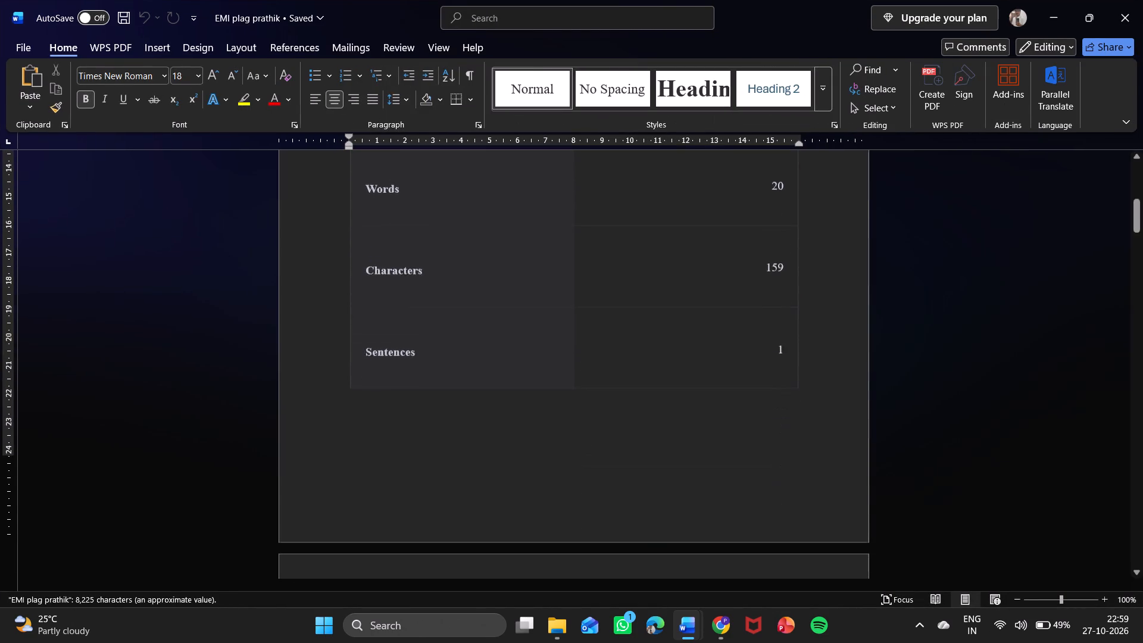
scroll(623, 453, "down", 3)
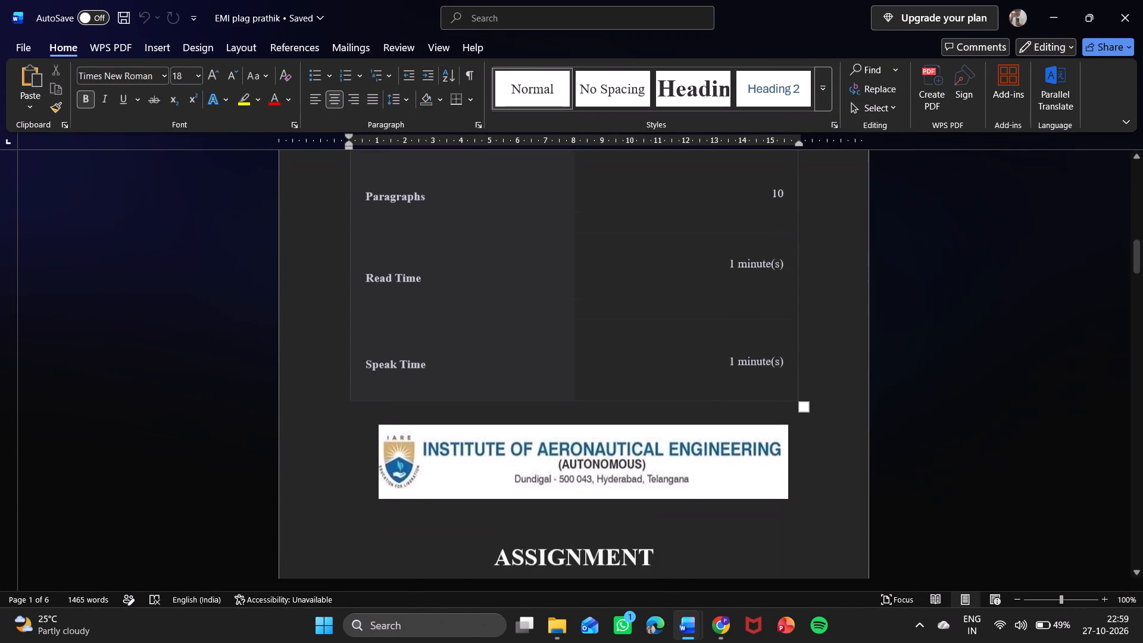
scroll(623, 453, "down", 1)
scroll(623, 453, "up", 1)
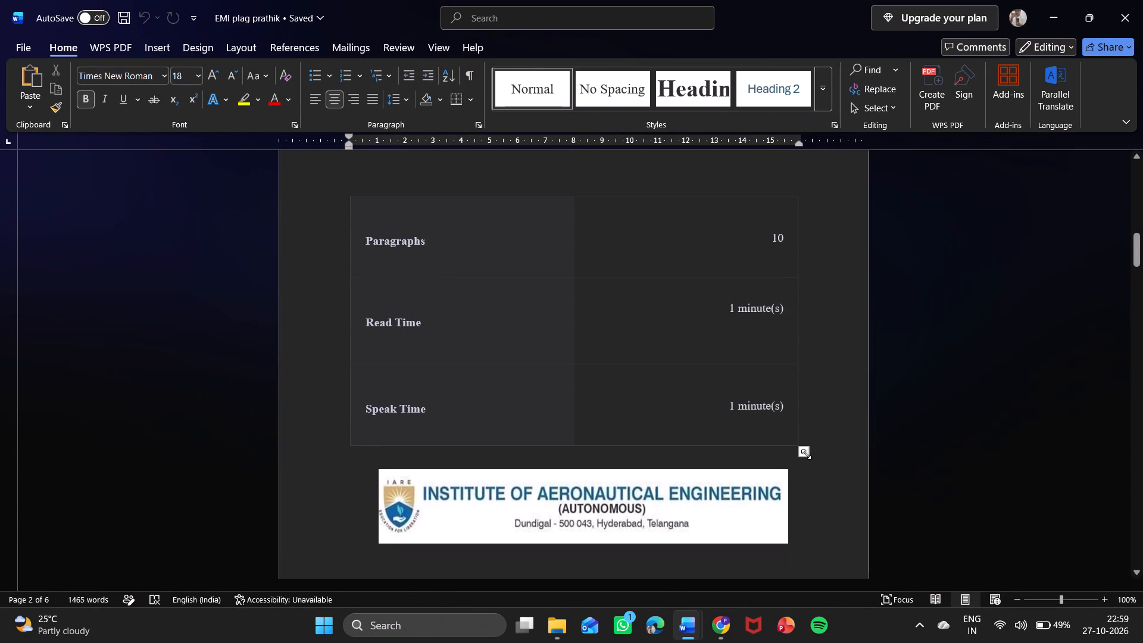
left_click_drag(806, 454, 785, 263)
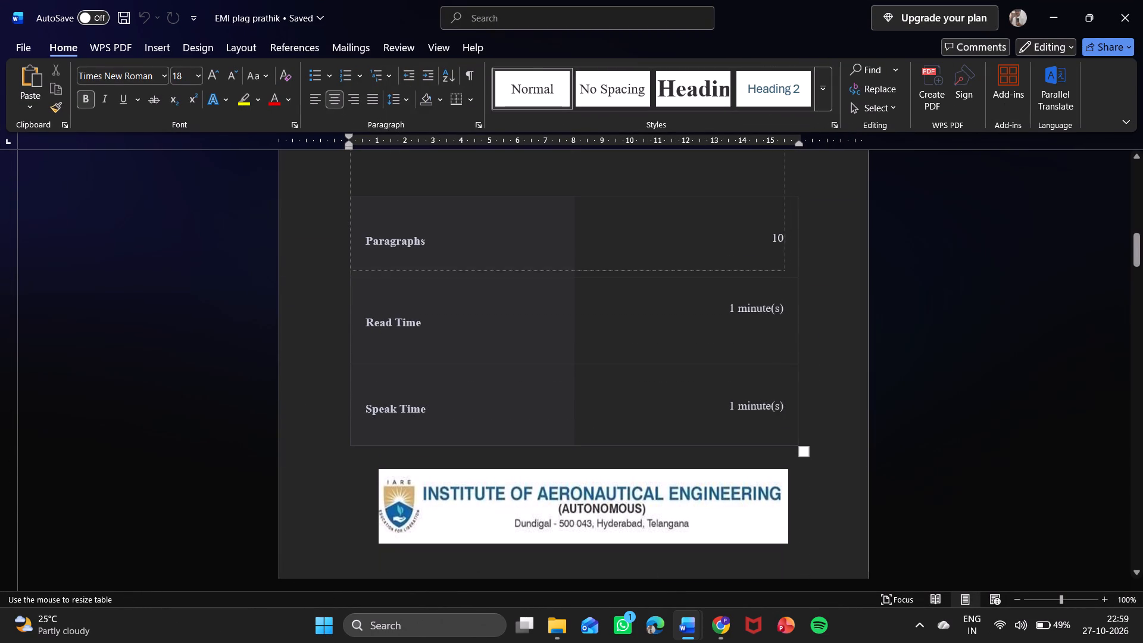
left_click_drag(785, 263, 784, 157)
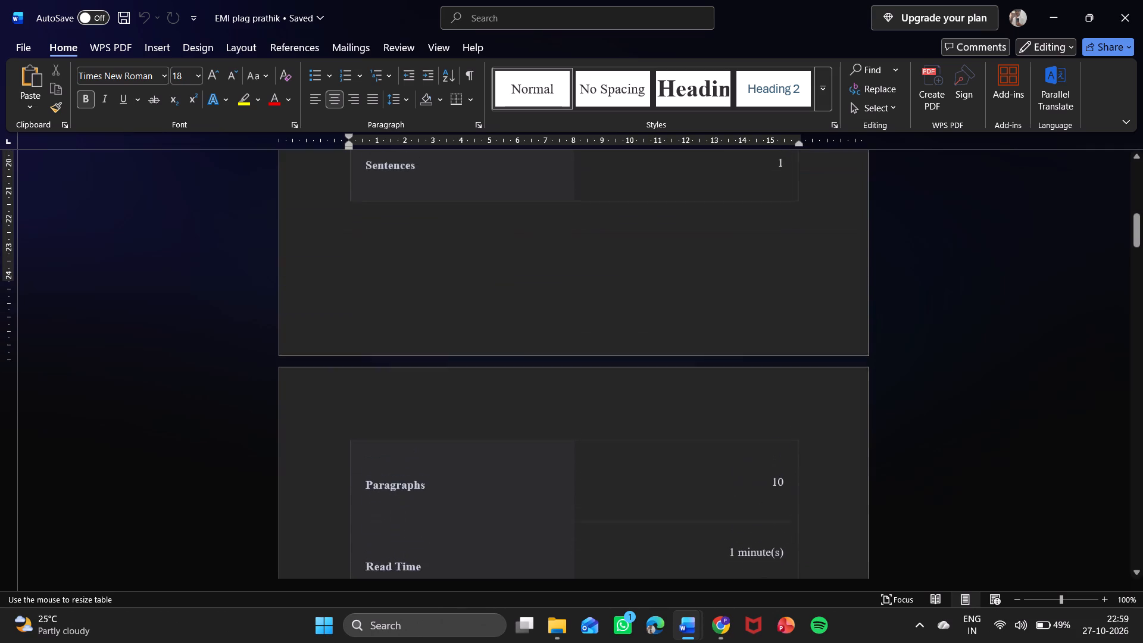
left_click_drag(784, 157, 697, 312)
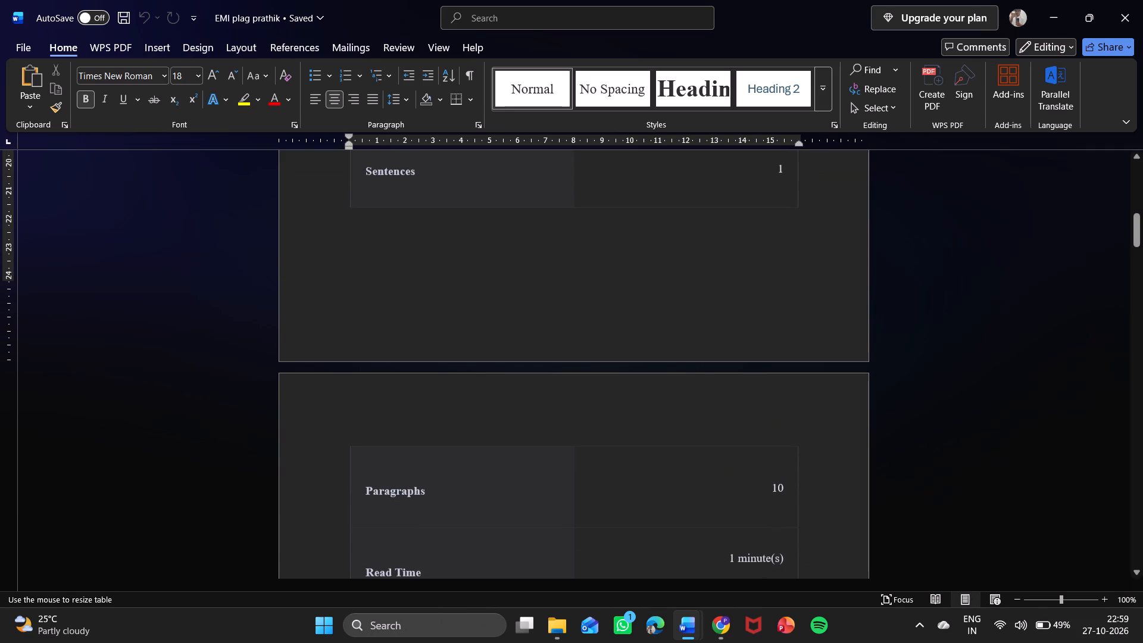
left_click_drag(697, 312, 811, 313)
Move the statistics table directly beneath the coloured percentage table, ahead of the Document Statistics heading.
scroll(806, 326, "up", 1)
scroll(806, 326, "down", 3)
scroll(806, 326, "up", 1)
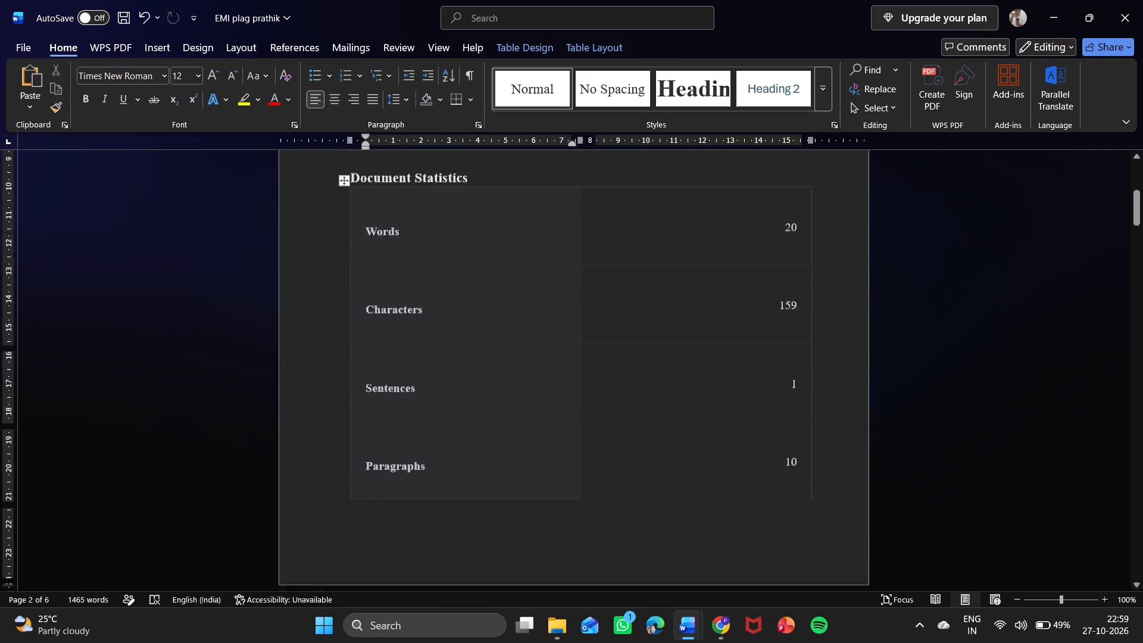
scroll(806, 326, "up", 1)
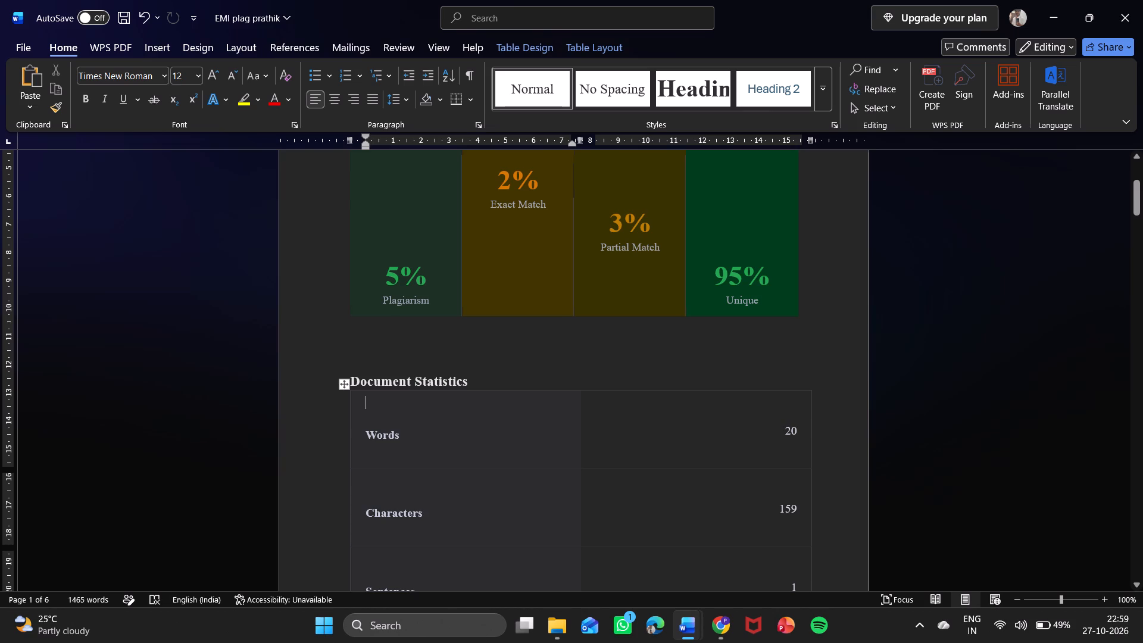
left_click_drag(342, 386, 342, 402)
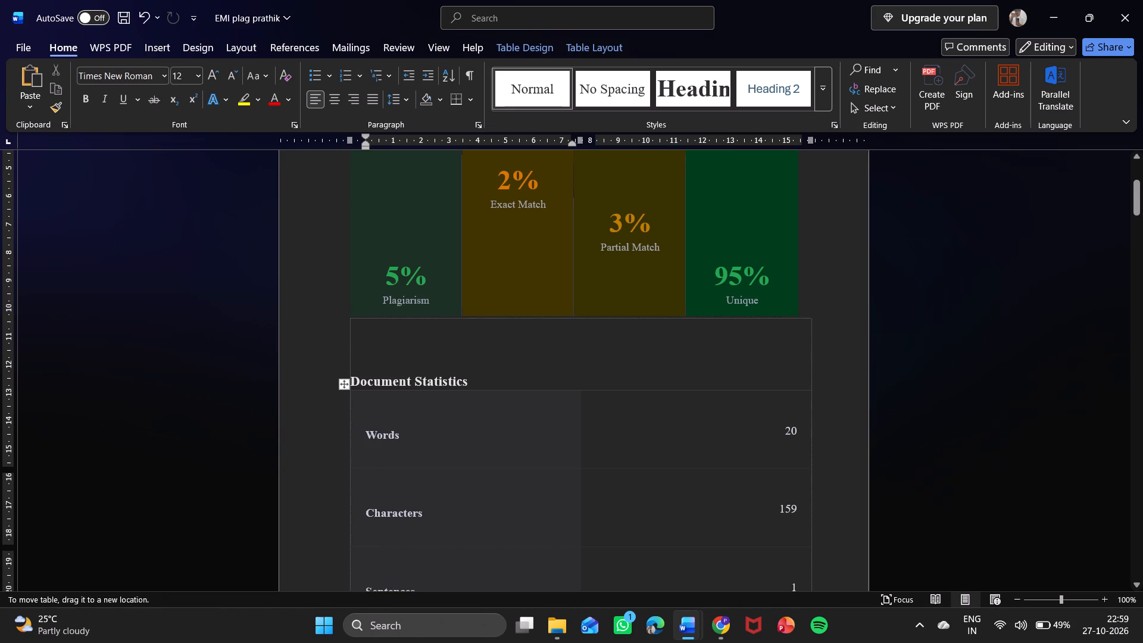
left_click_drag(342, 402, 339, 422)
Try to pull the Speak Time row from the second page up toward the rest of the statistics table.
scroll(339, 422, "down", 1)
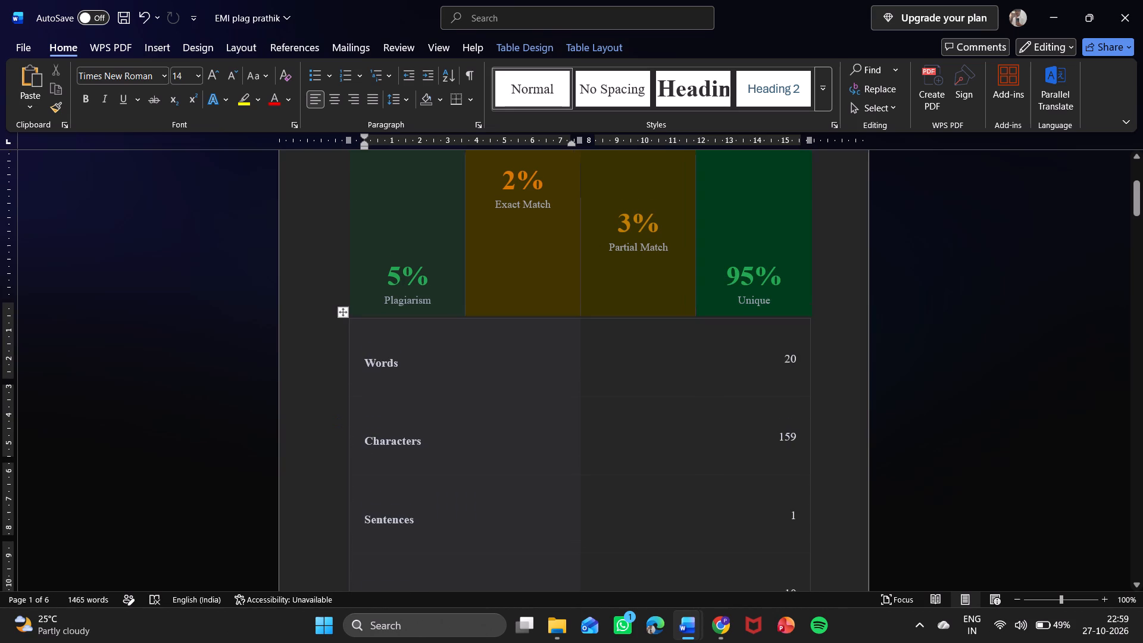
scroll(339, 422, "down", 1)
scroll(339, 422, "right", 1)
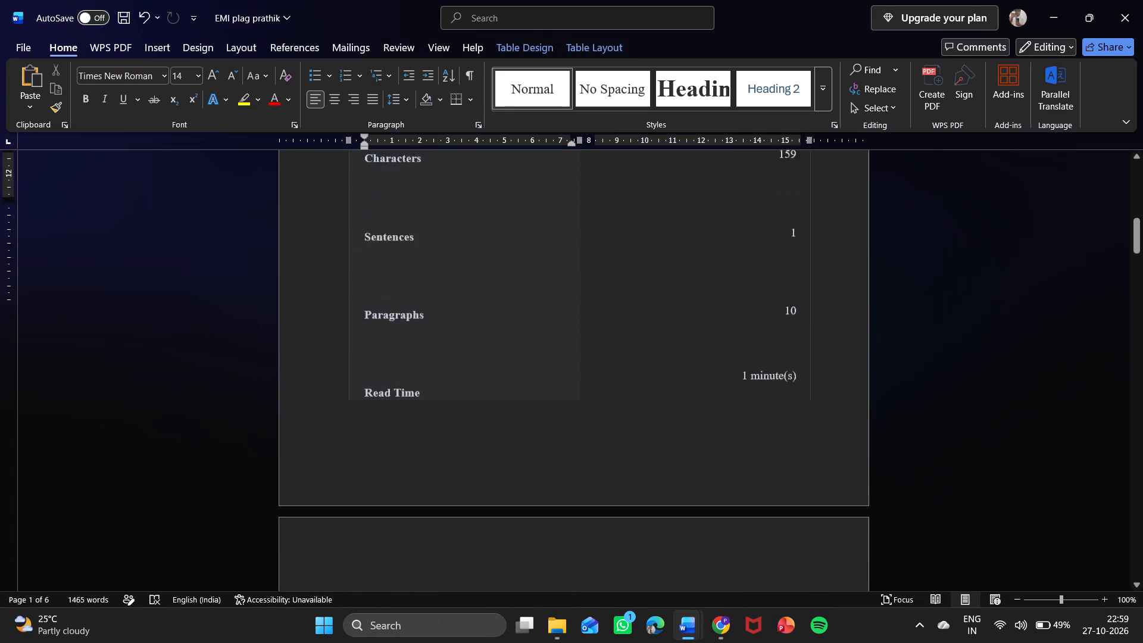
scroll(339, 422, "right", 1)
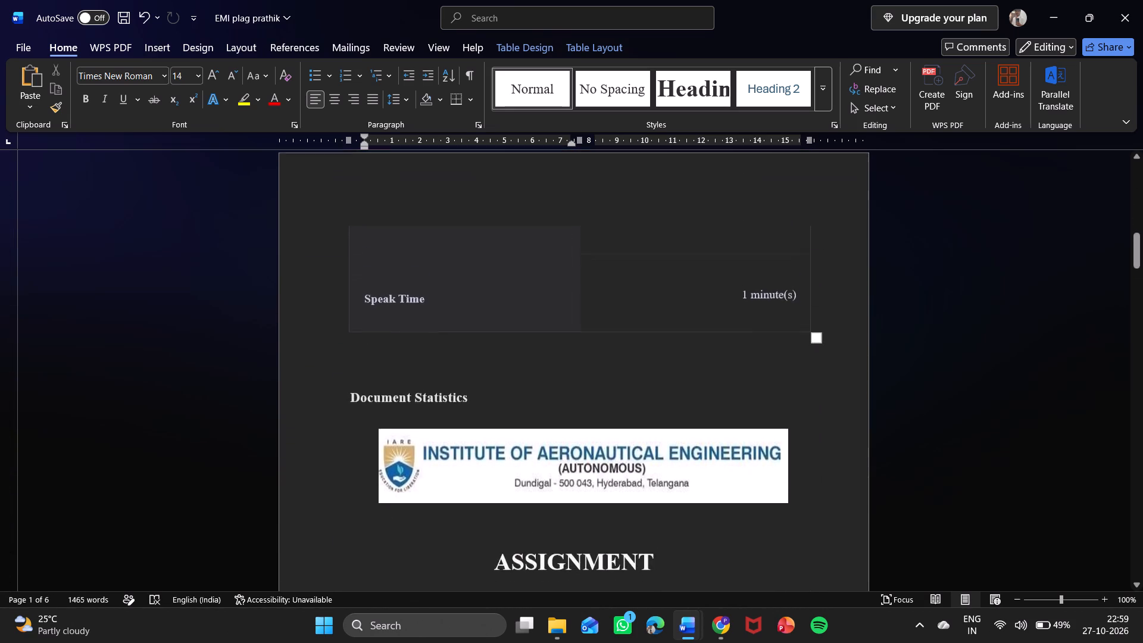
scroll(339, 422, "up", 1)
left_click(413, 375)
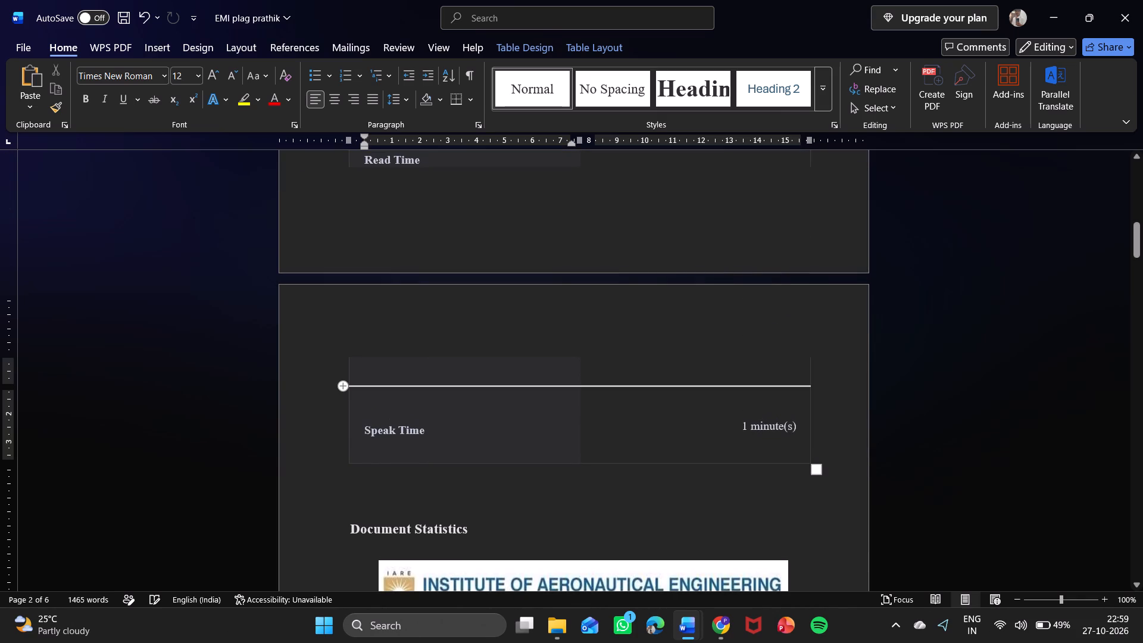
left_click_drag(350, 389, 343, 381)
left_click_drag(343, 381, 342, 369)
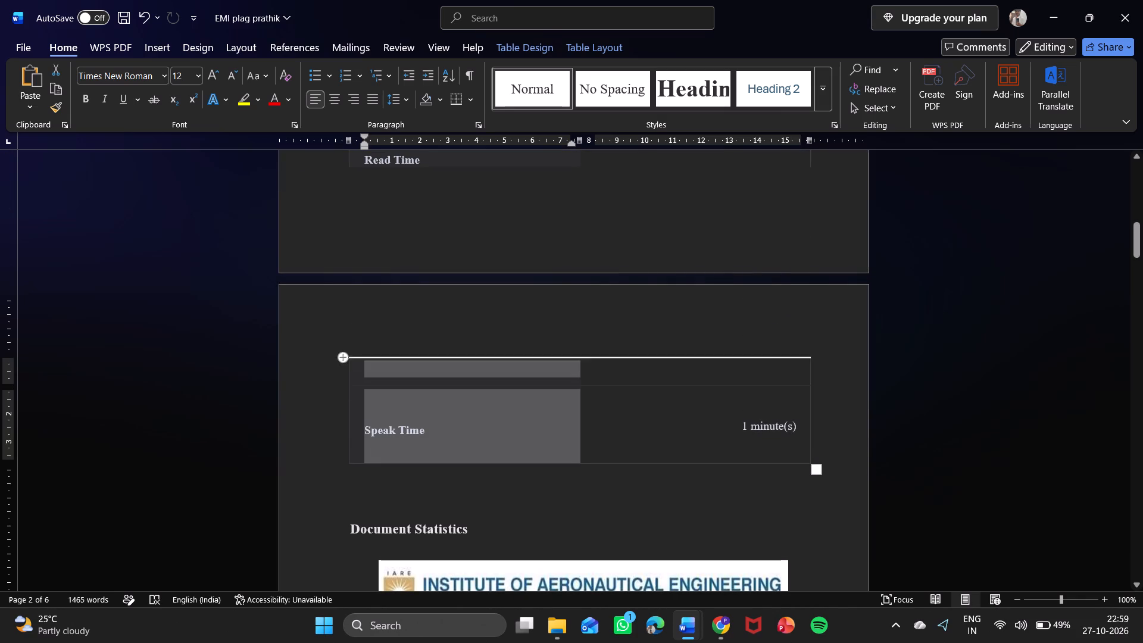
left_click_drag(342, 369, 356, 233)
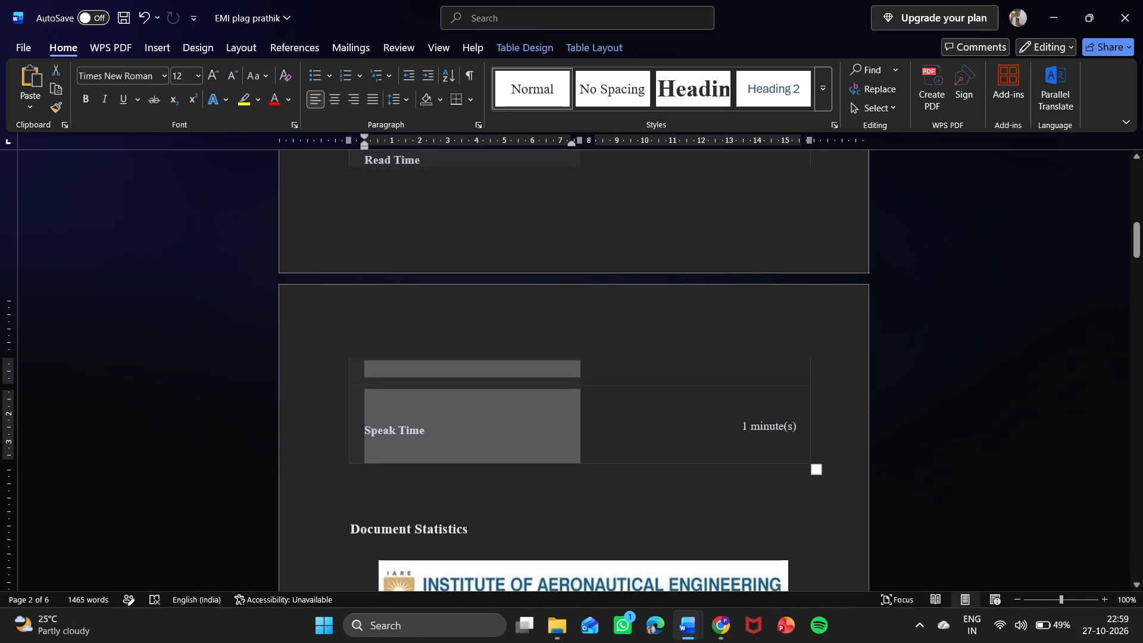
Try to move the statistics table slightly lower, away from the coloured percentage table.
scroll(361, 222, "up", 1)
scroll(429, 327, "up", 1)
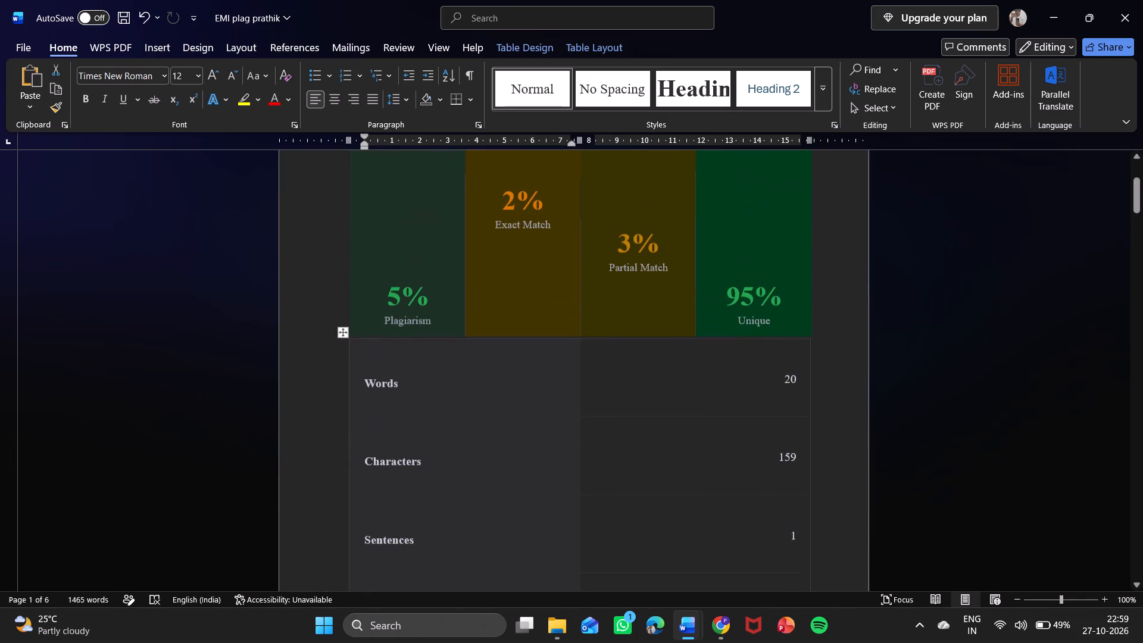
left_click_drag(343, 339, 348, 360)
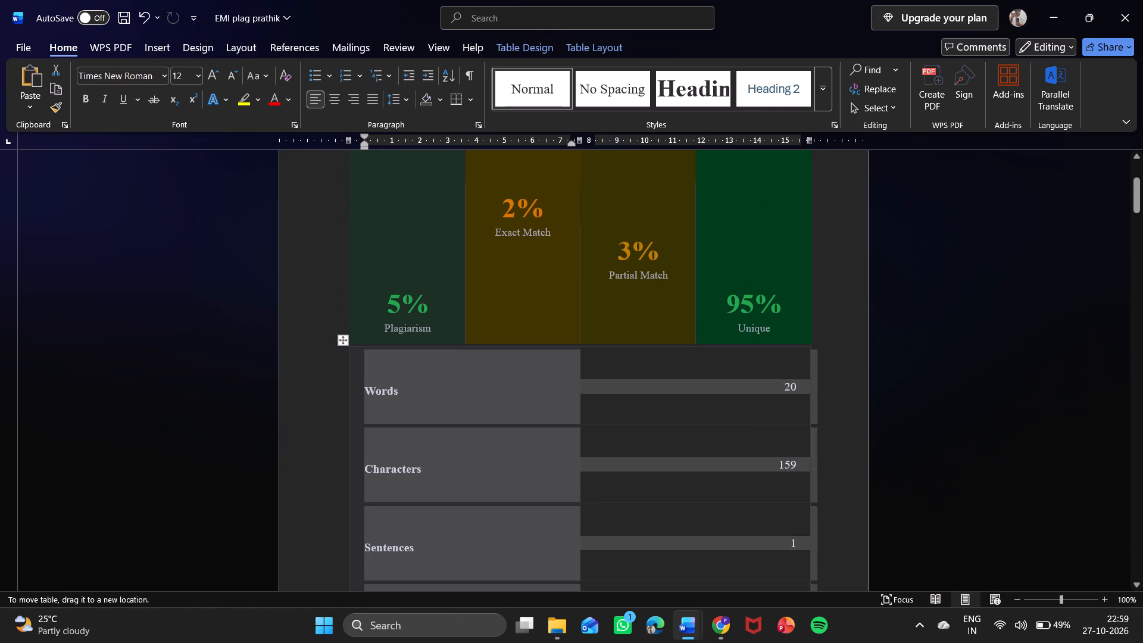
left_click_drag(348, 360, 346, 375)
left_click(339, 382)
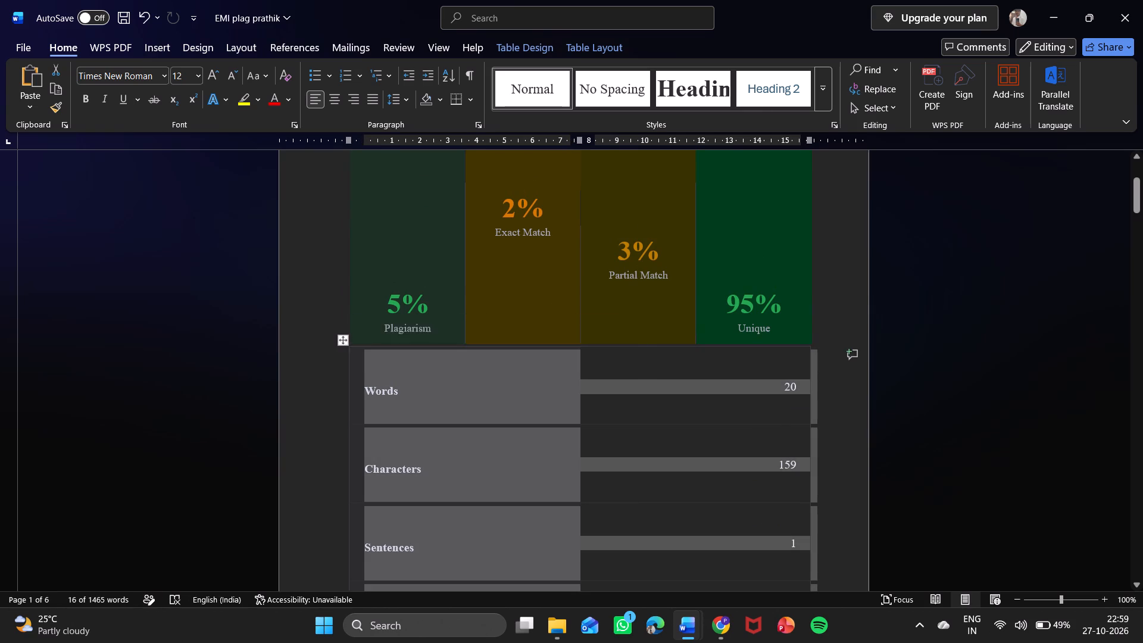
Copy the assignment text from the question 1 heading through the end of the answer to question 10.
scroll(339, 382, "up", 1)
scroll(339, 382, "down", 4)
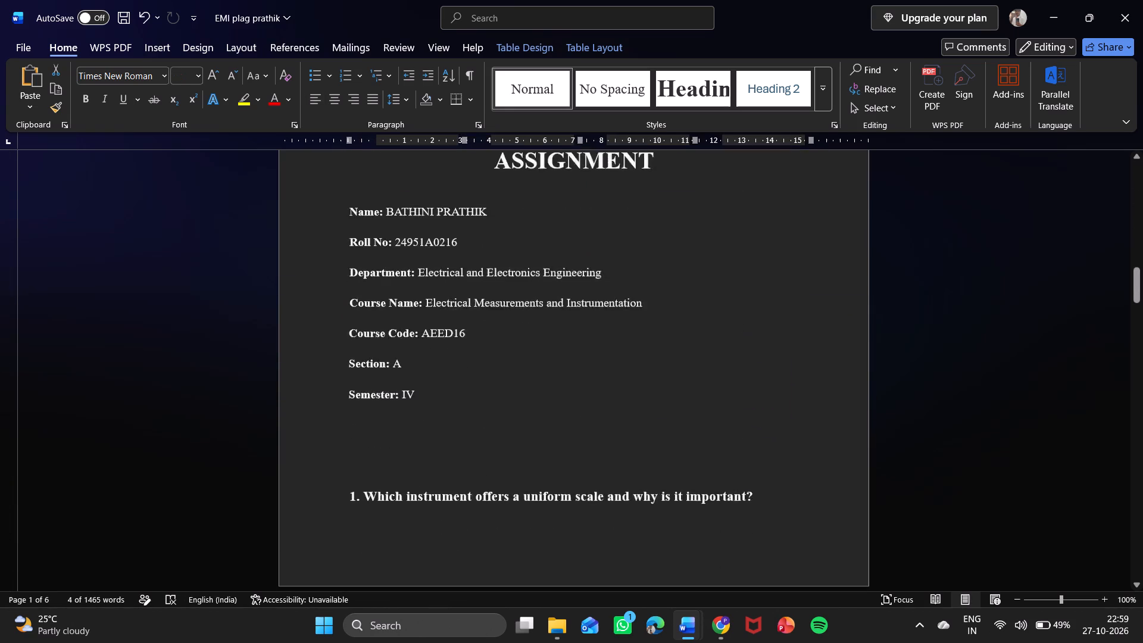
scroll(339, 382, "down", 5)
scroll(339, 382, "up", 1)
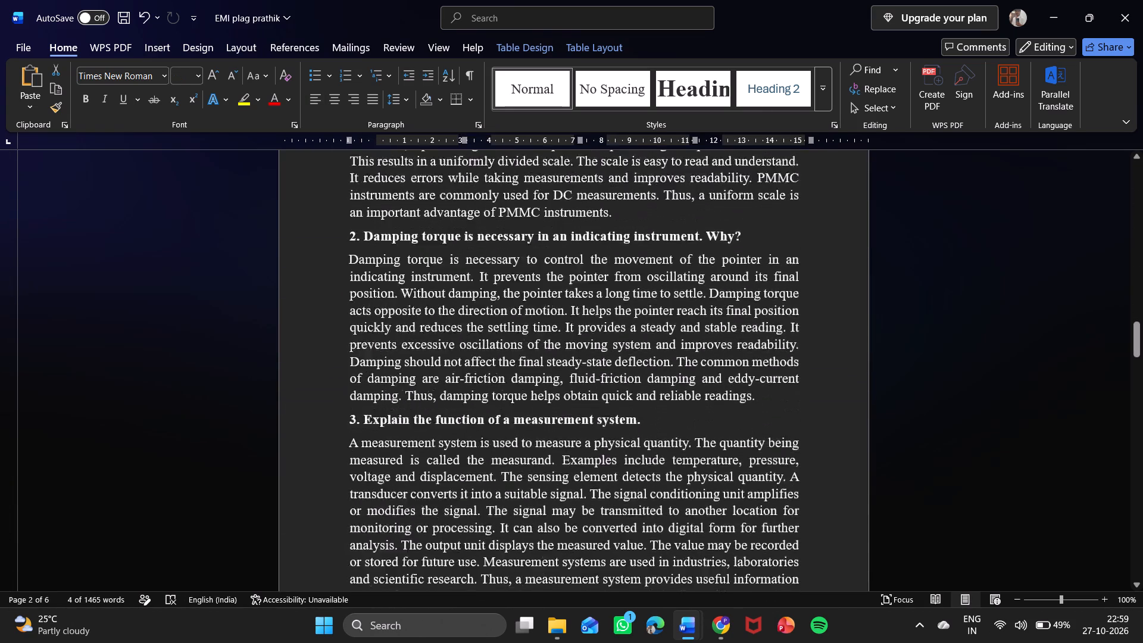
scroll(339, 382, "up", 2)
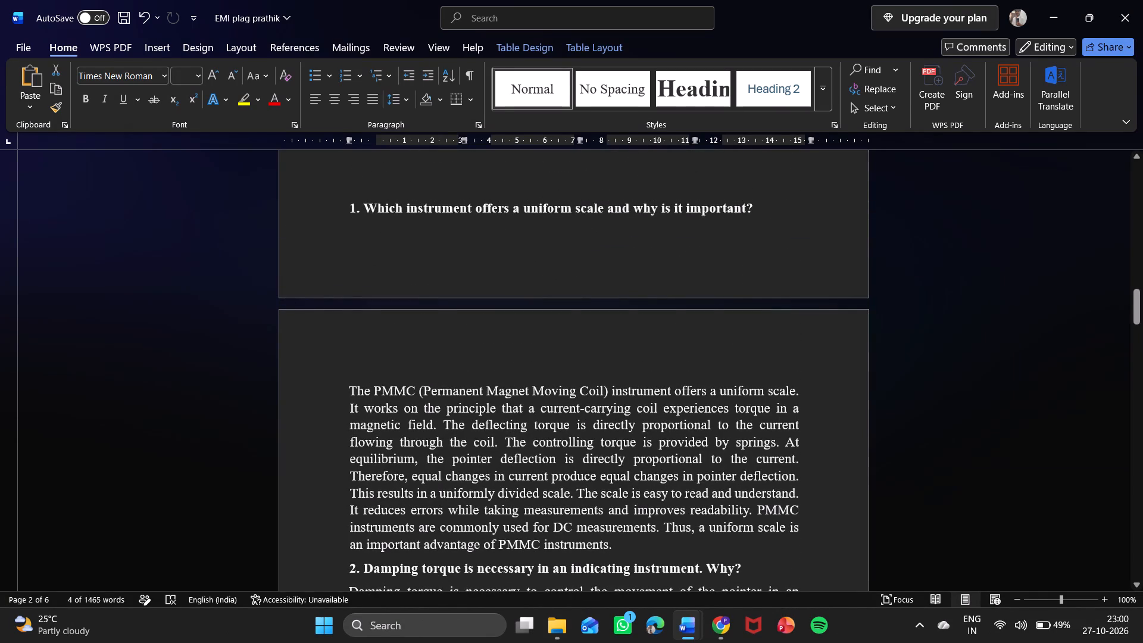
left_click_drag(348, 211, 641, 642)
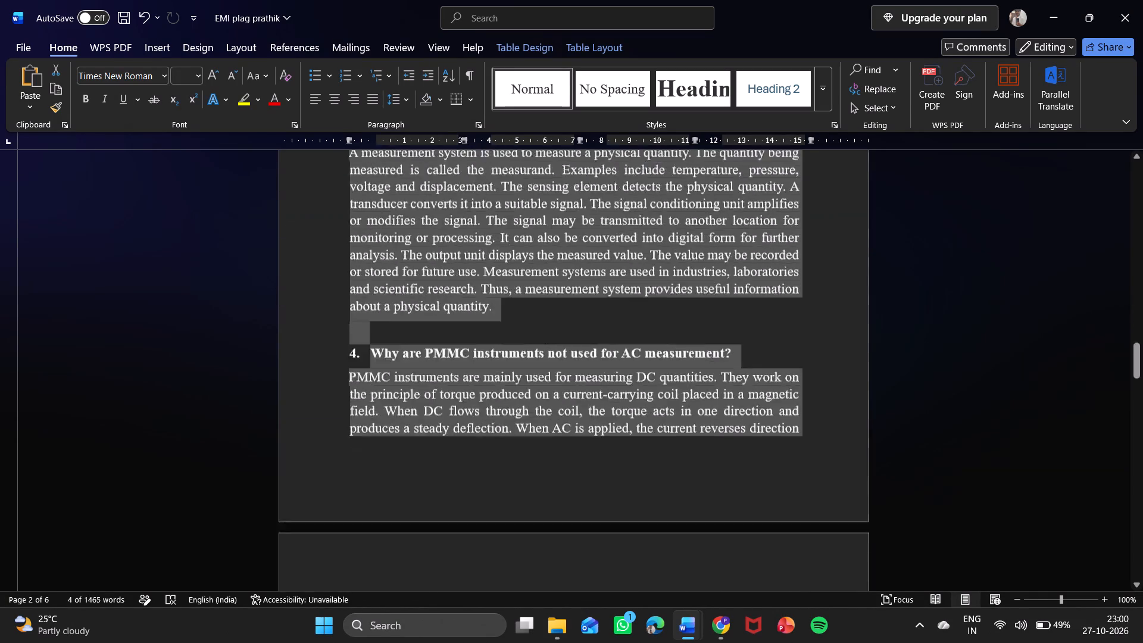
left_click_drag(641, 642, 639, 641)
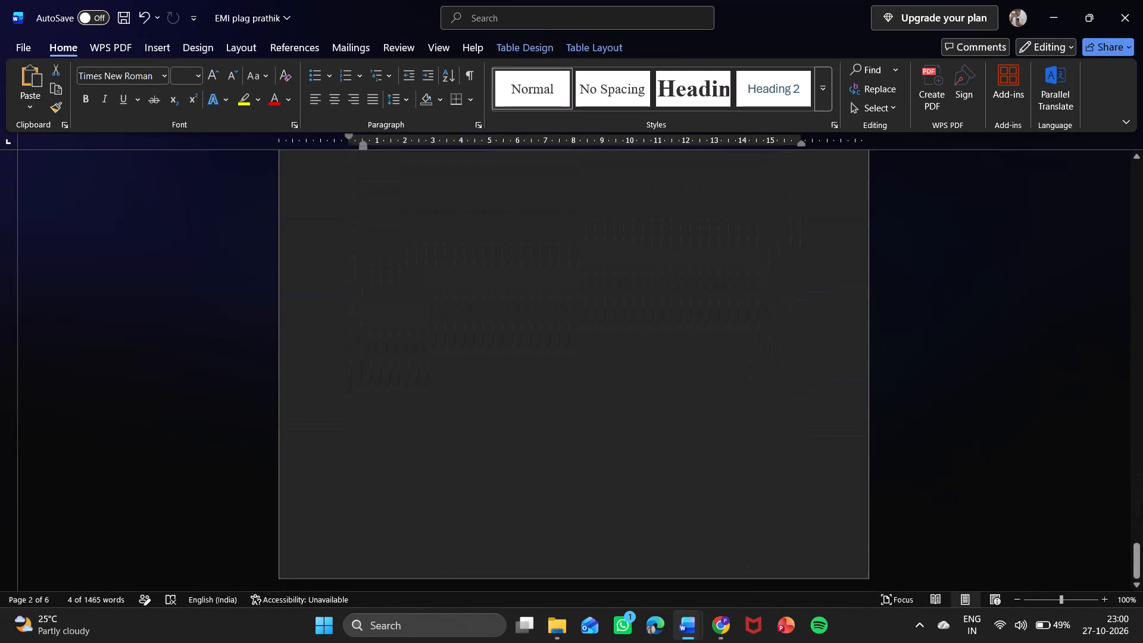
left_click_drag(639, 641, 349, 147)
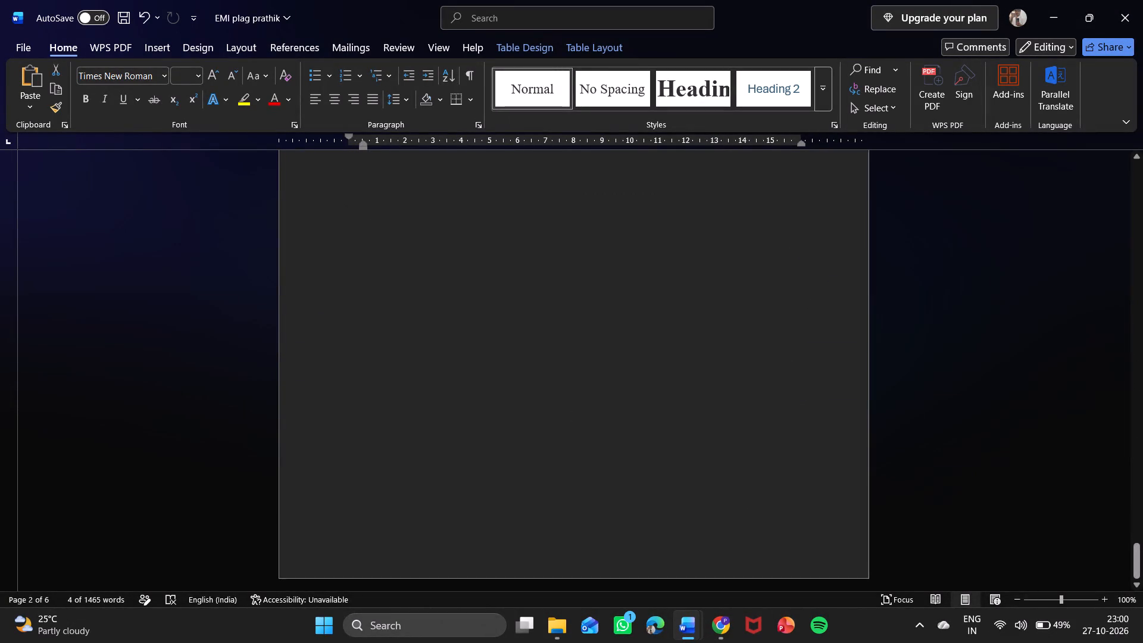
left_click_drag(349, 147, 751, 515)
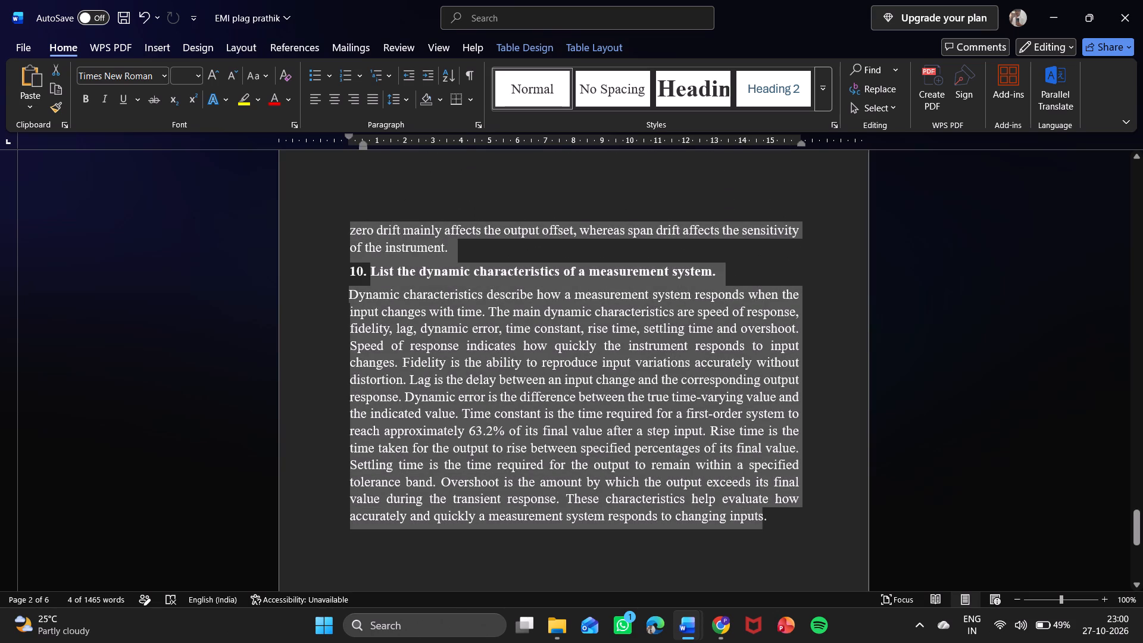
left_click_drag(751, 515, 804, 517)
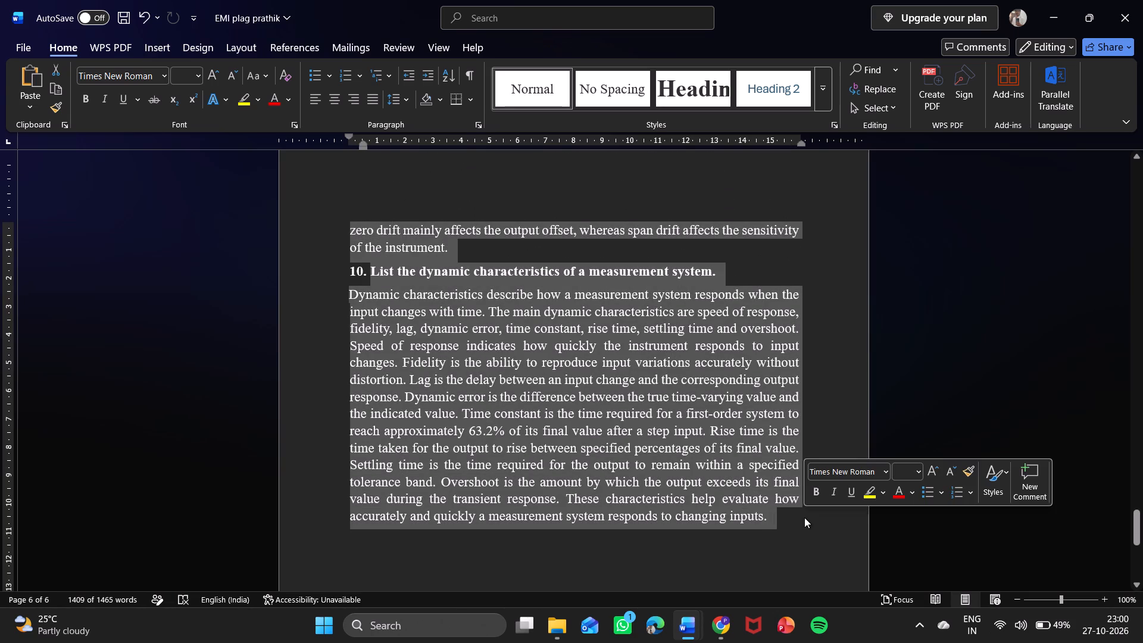
key("ctrl+c")
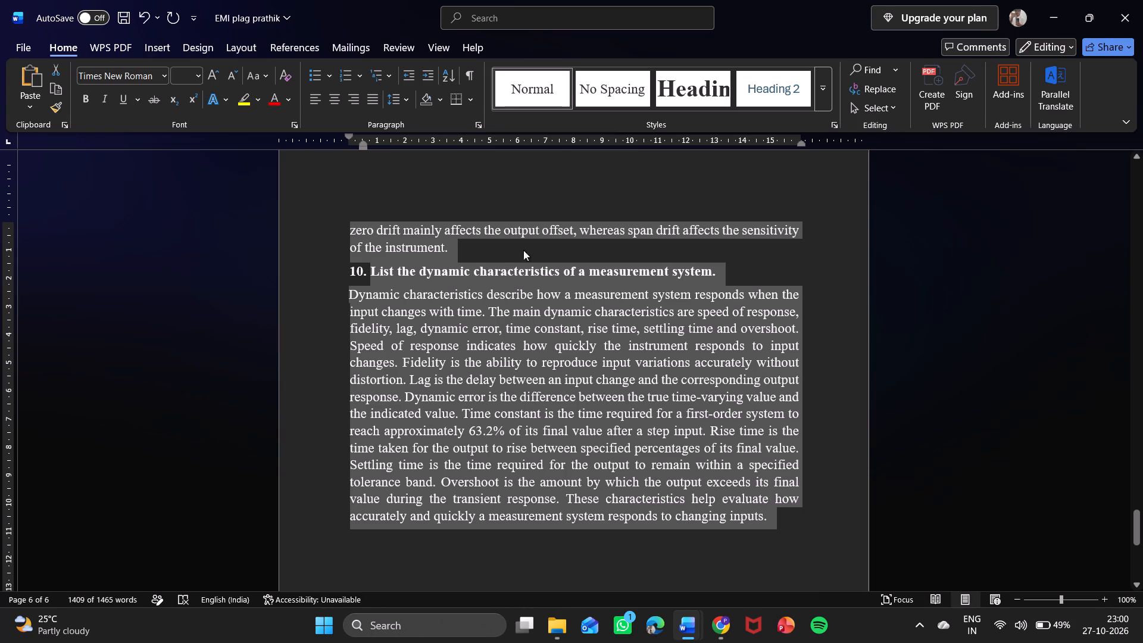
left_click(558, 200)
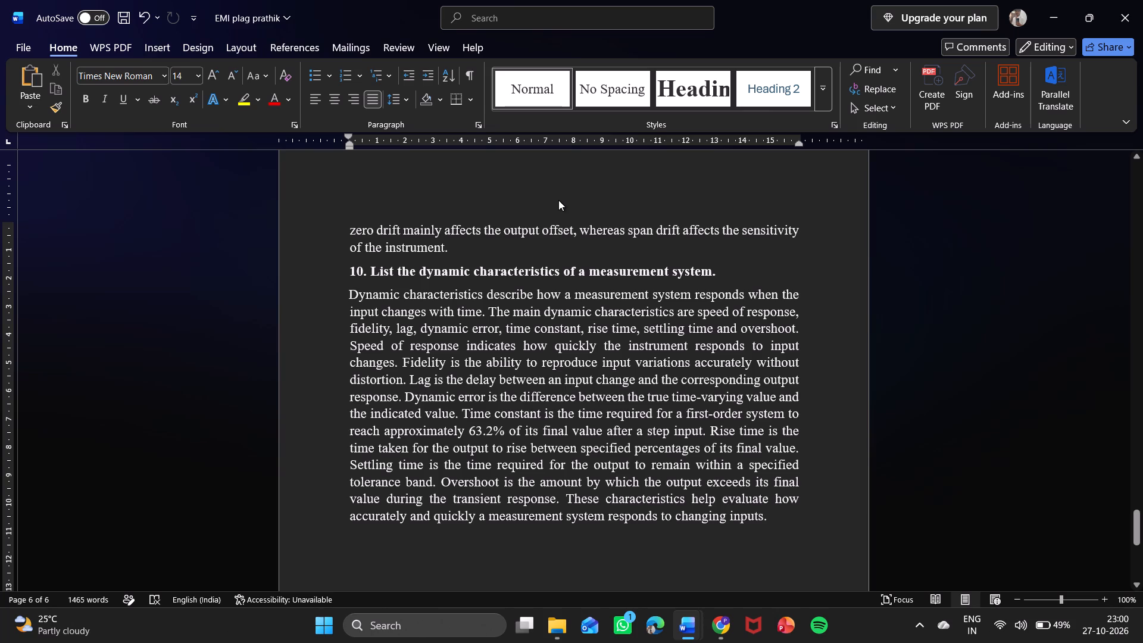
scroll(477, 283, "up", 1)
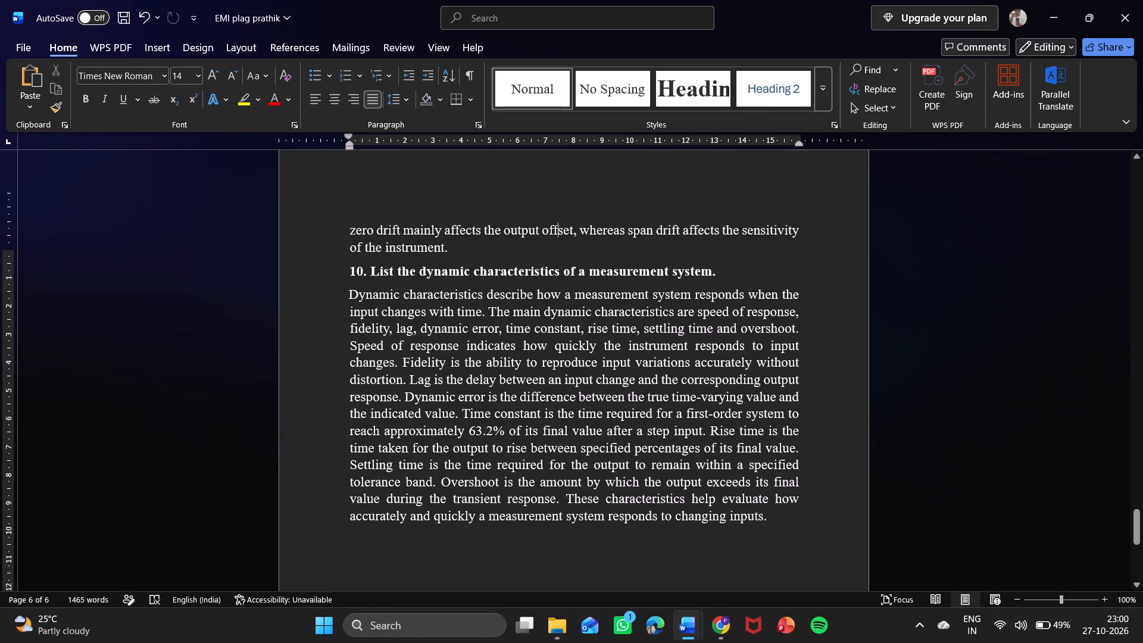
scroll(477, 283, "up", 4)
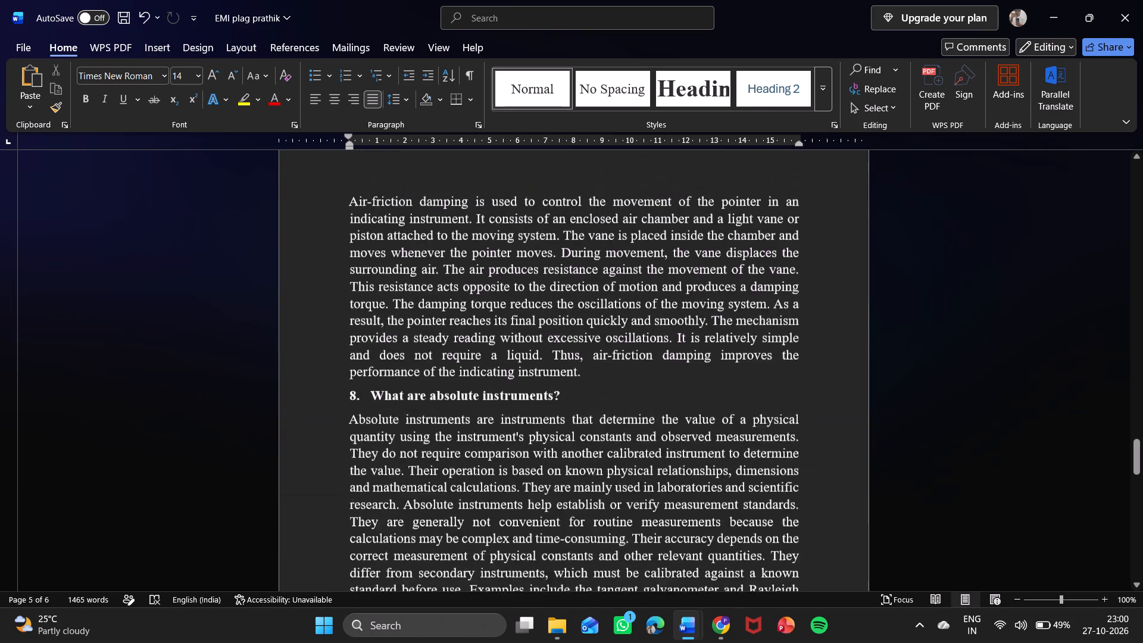
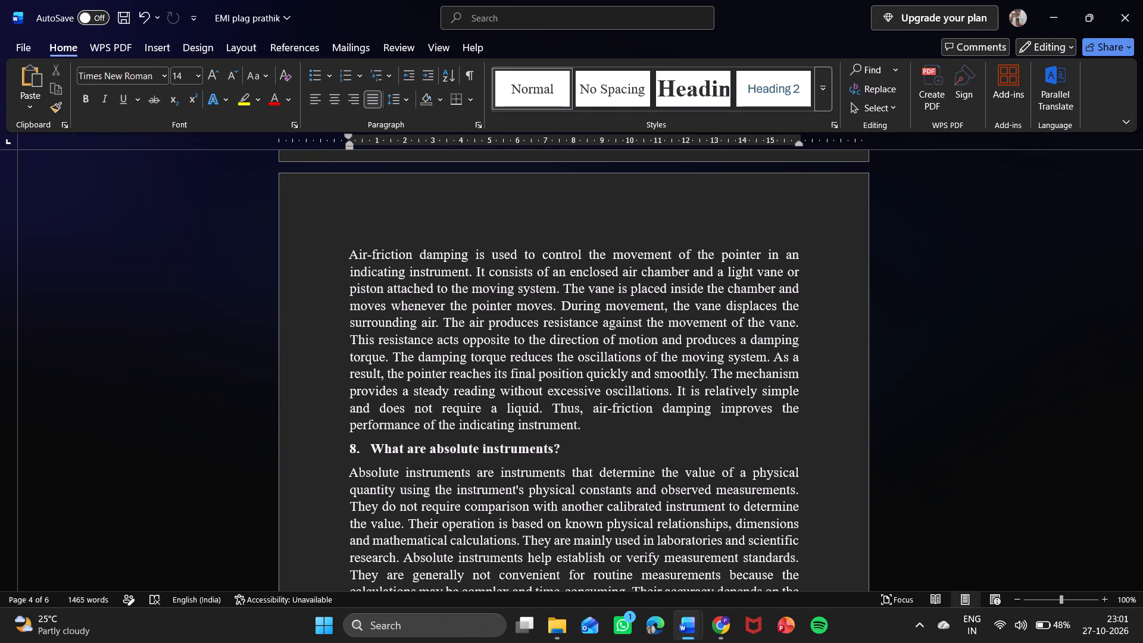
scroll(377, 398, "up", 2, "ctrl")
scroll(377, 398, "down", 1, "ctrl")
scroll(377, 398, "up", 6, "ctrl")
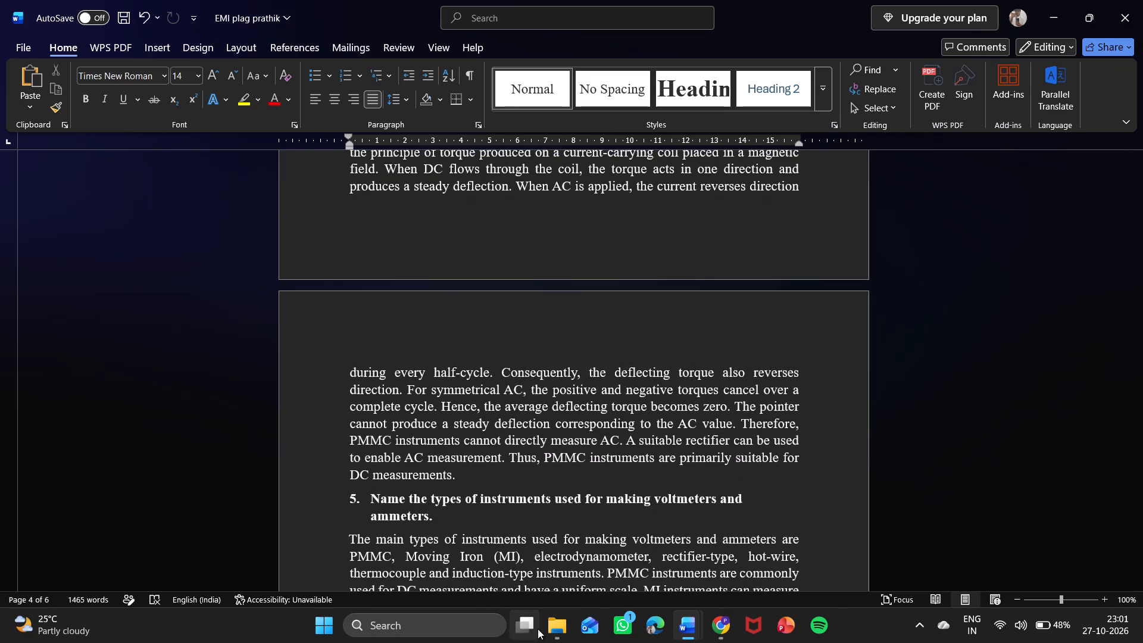
Switch to File Explorer to view the recently used plagiarism report PDFs.
left_click(545, 636)
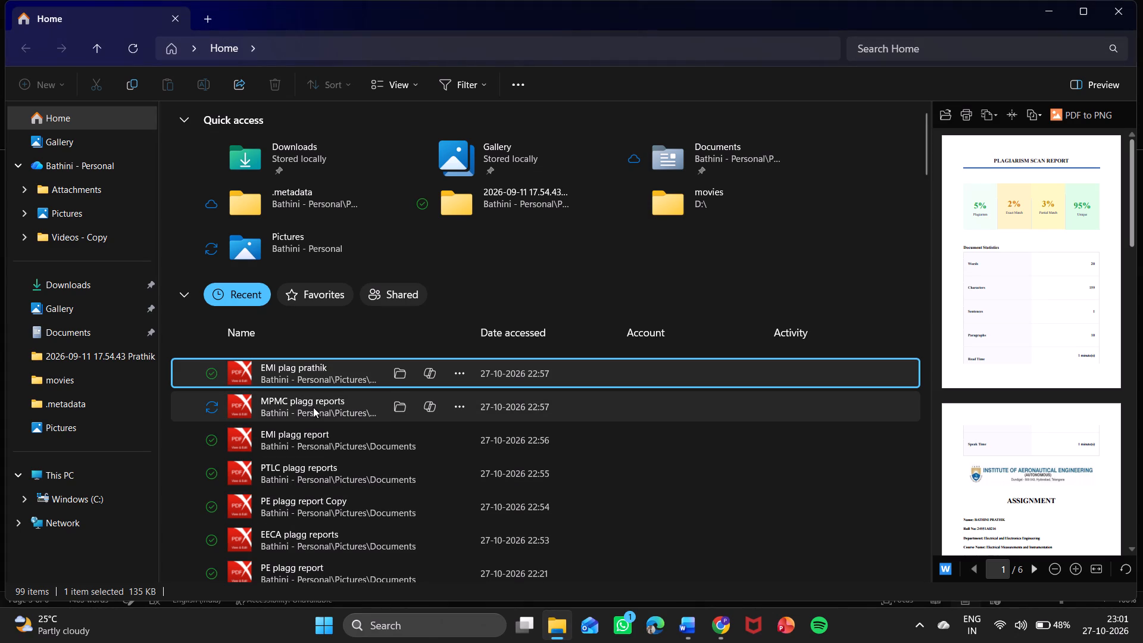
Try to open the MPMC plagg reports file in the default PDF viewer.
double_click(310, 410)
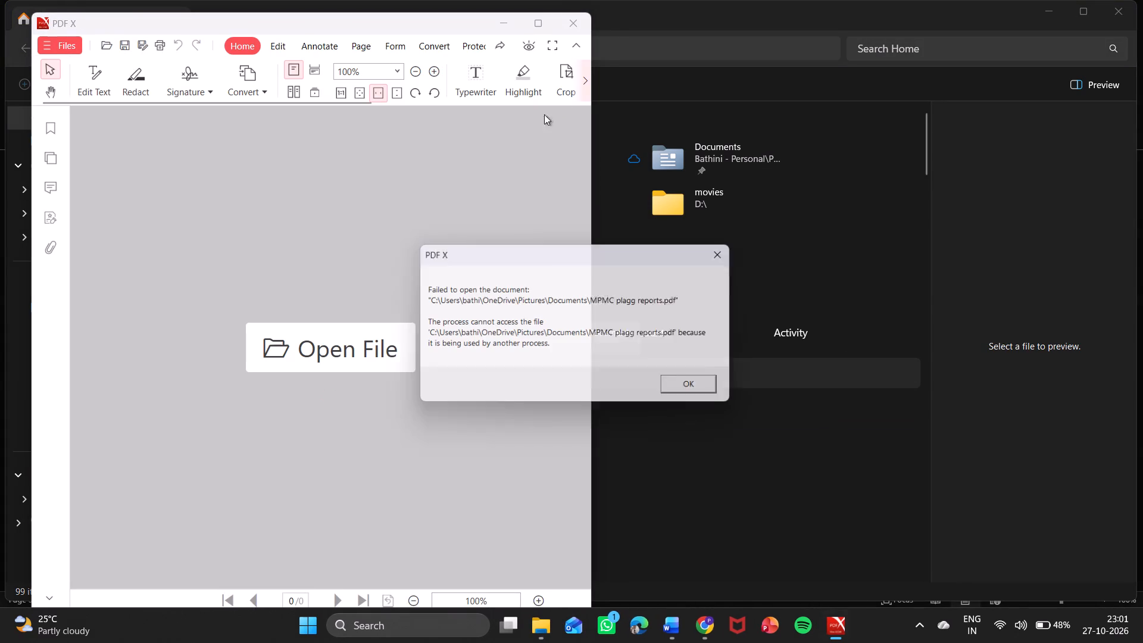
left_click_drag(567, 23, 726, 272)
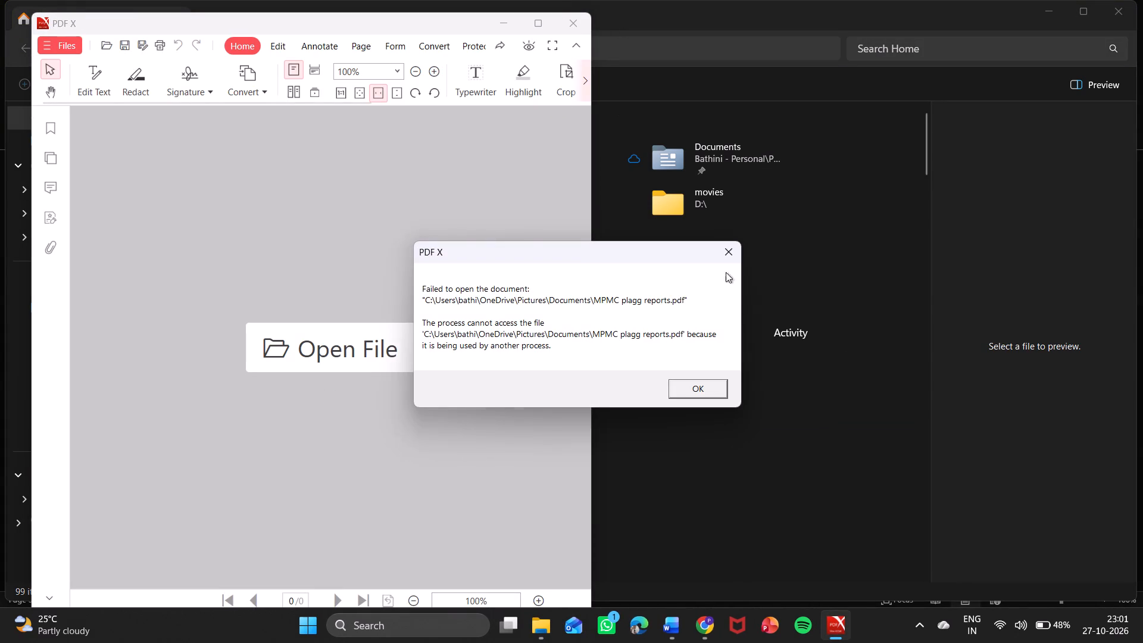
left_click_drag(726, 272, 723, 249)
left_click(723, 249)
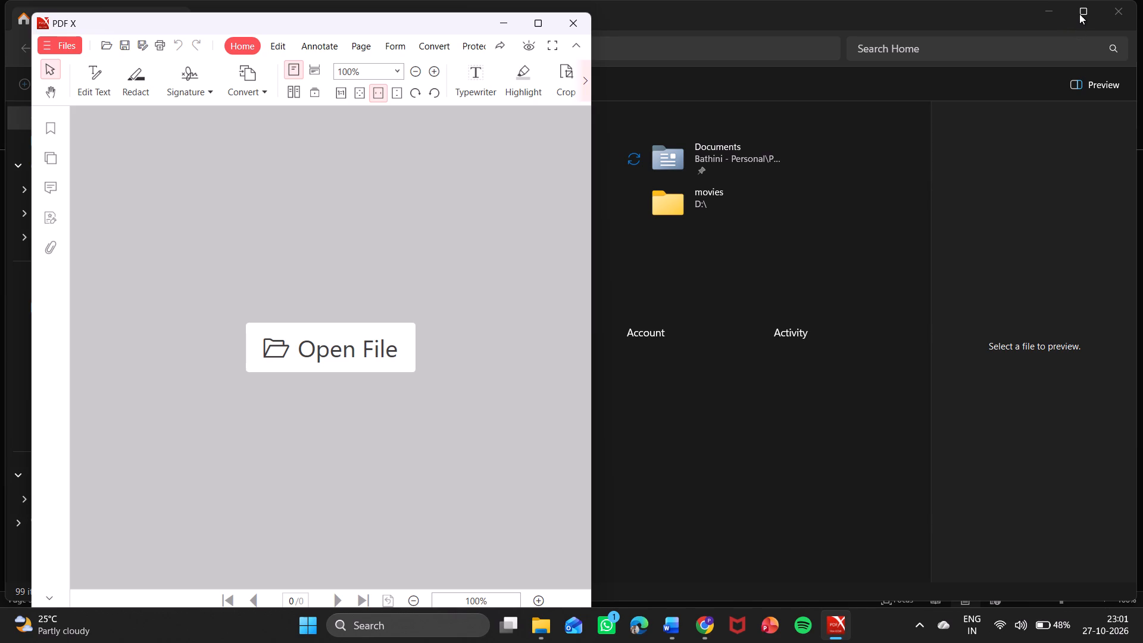
Open the MPMC plagg reports PDF from the recent files in Word.
left_click(1079, 14)
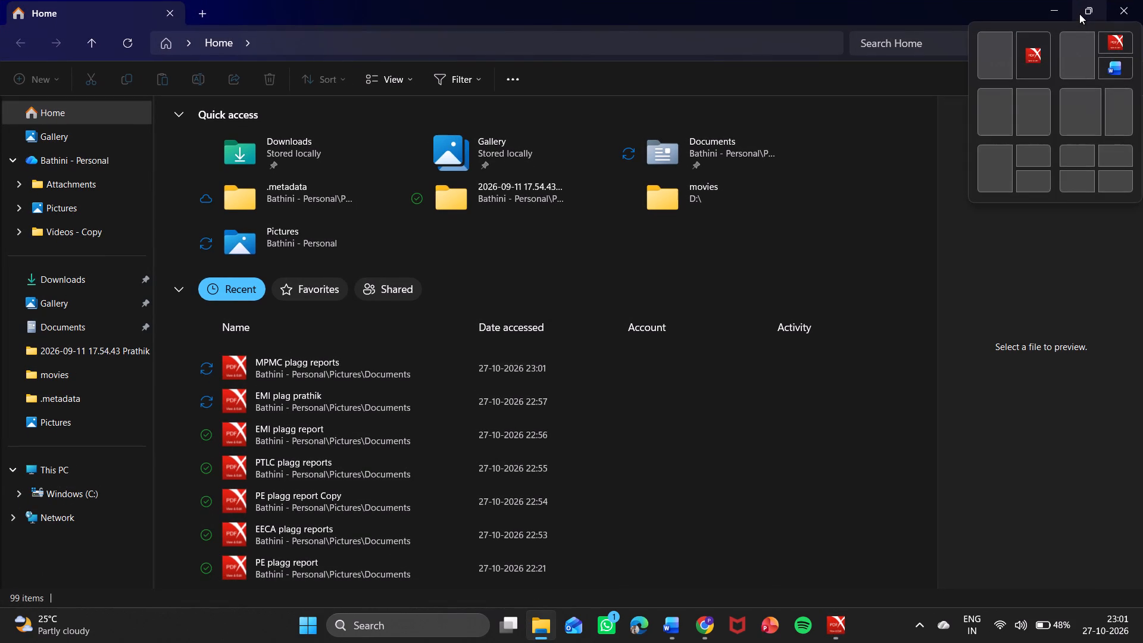
left_click(316, 355)
right_click(316, 355)
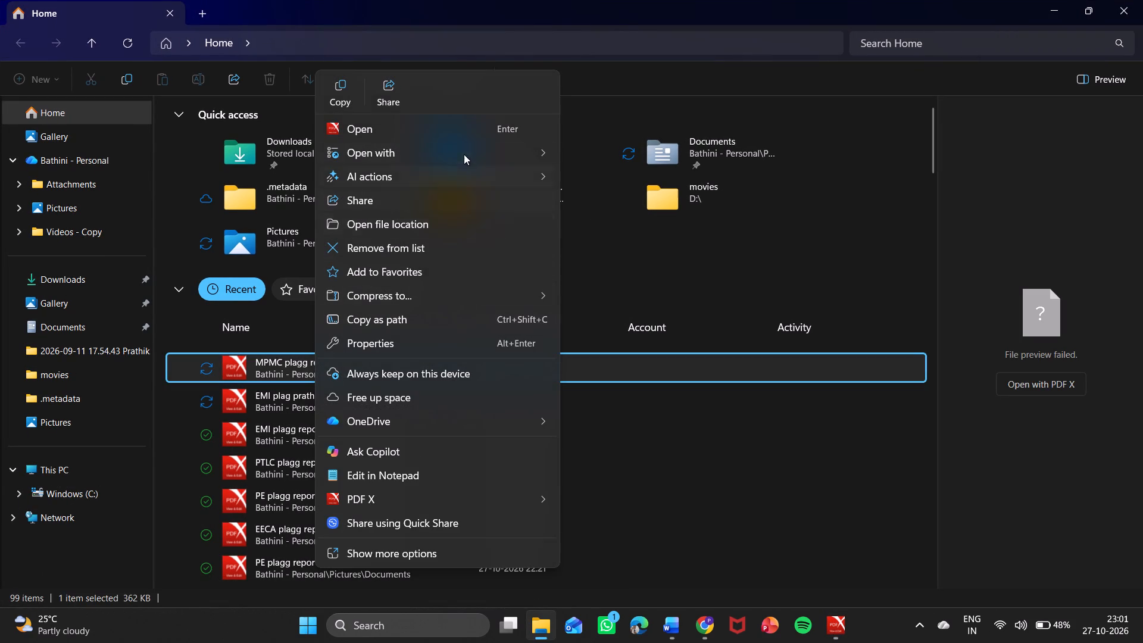
left_click(476, 145)
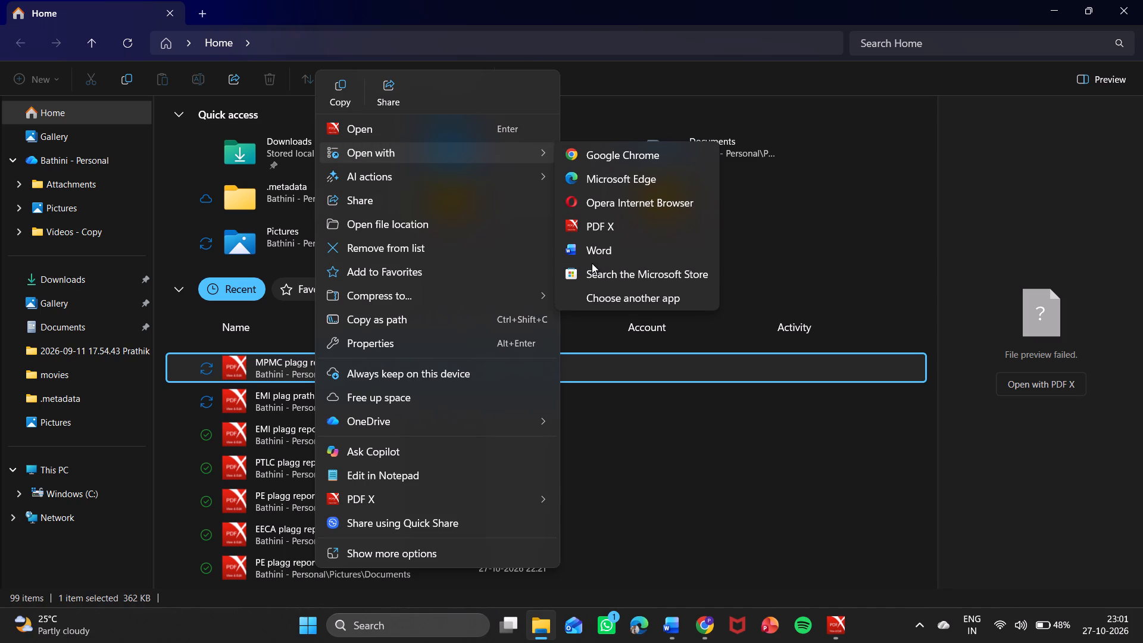
left_click(592, 249)
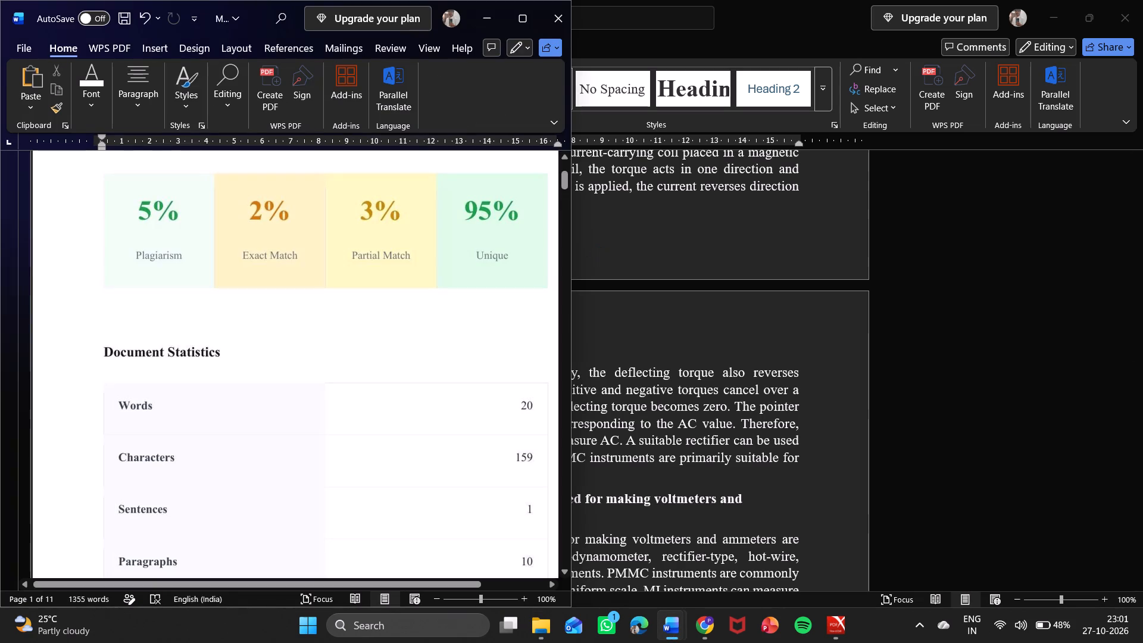
Change the course name on the assignment cover page to "Electrical measuremnets and instruments".
scroll(410, 314, "down", 3)
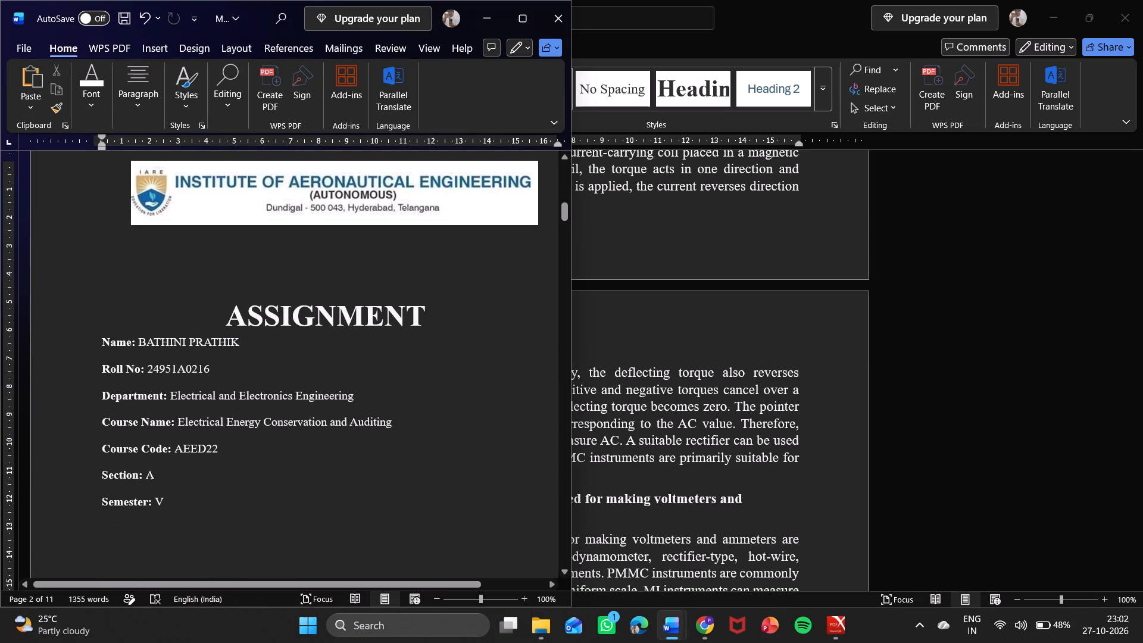
left_click_drag(396, 423, 191, 435)
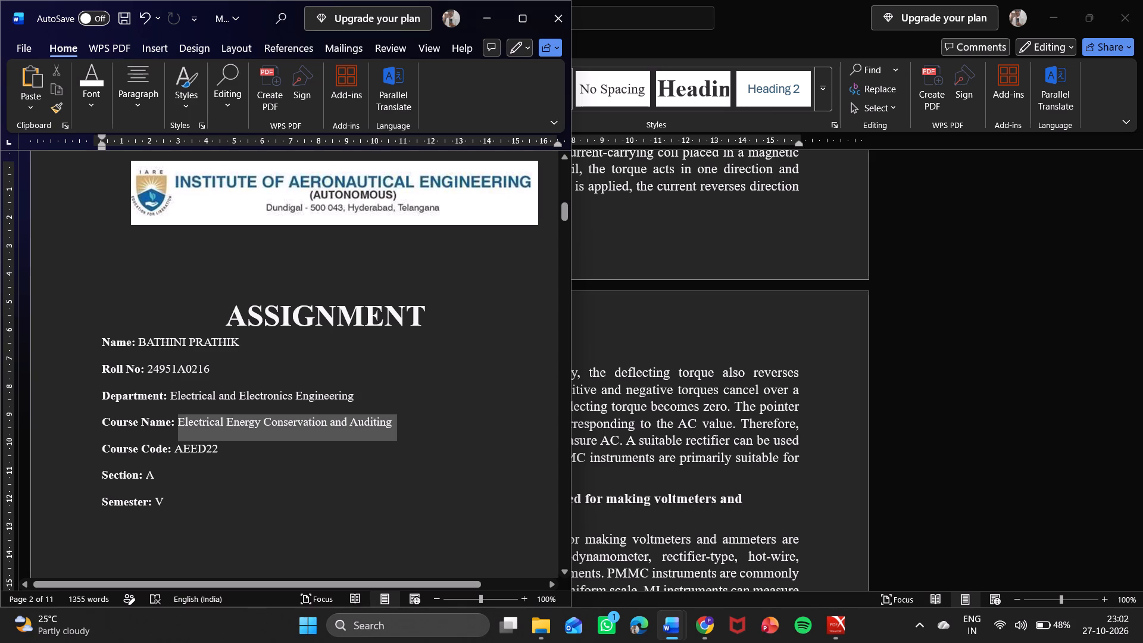
left_click_drag(191, 435, 225, 424)
key("BackSpace")
type("and")
key("space")
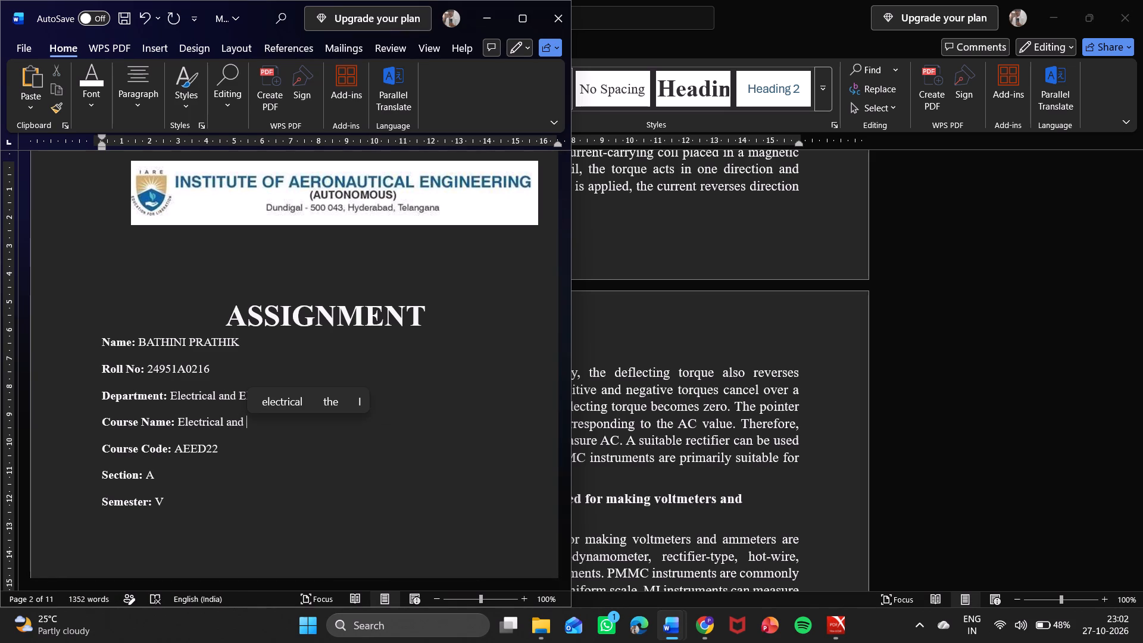
key("BackSpace")
key("BackSpace")
key("BackSpace")
key("BackSpace")
type("measuremnets and instr")
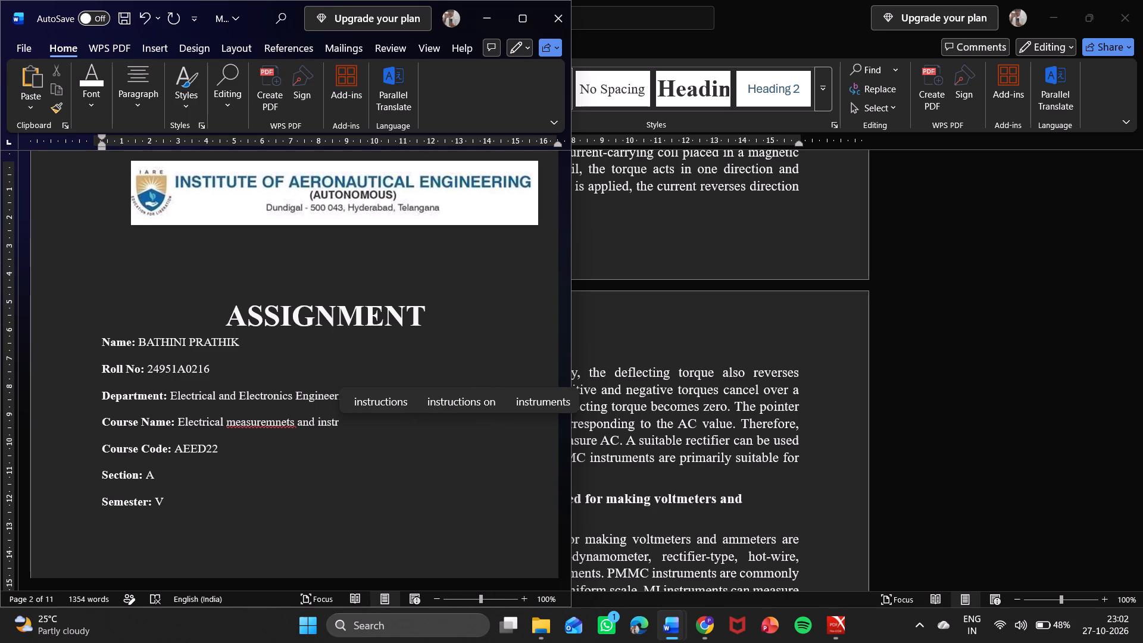
type("uments")
key("space")
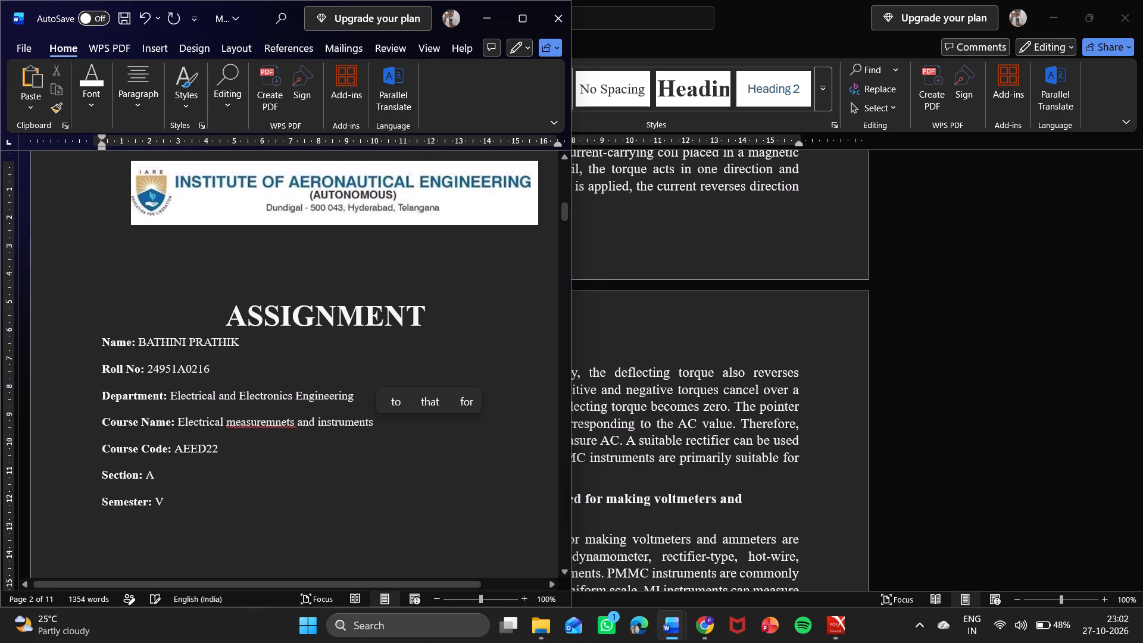
Capitalise the initial letters of the second and last words in the course name, giving "Measuremnets" and "Instruments".
left_click(235, 422)
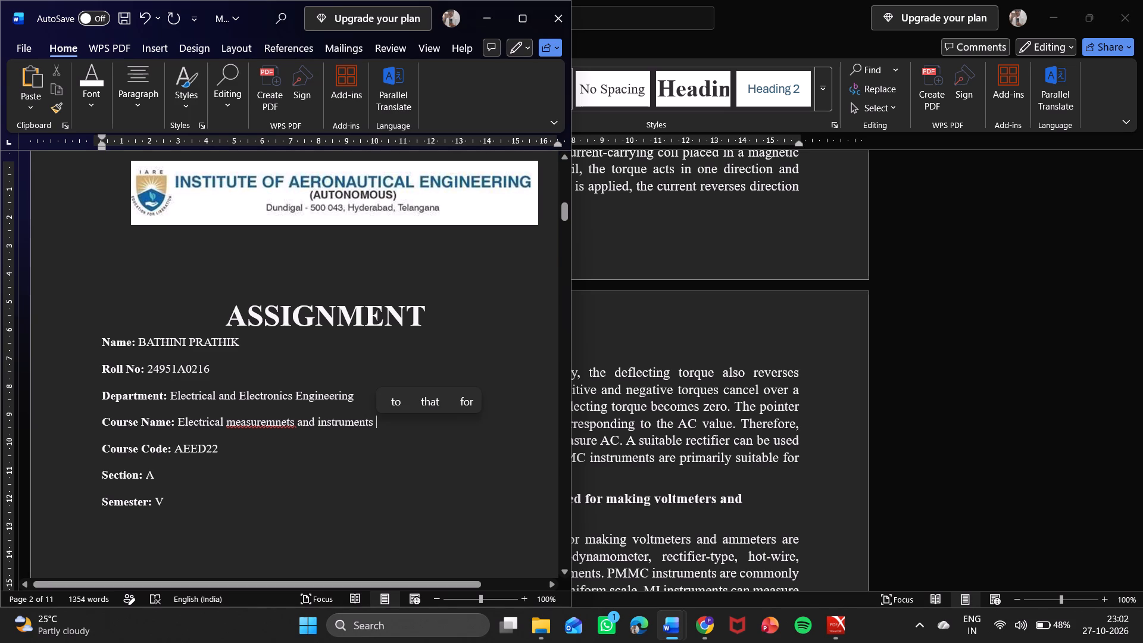
key("BackSpace")
key("shift+m")
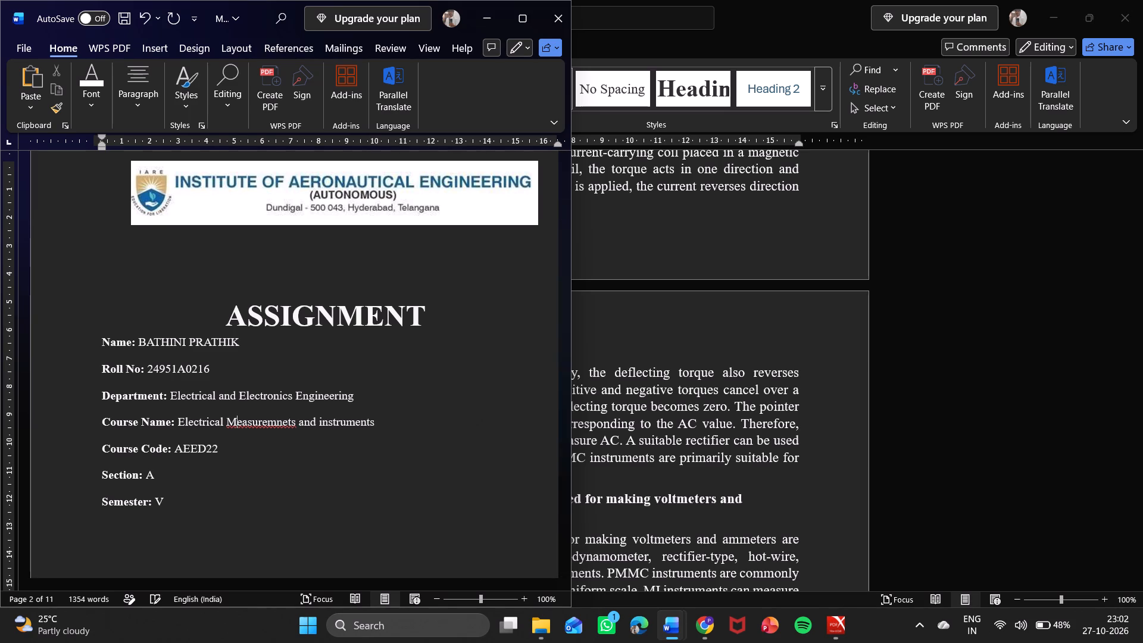
left_click(323, 419)
key("BackSpace")
key("shift+i")
Set the course code on the cover page to AEED16.
left_click(216, 451)
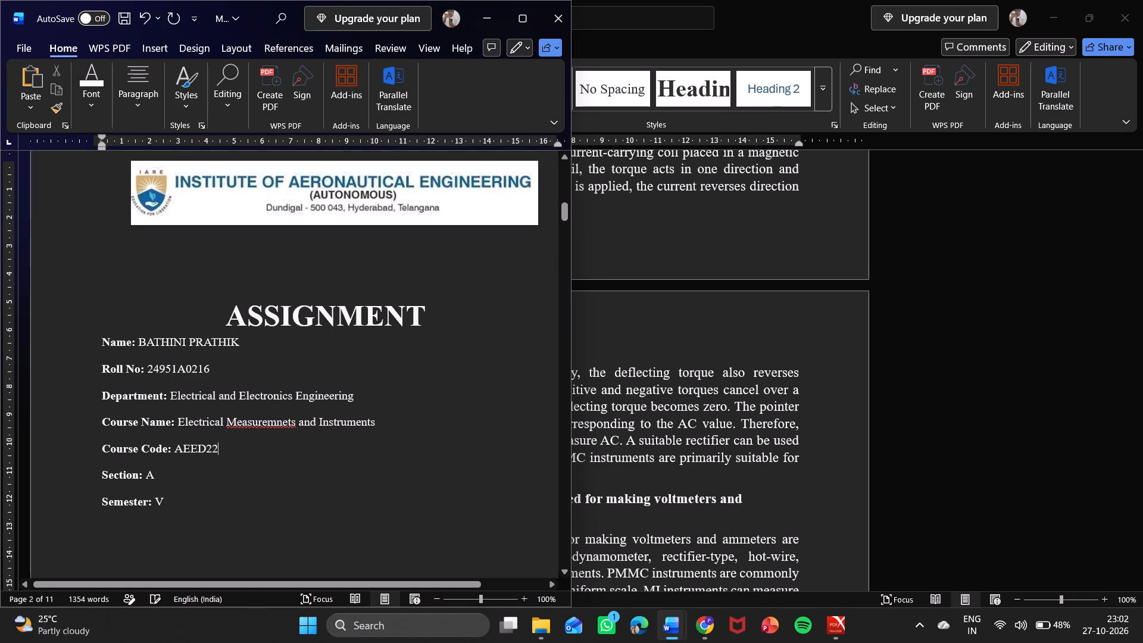
key("BackSpace")
key("BackSpace")
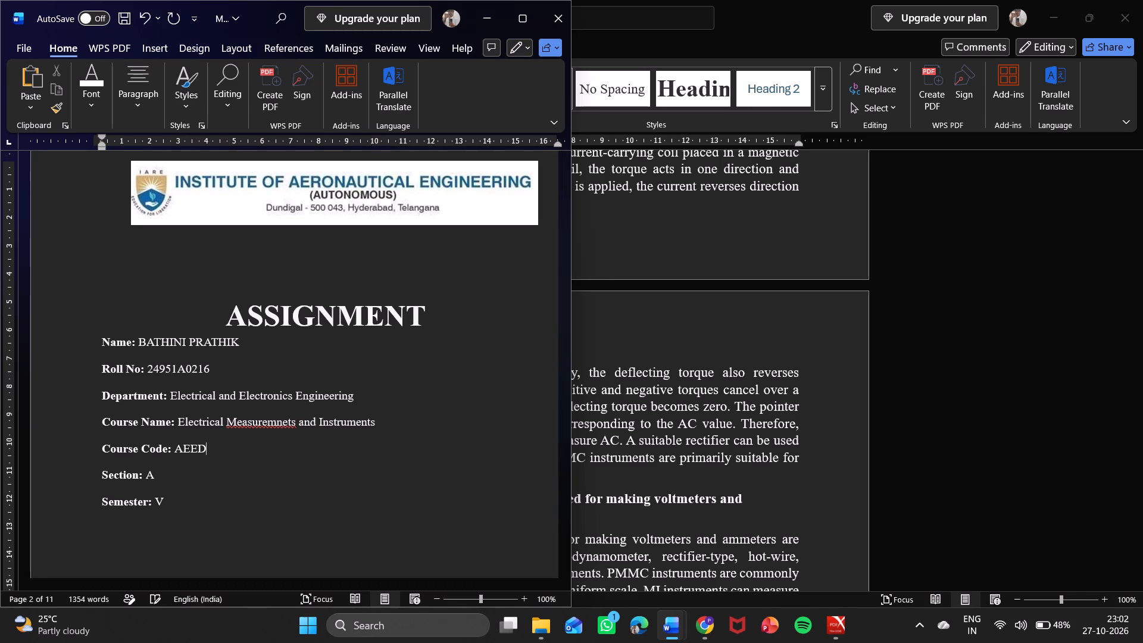
type("16")
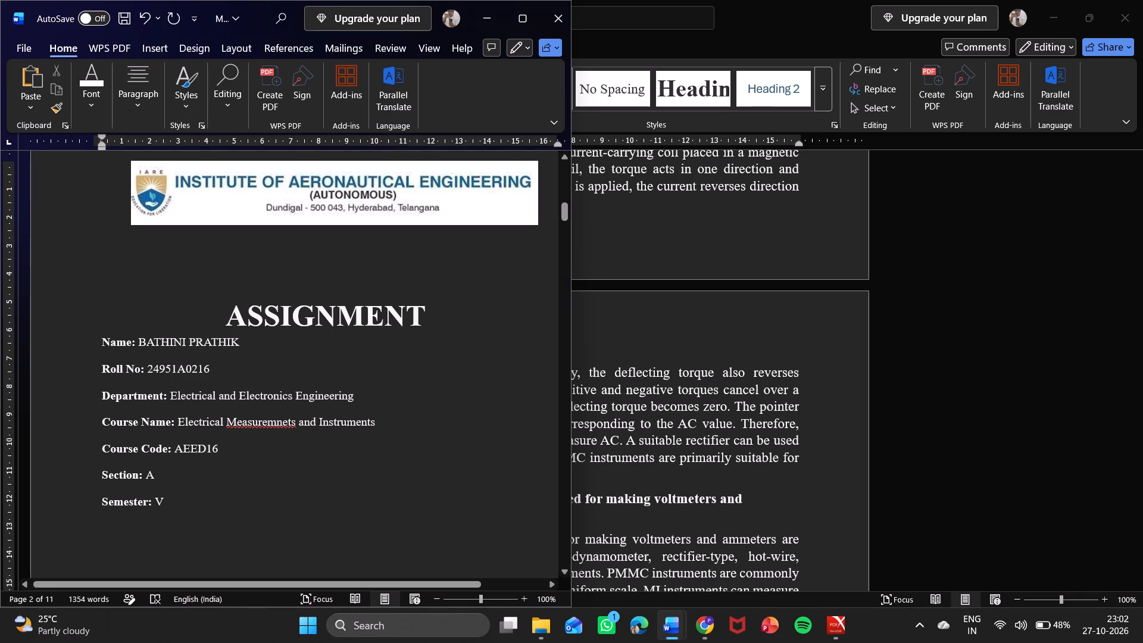
Replace everything from the Q1 energy conservation heading to the document's end with the copied assignment answers.
scroll(120, 525, "down", 3)
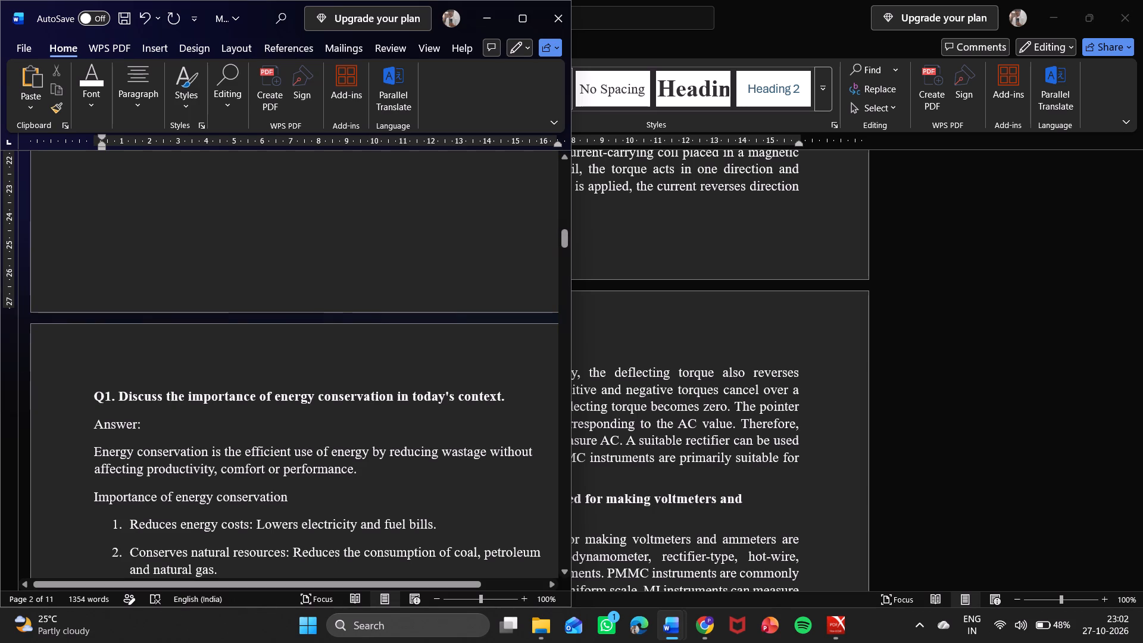
left_click_drag(89, 395, 254, 618)
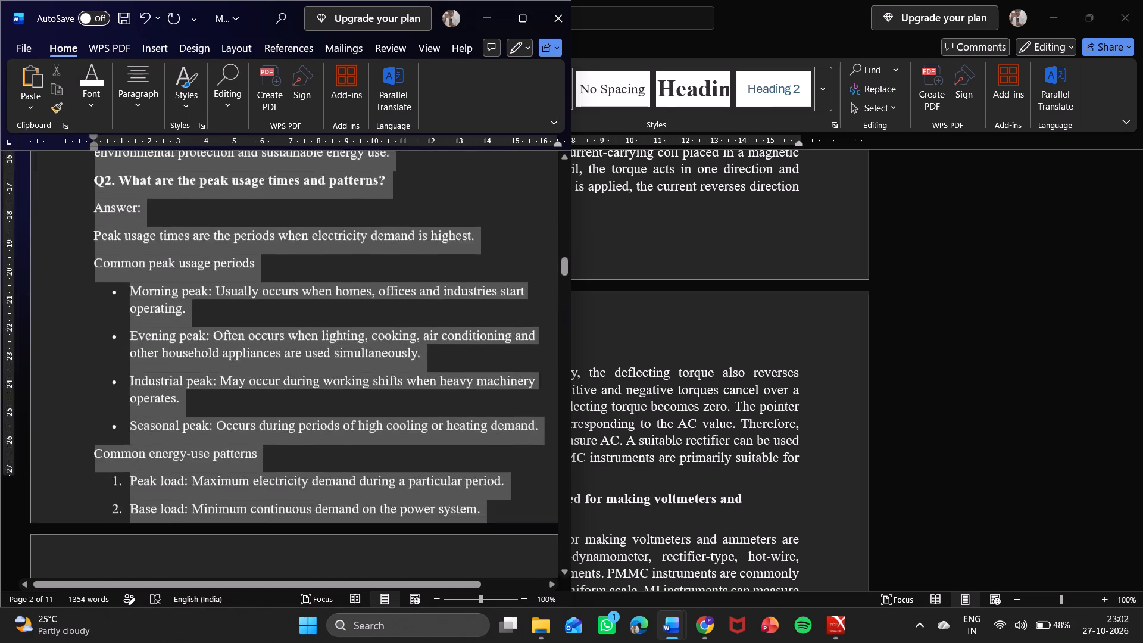
left_click_drag(254, 618, 255, 608)
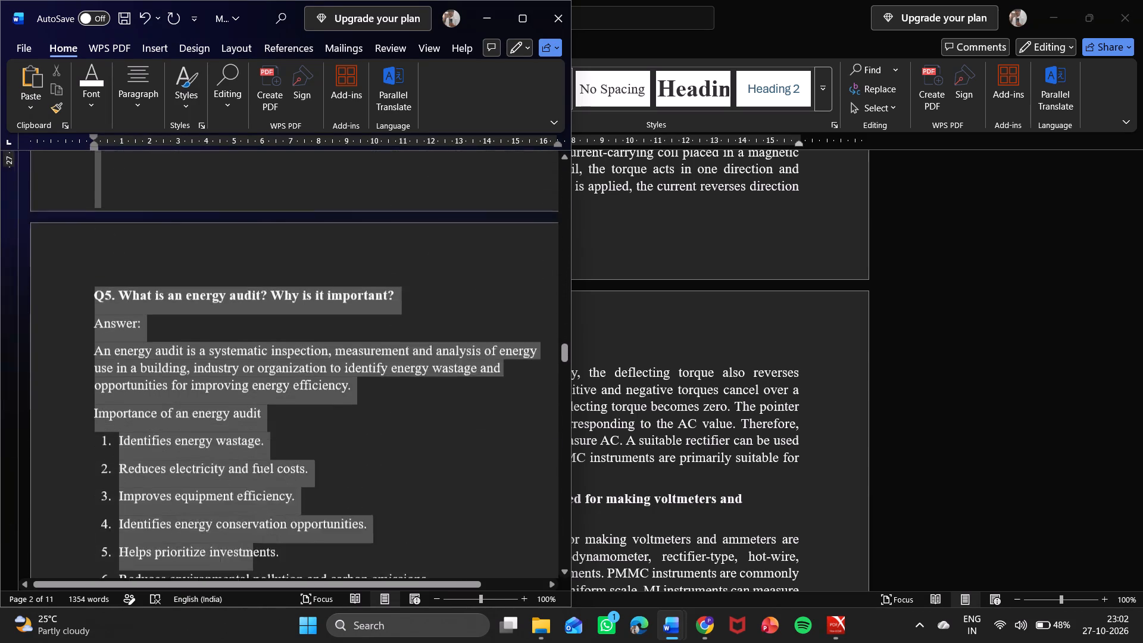
left_click_drag(255, 608, 248, 597)
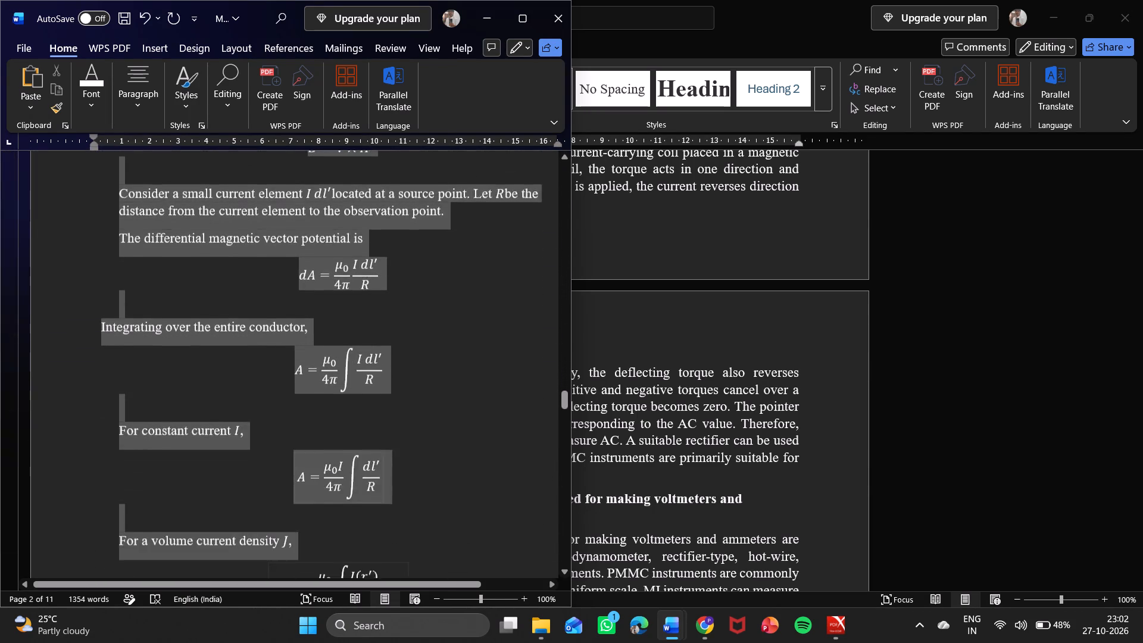
left_click_drag(248, 597, 246, 605)
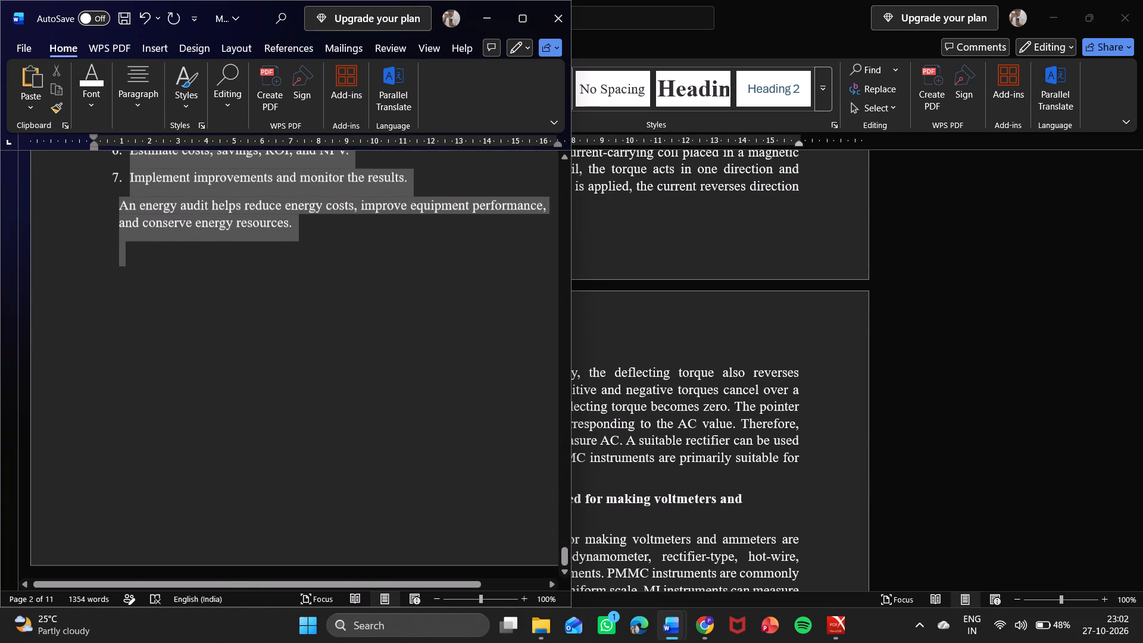
left_click_drag(246, 605, 255, 544)
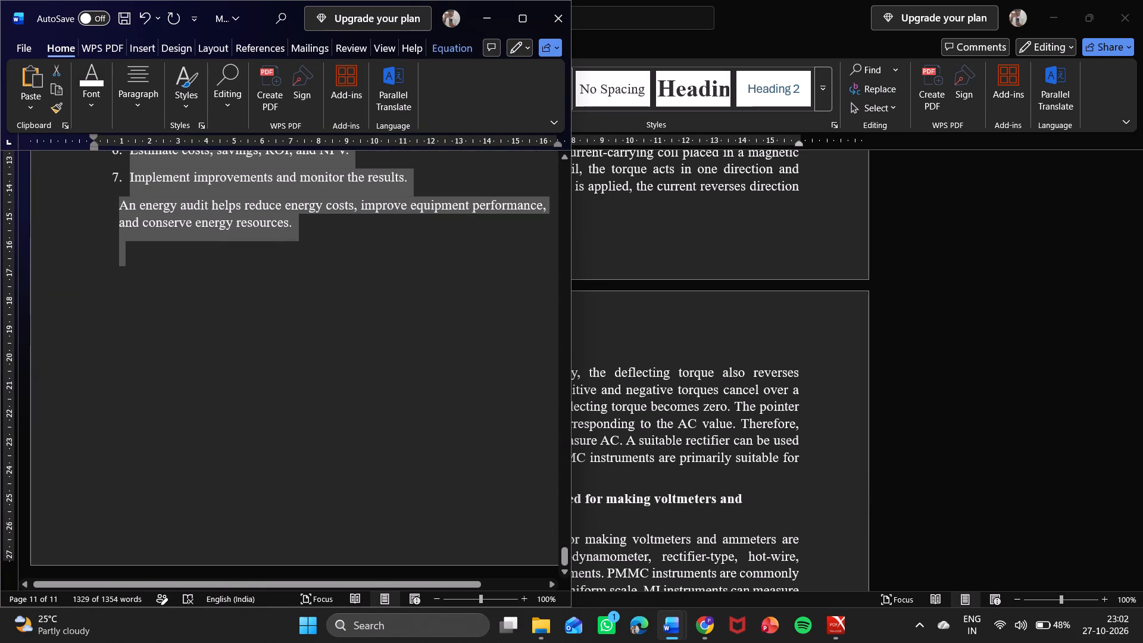
key("ctrl+v")
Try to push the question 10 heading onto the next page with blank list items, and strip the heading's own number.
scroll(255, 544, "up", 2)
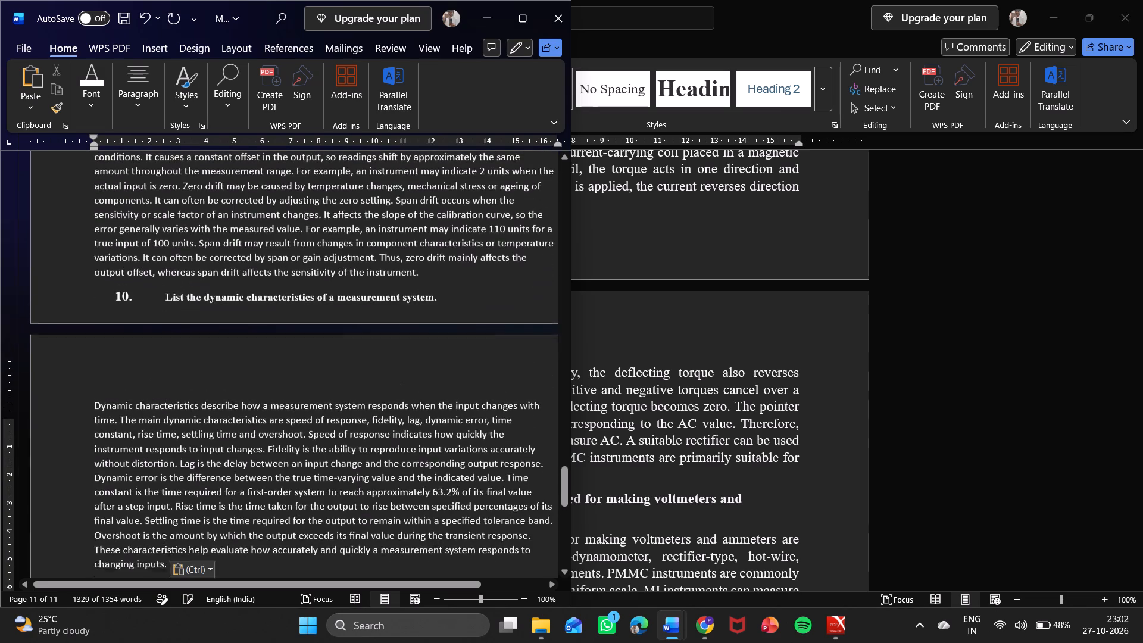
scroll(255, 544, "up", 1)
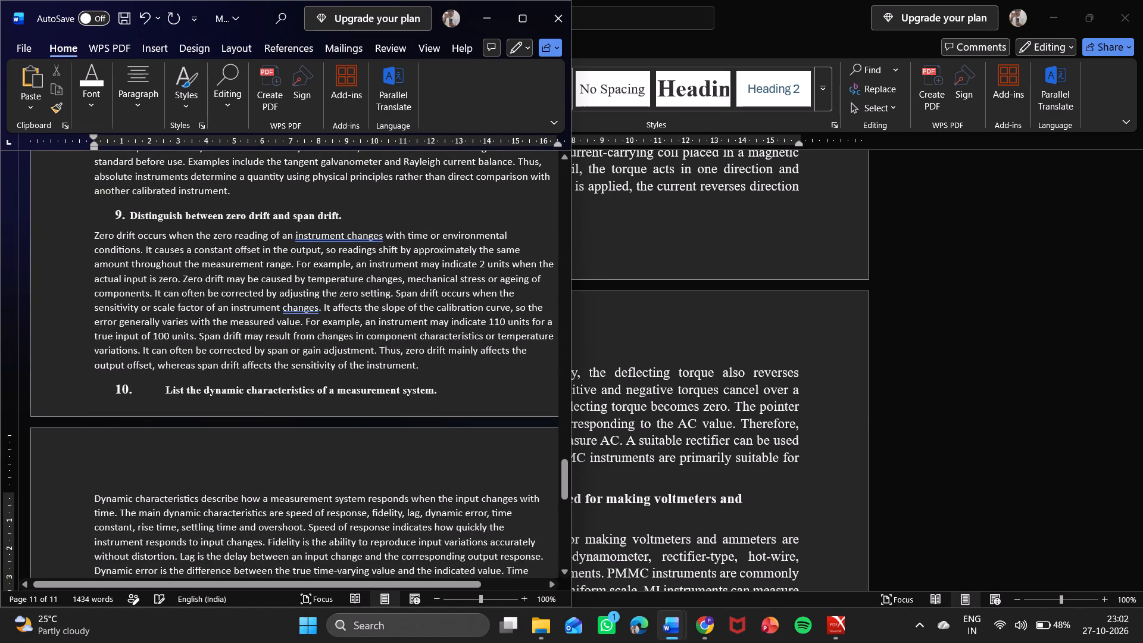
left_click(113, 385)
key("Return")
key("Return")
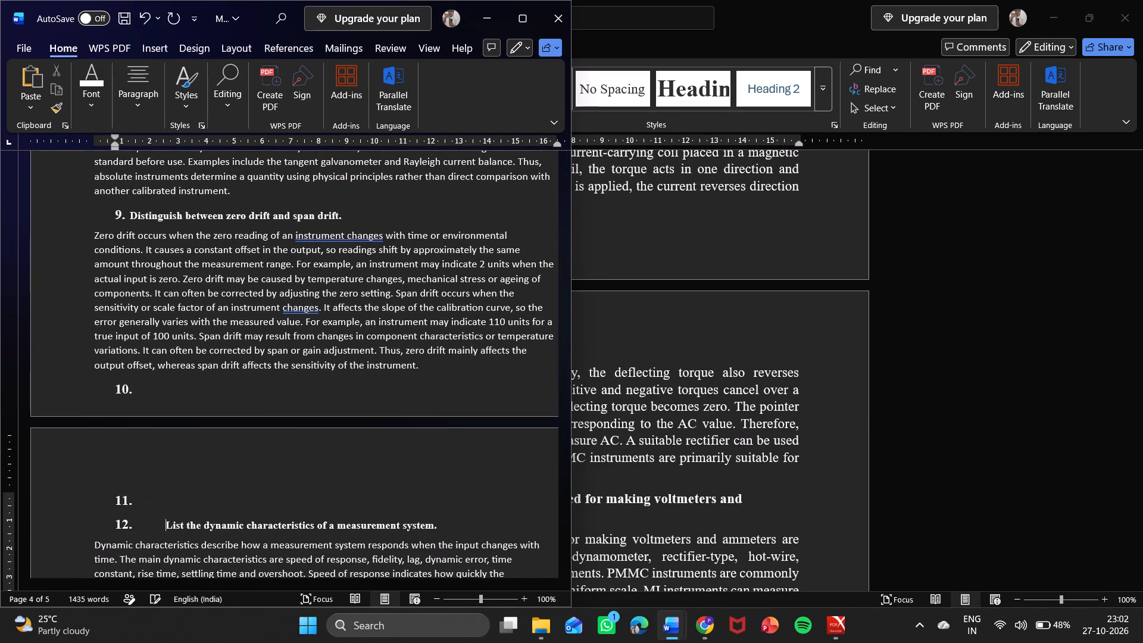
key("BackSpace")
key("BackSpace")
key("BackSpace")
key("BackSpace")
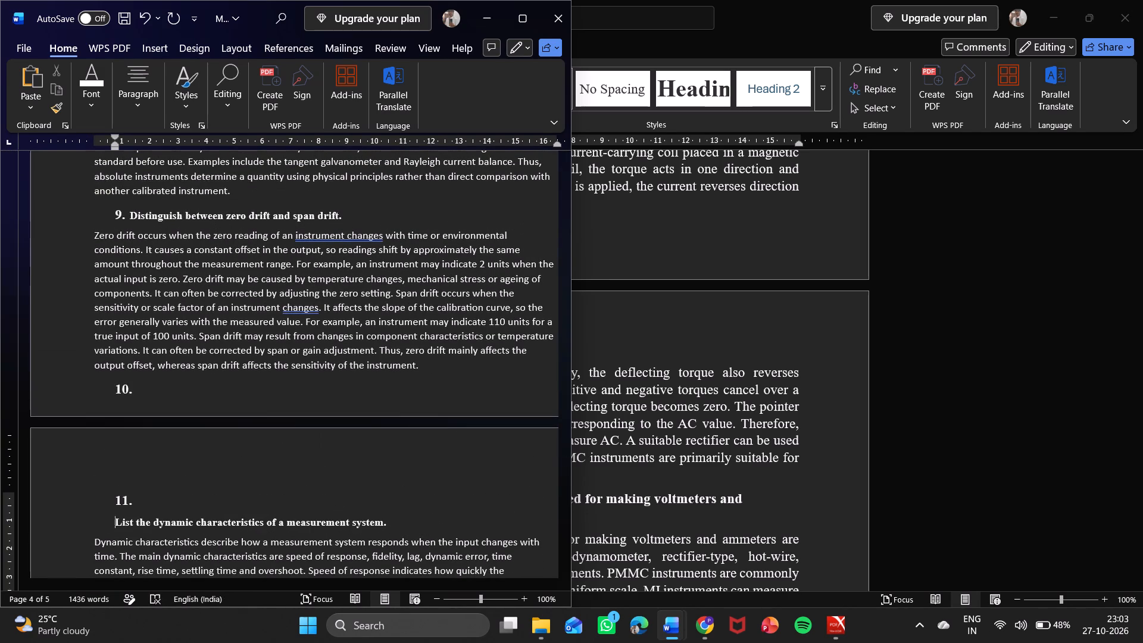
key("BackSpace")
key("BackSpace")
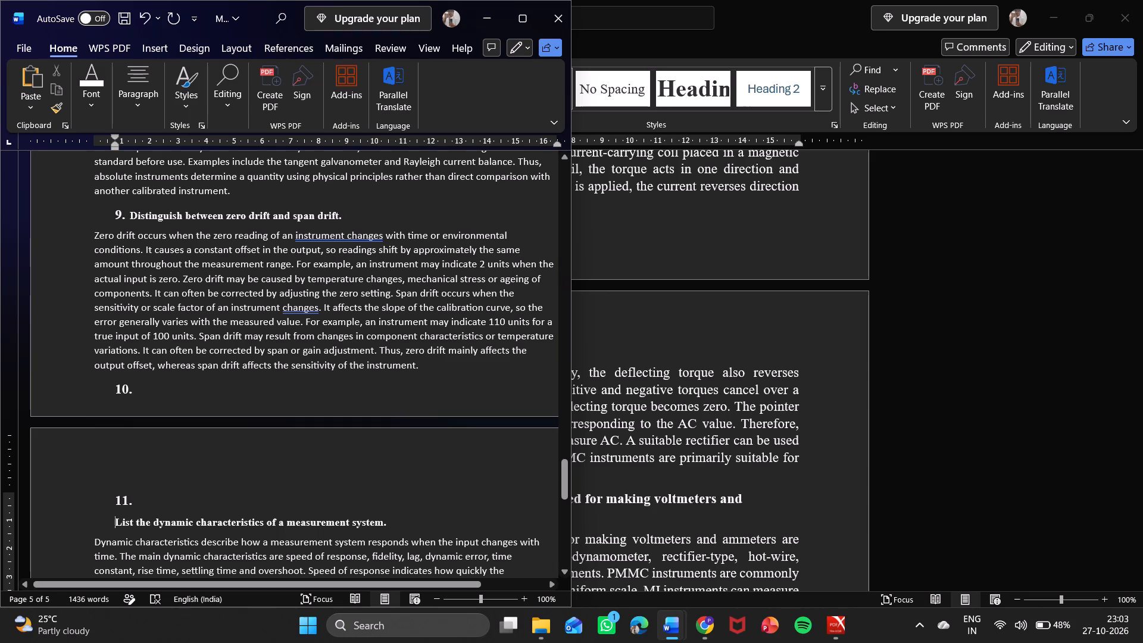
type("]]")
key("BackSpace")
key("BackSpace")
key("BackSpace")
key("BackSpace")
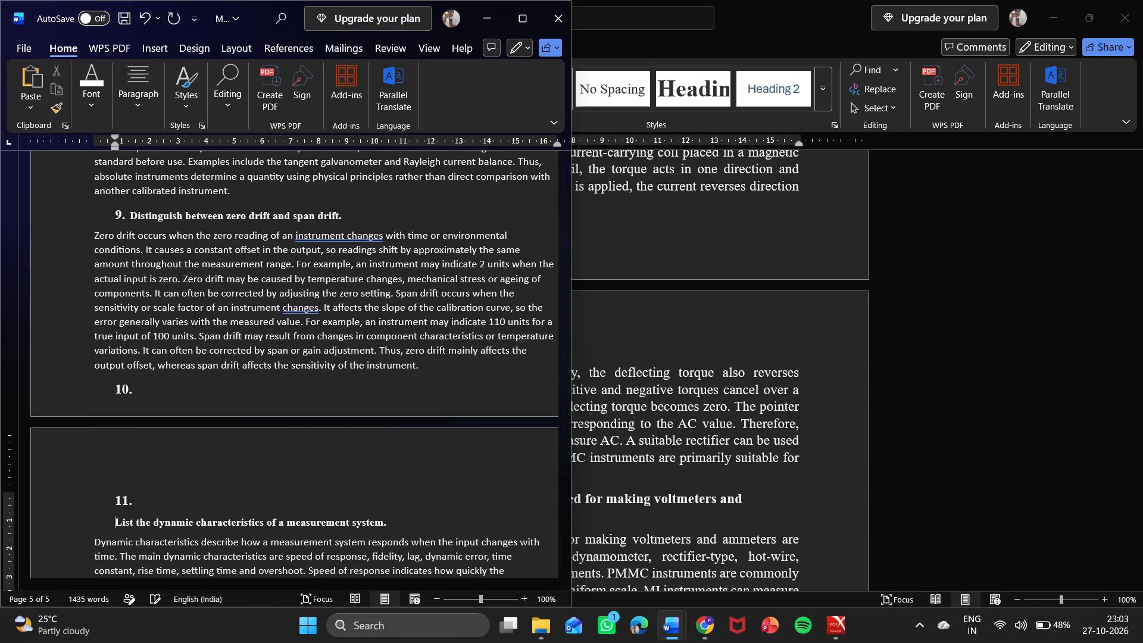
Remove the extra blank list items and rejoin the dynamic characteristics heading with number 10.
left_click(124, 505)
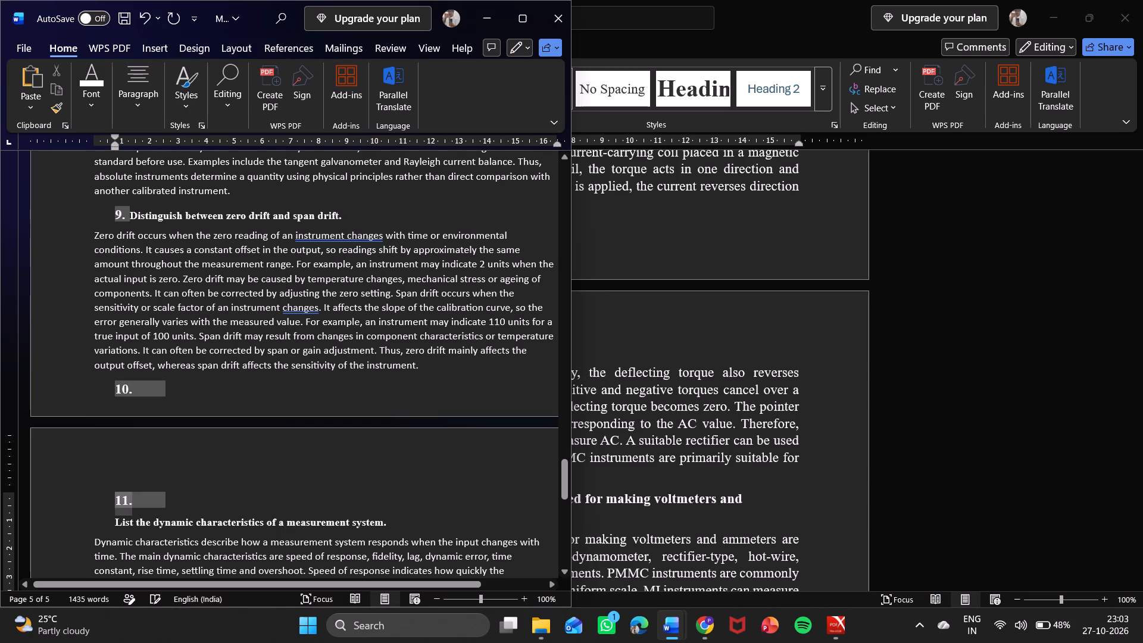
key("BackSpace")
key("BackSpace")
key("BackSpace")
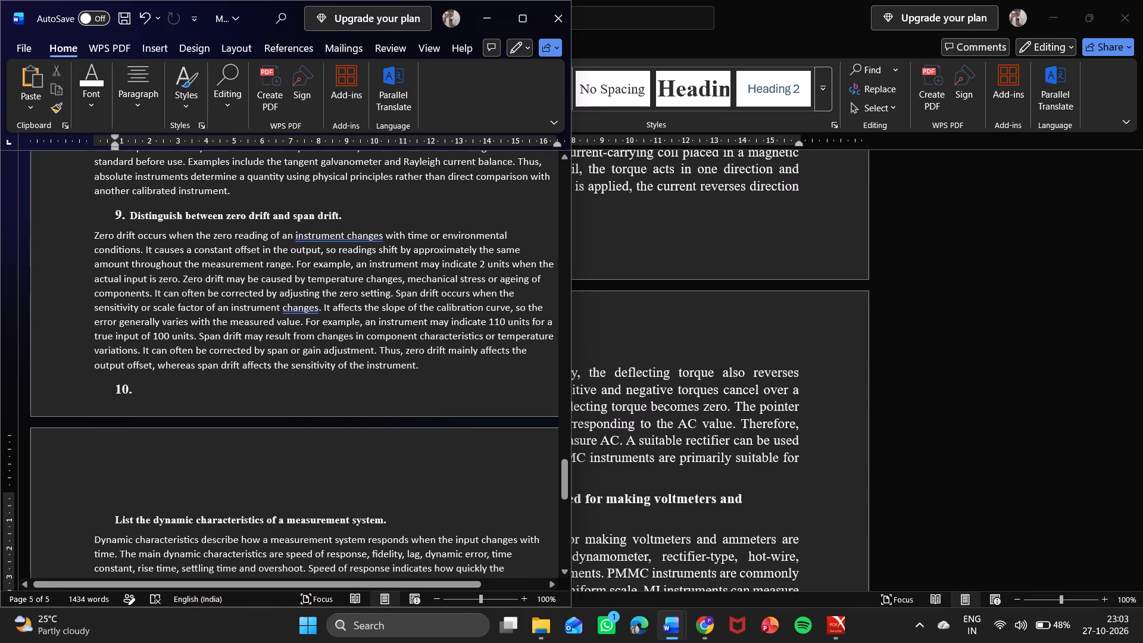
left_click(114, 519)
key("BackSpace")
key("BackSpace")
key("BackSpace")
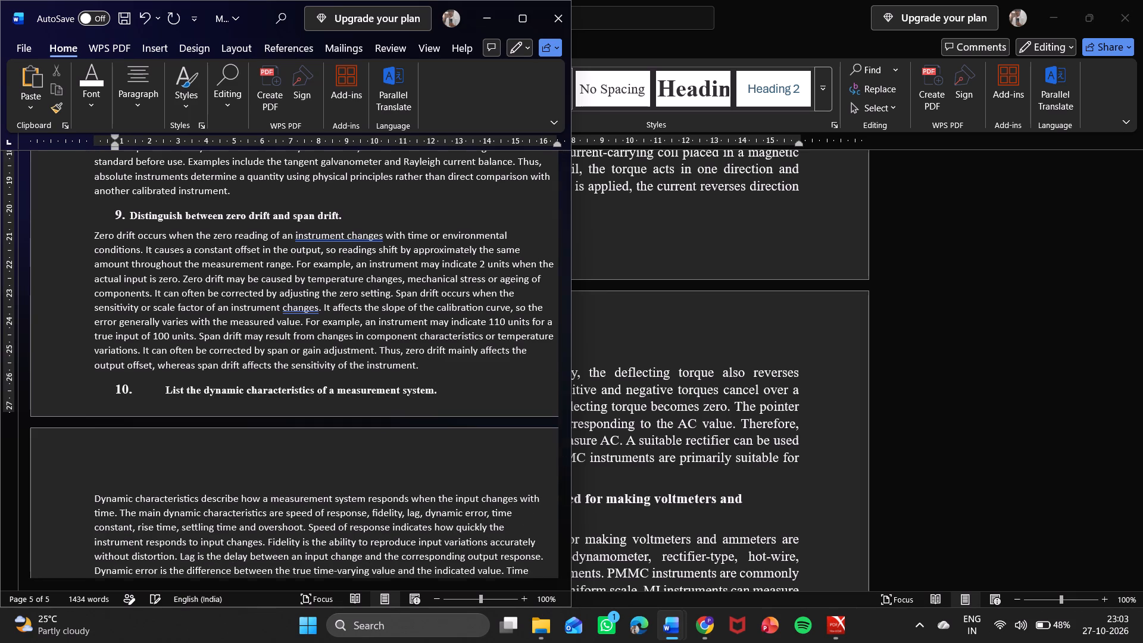
Push the question 10 dynamic characteristics heading onto the next page with blank list items, and strip the heading's own list number.
left_click(114, 388)
key("Return")
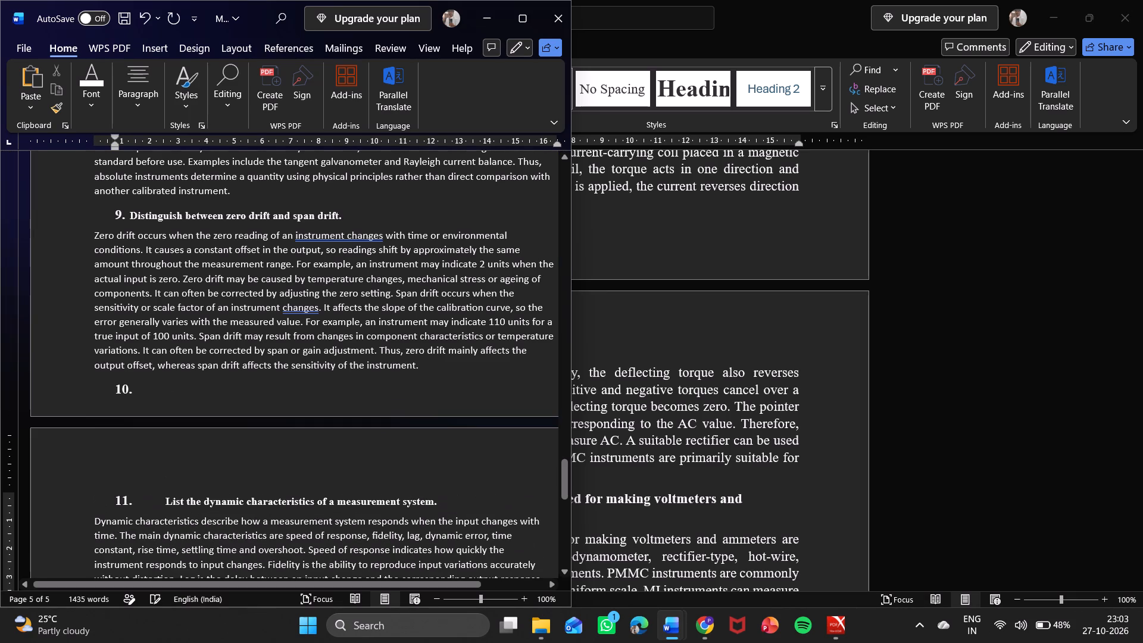
key("Return")
key("BackSpace")
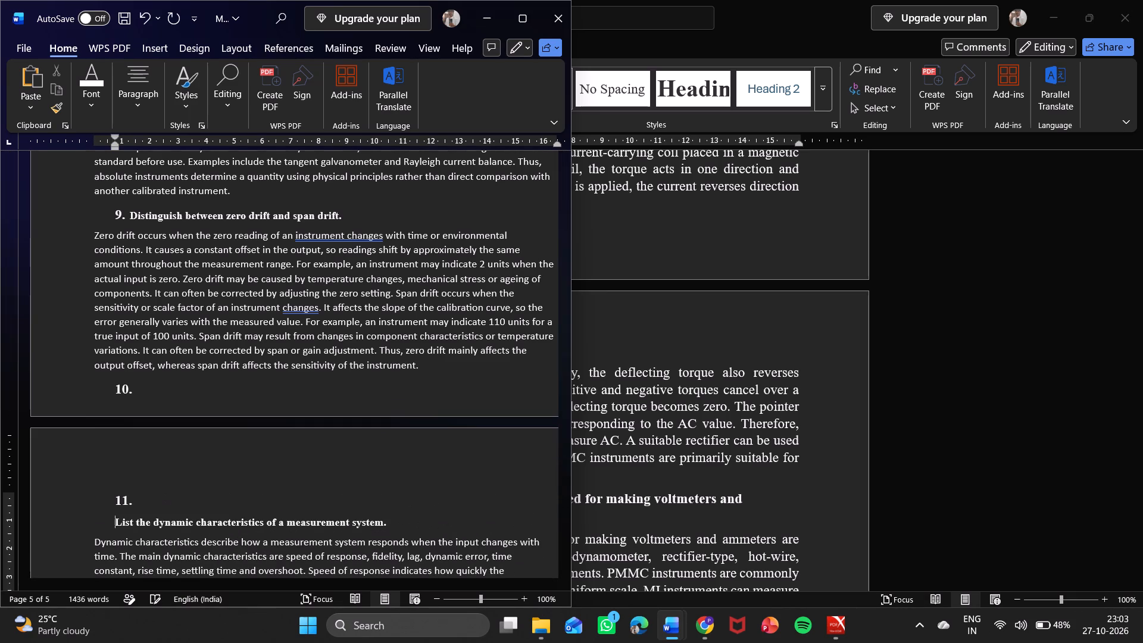
key("BackSpace")
key("BackSpace")
key("BackSpace")
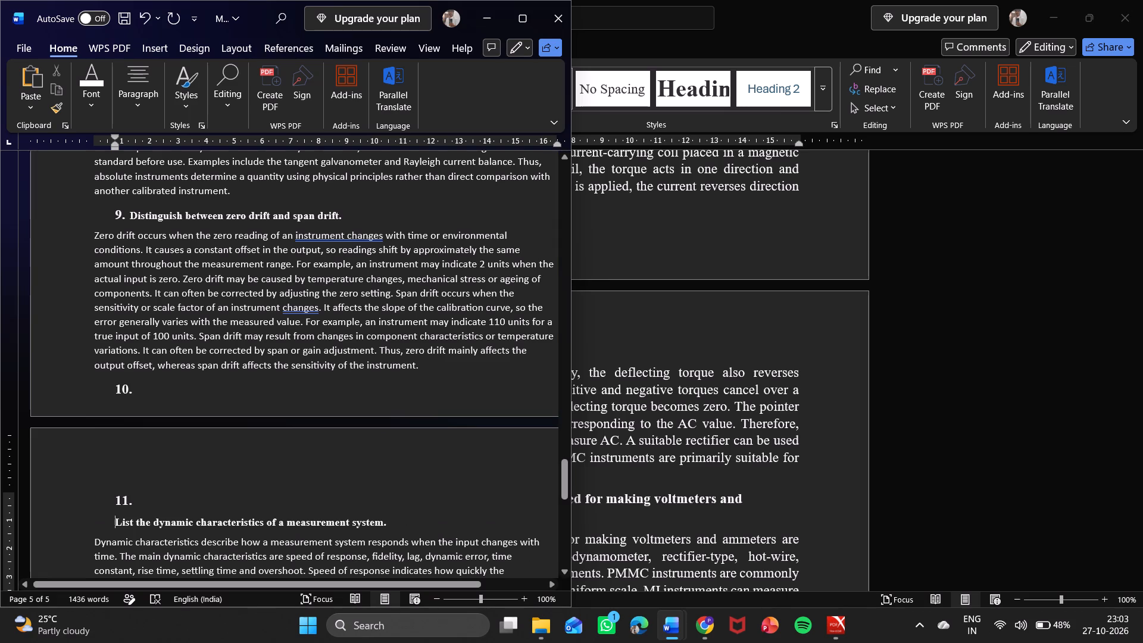
left_click(125, 505)
key("BackSpace")
left_click(125, 505)
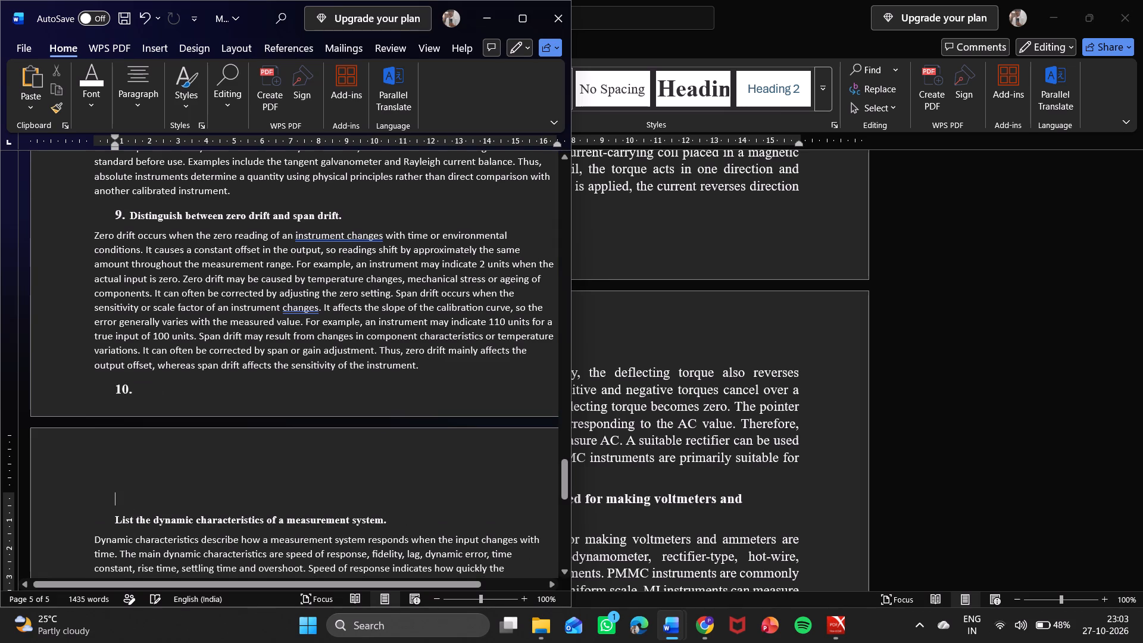
key("BackSpace")
key("BackSpace")
key("BackSpace")
key("BackSpace")
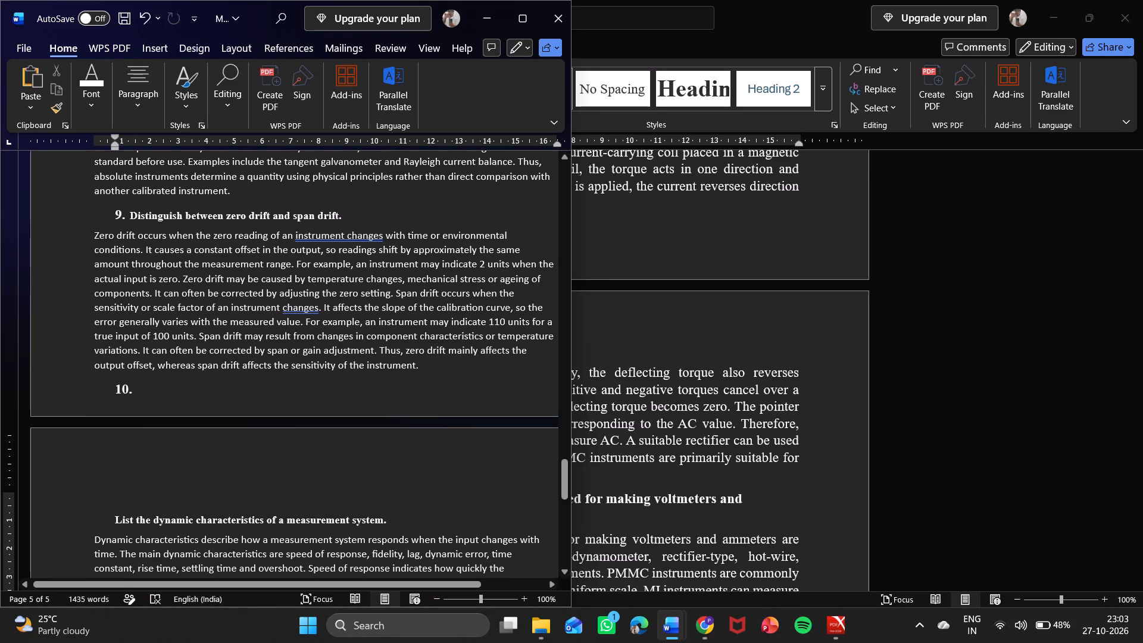
Remove the leftover number 10 from the blank list item below the zero drift answer.
left_click(111, 389)
left_click(111, 389)
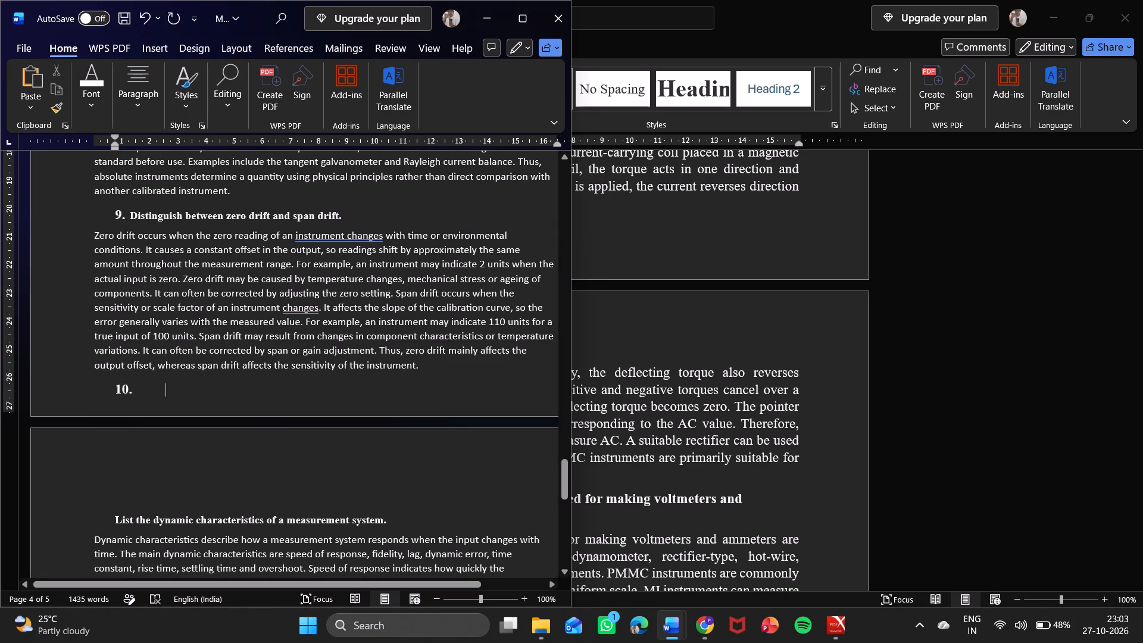
key("Left")
key("Left")
key("Left")
key("Left")
key("Right")
key("Insert")
key("Up")
left_click_drag(132, 395, 124, 392)
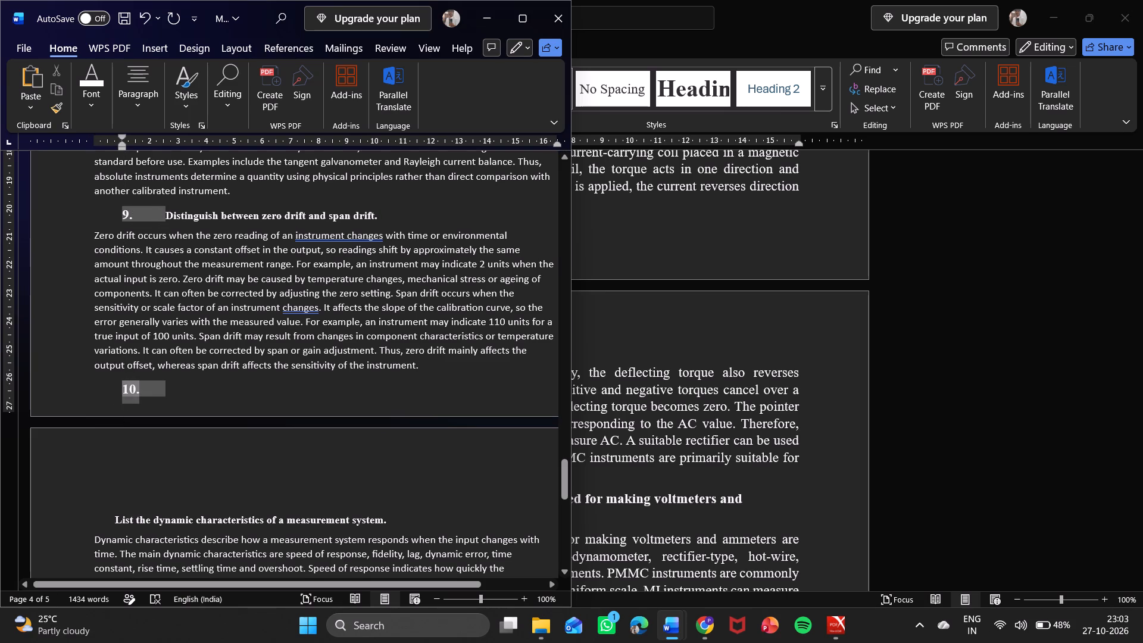
key("BackSpace")
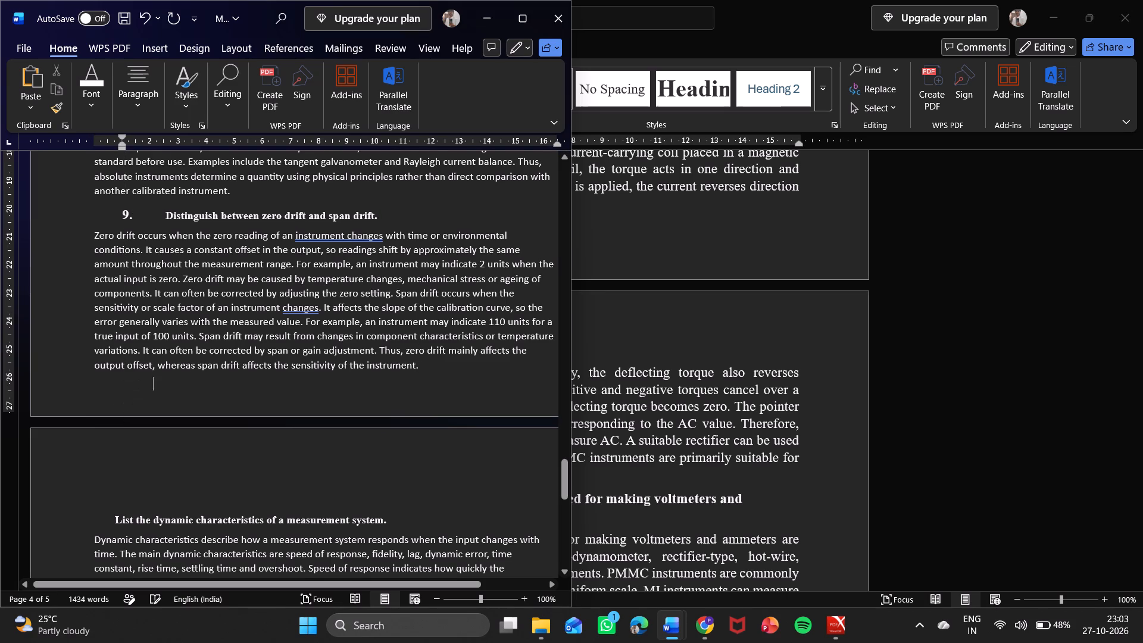
Number the dynamic characteristics heading by hand, inserting "10 ." as plain text before "List".
left_click(117, 524)
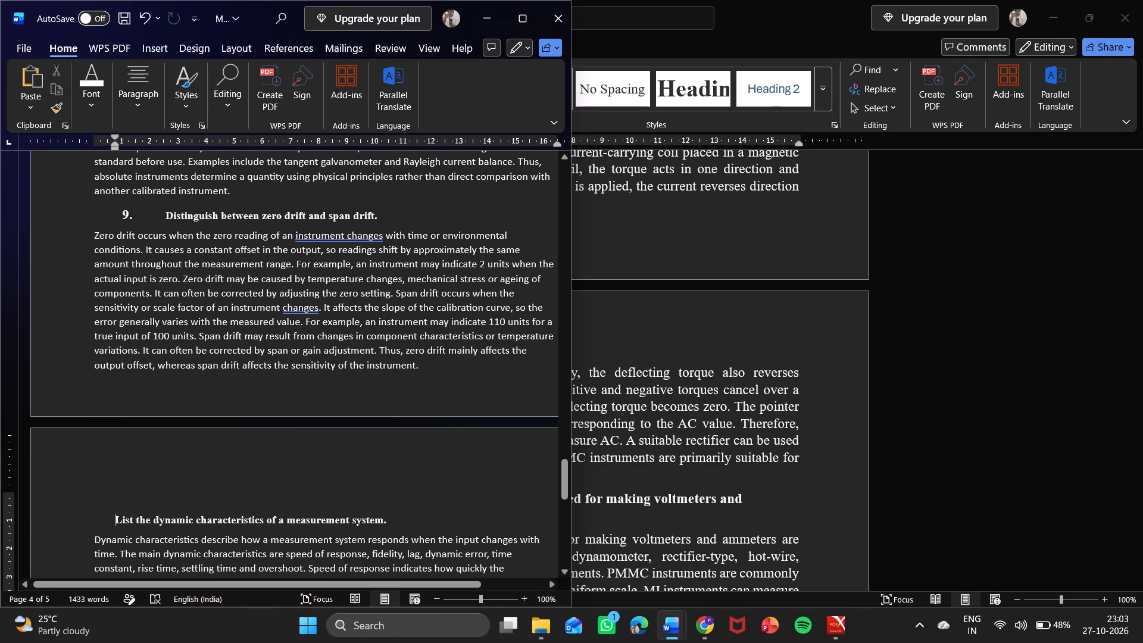
key("space")
type("10")
key("space")
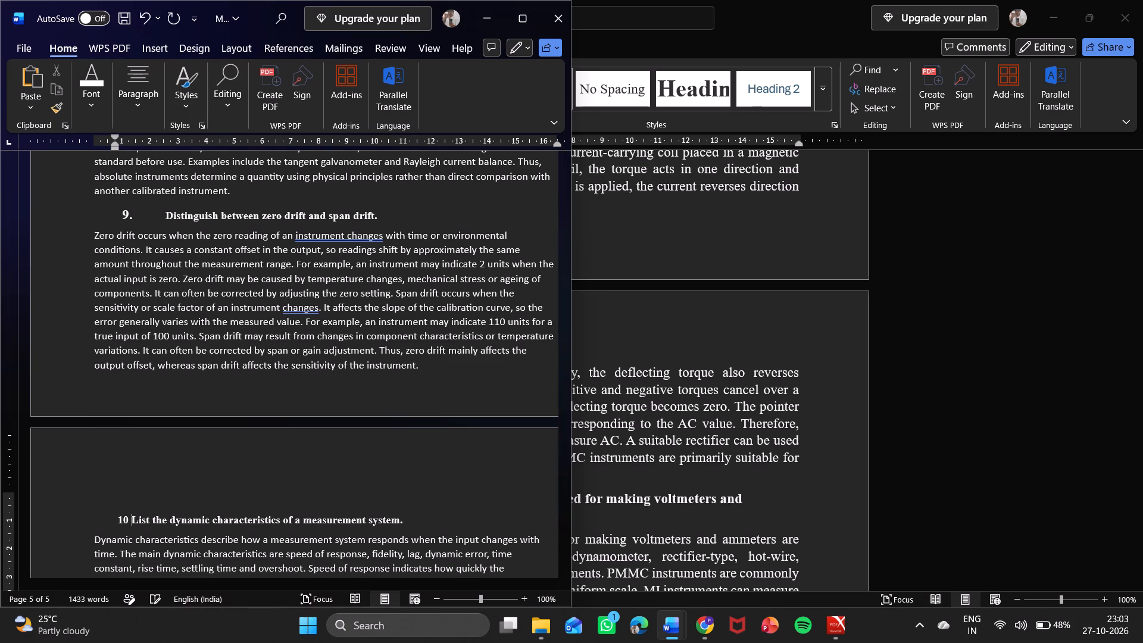
type(".")
key("space")
key("space")
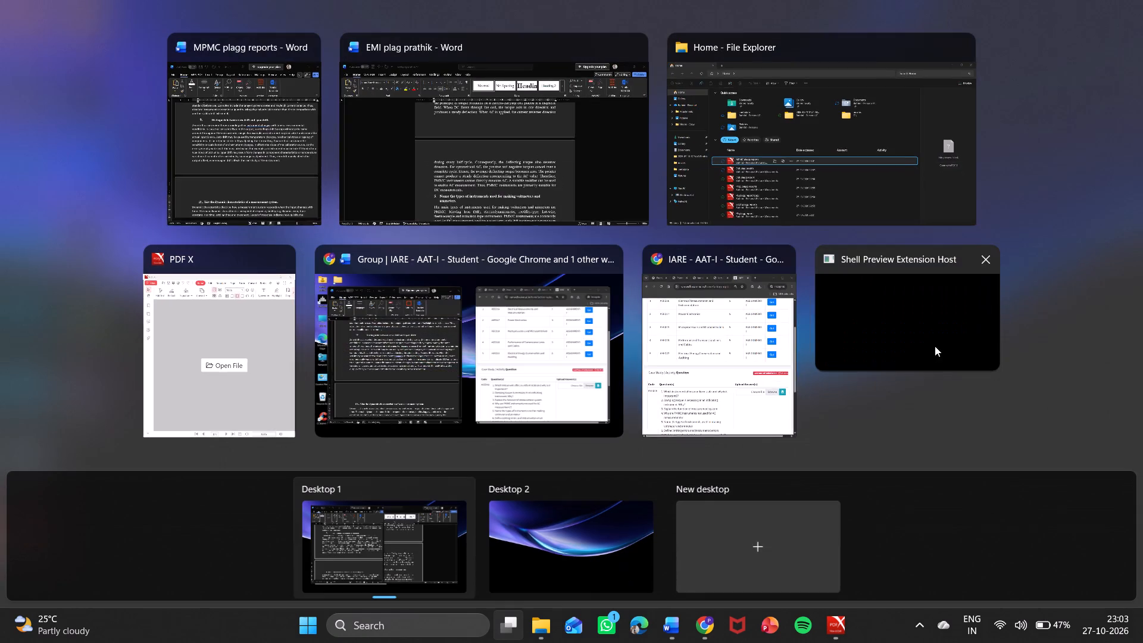
Switch to the assignment portal in Chrome, fetch the AEED16 questions and review the question list.
left_click(667, 342)
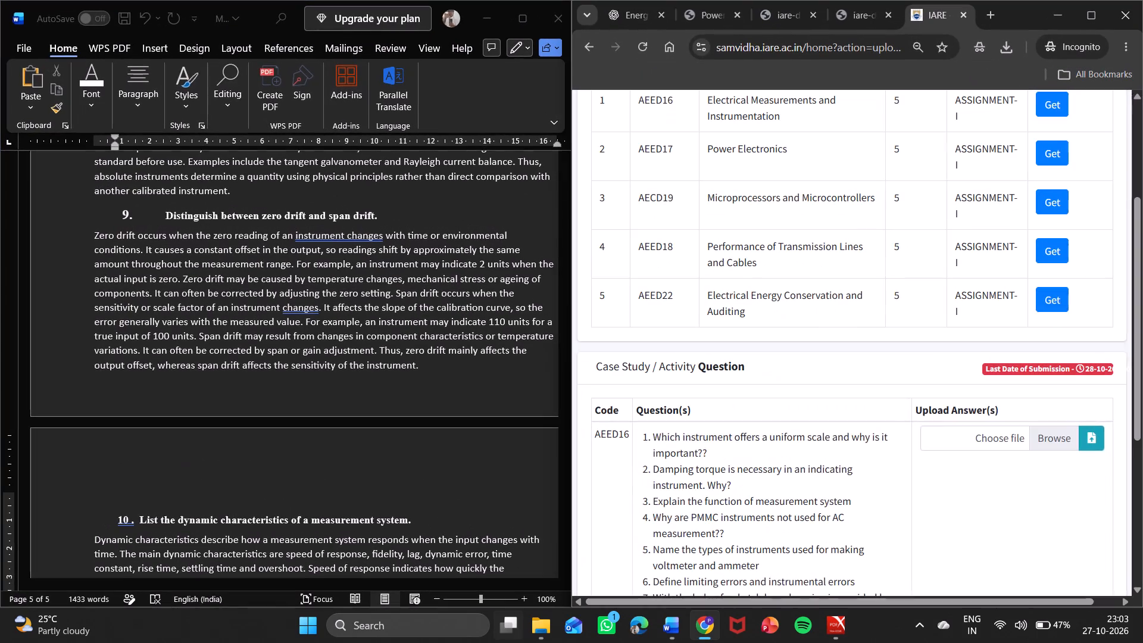
scroll(752, 457, "up", 2)
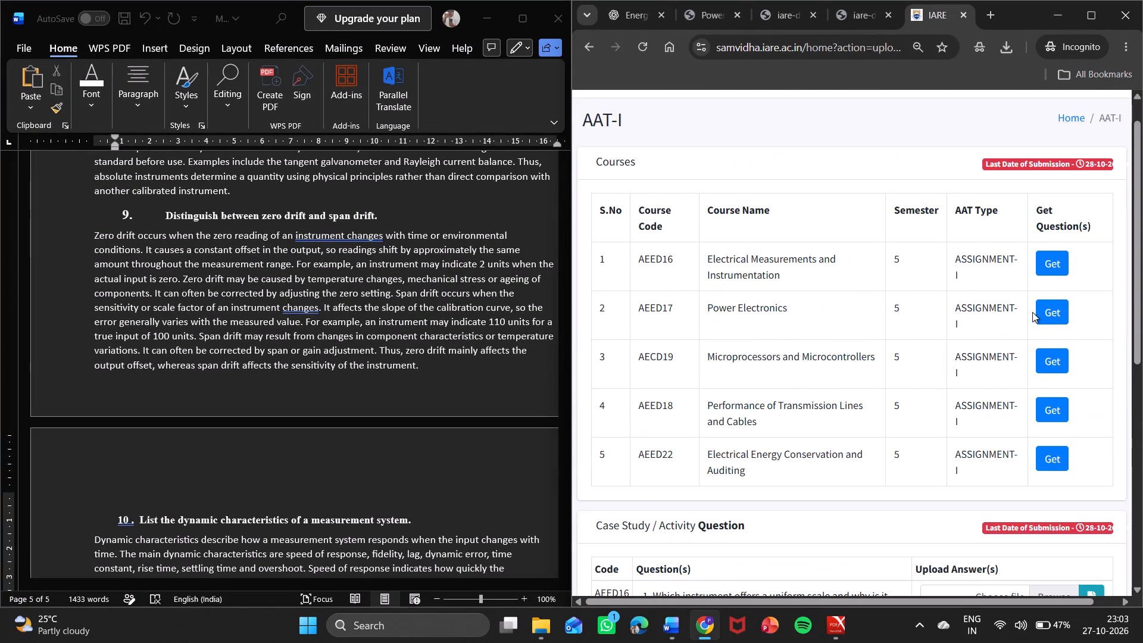
left_click(1044, 310)
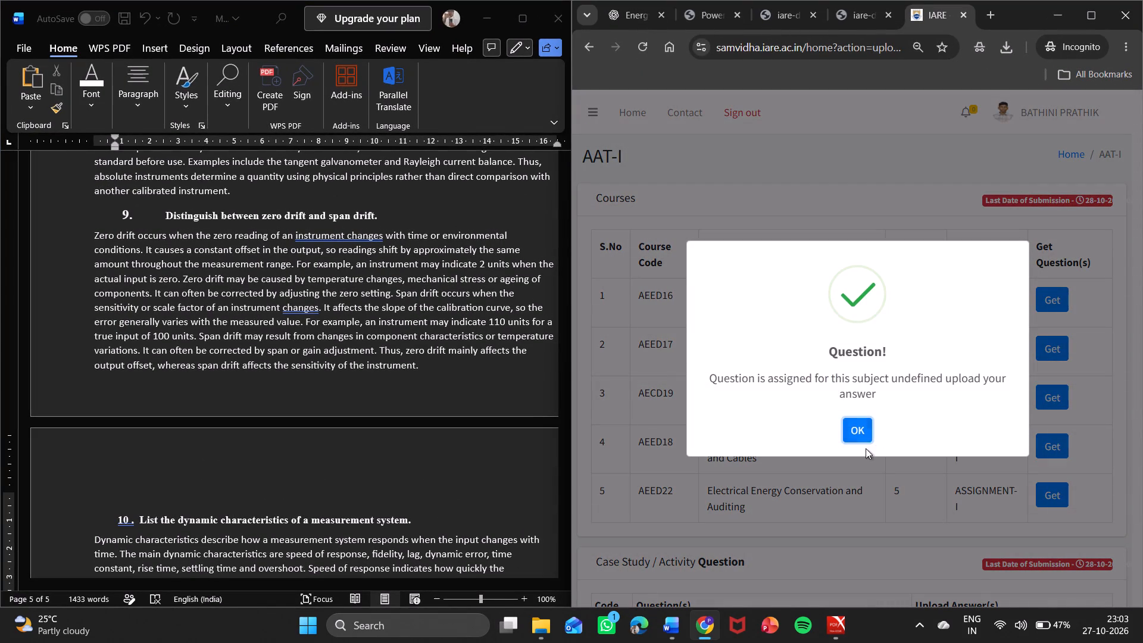
left_click(864, 429)
scroll(864, 429, "down", 2)
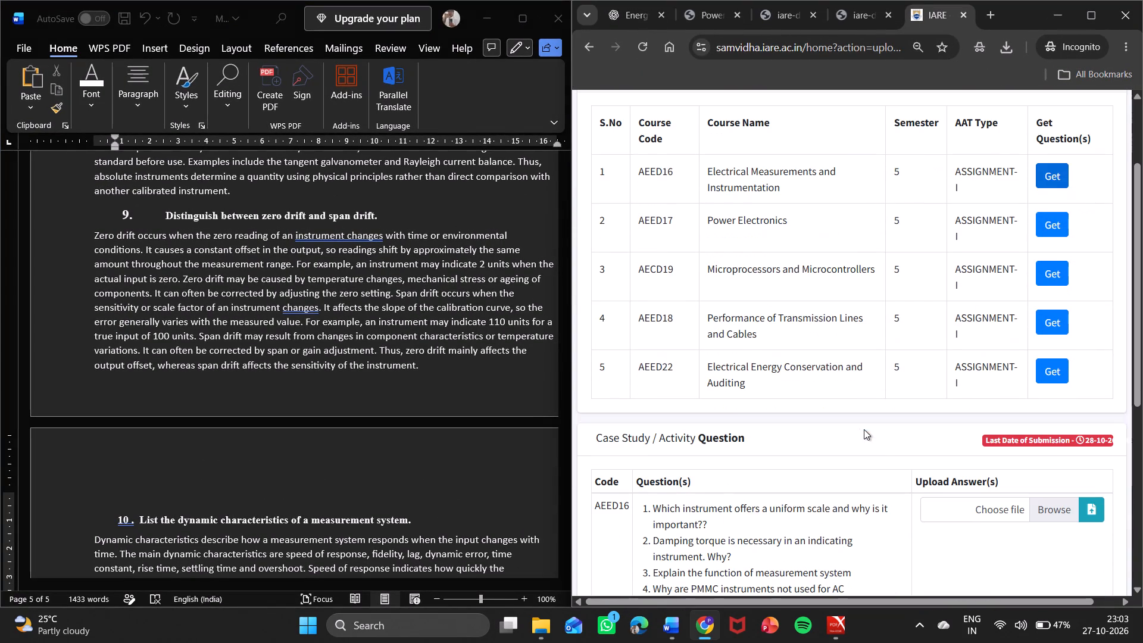
scroll(473, 396, "right", 1)
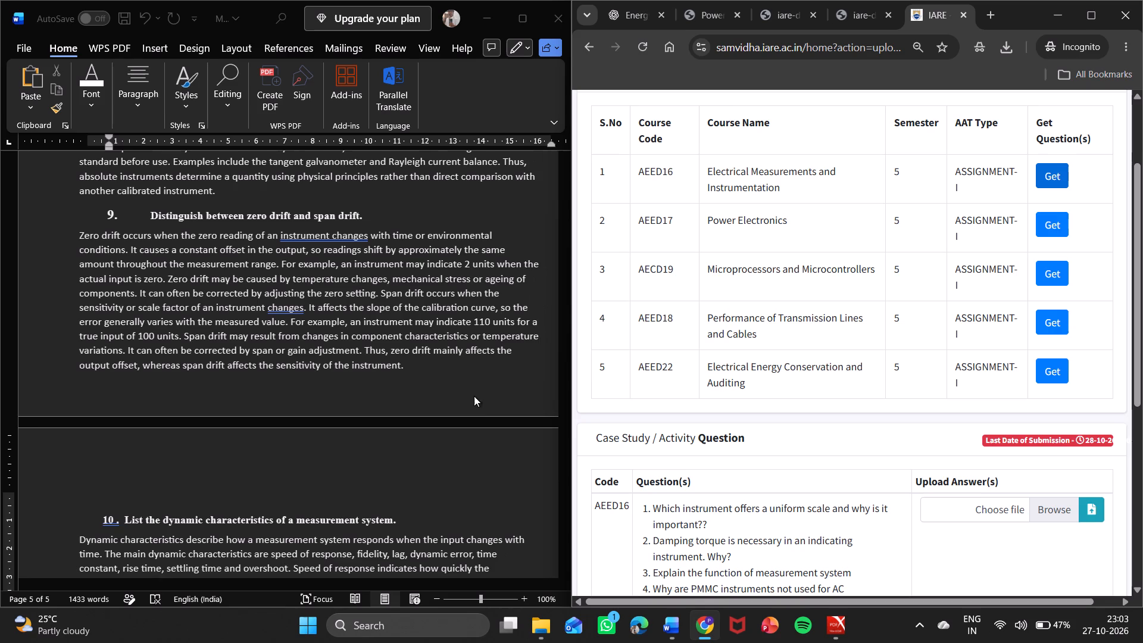
scroll(668, 479, "down", 3)
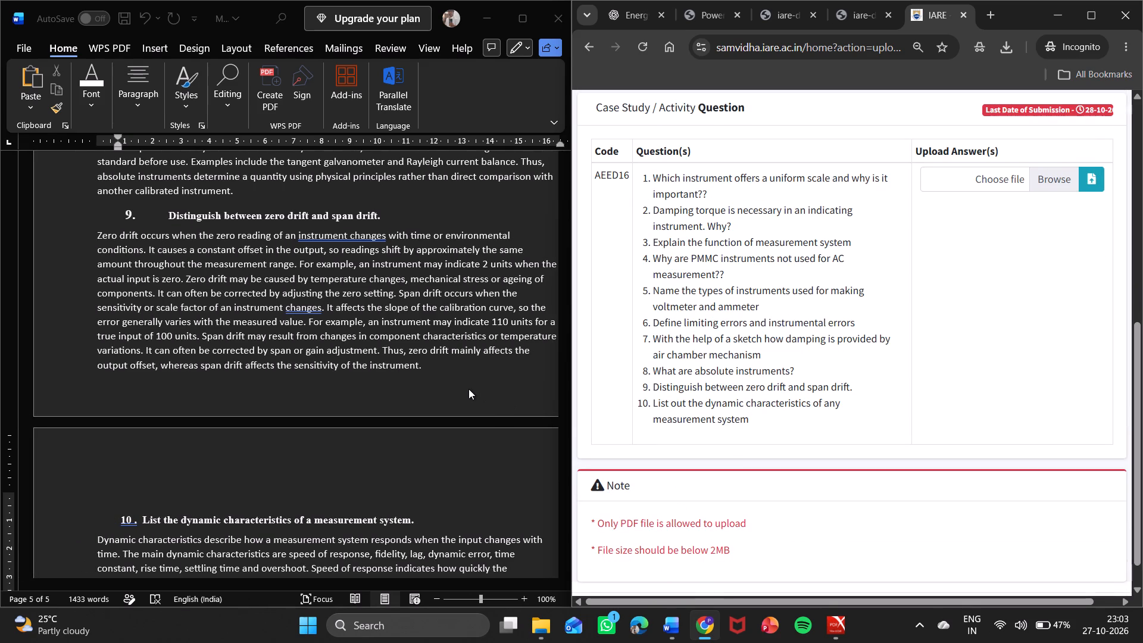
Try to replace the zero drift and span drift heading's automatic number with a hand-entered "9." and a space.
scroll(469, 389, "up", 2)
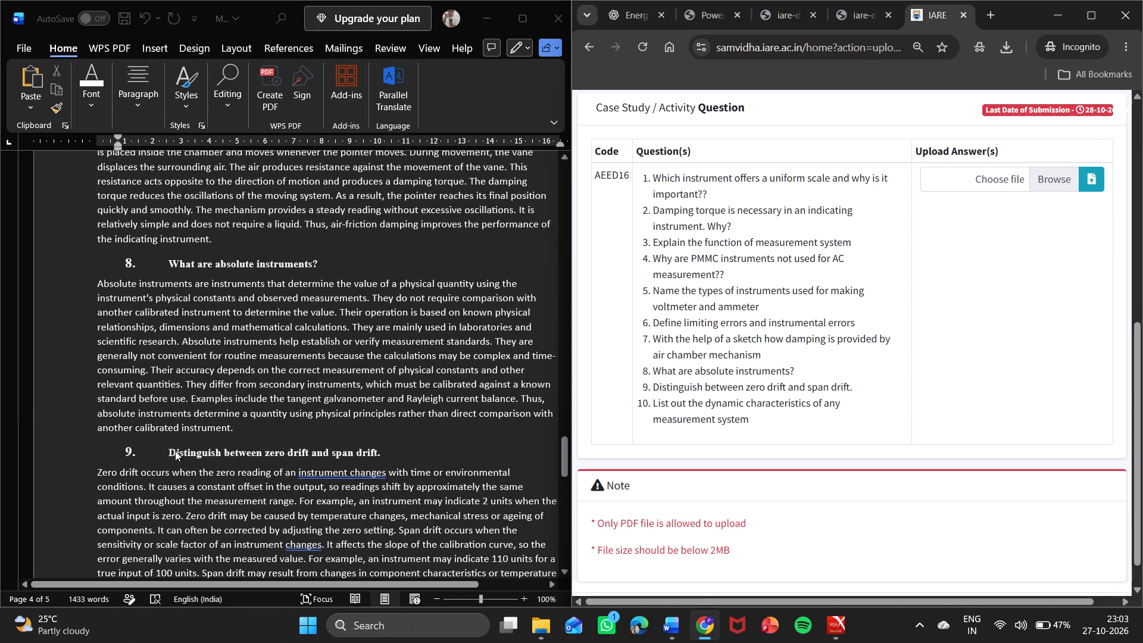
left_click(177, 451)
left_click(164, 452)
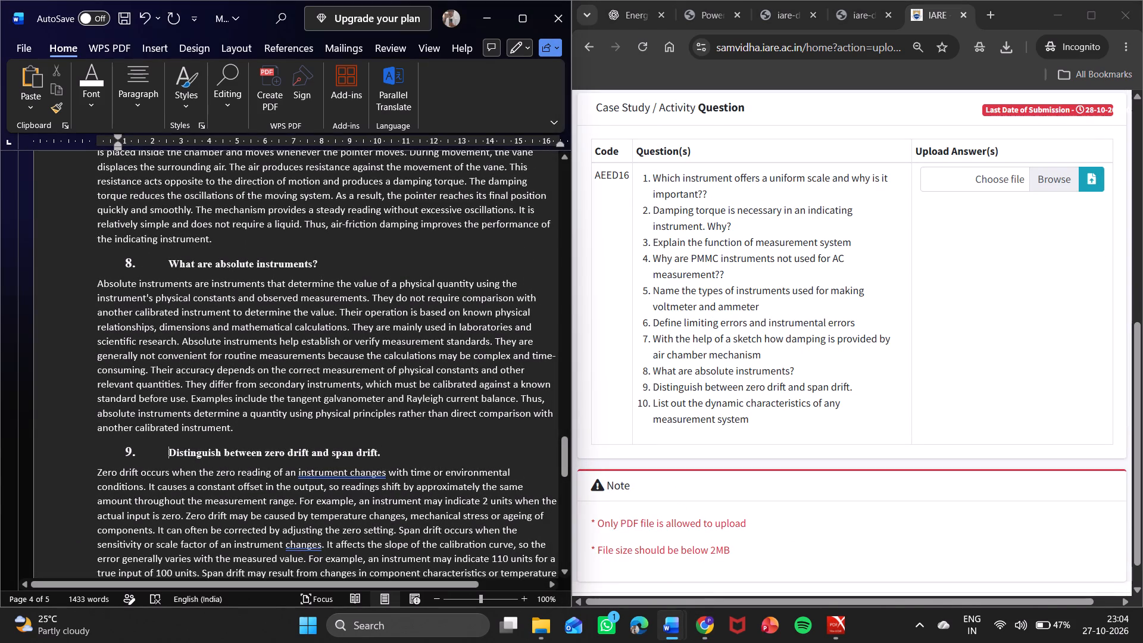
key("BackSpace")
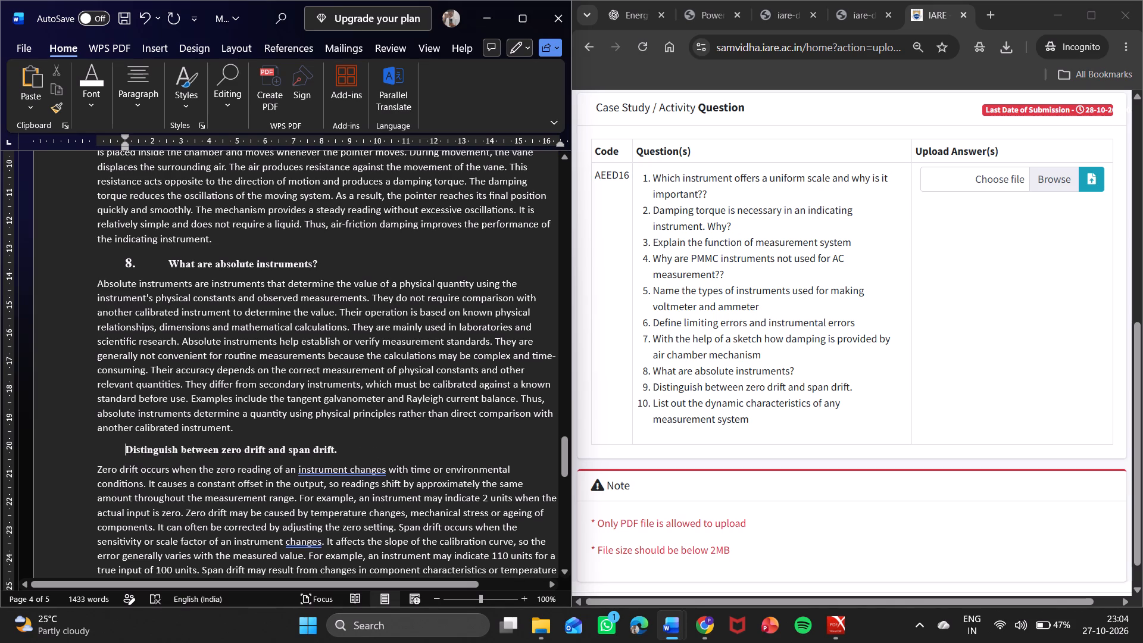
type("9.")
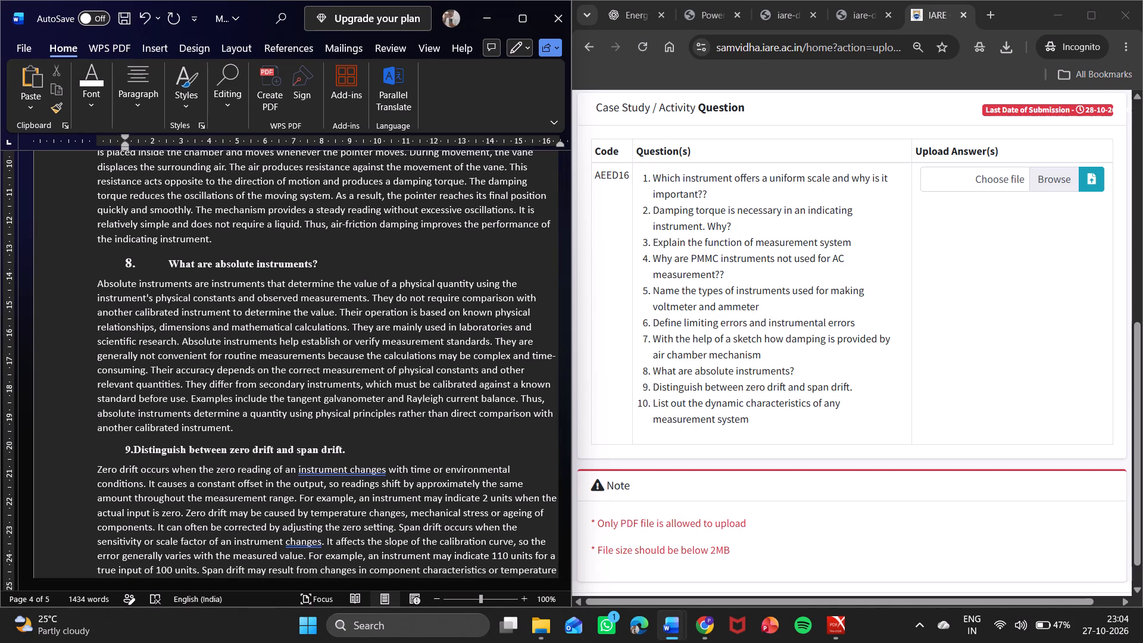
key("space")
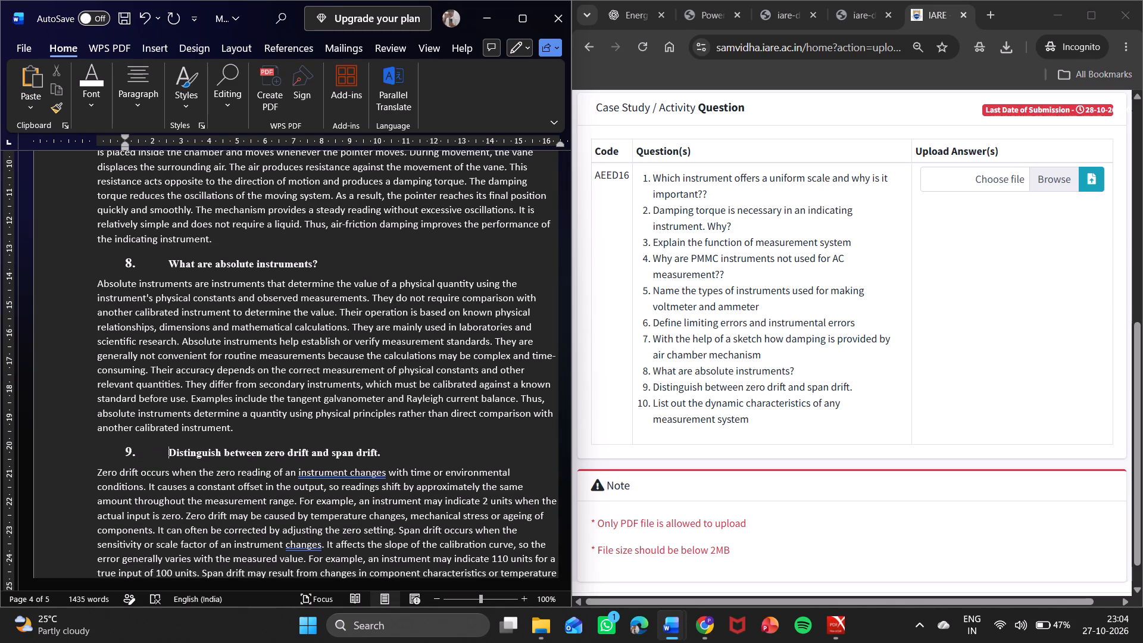
Replace the automatic number with plain-text "9." directly before "Distinguish between zero drift and span drift.", keeping the heading's wording intact.
key("BackSpace")
type("9,")
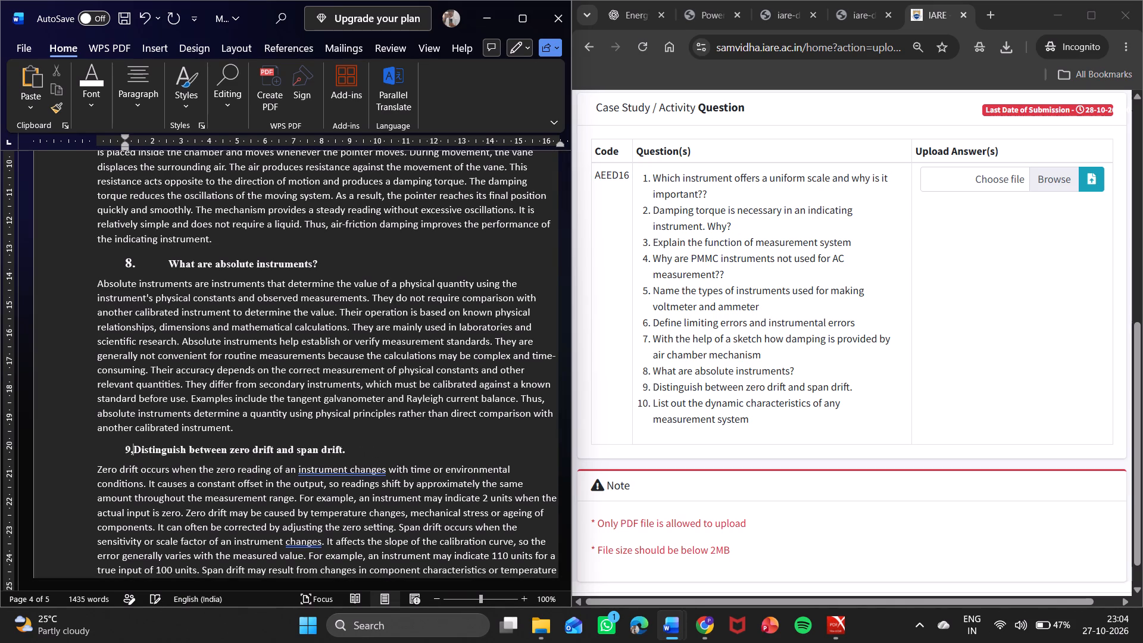
key("Delete")
key("period")
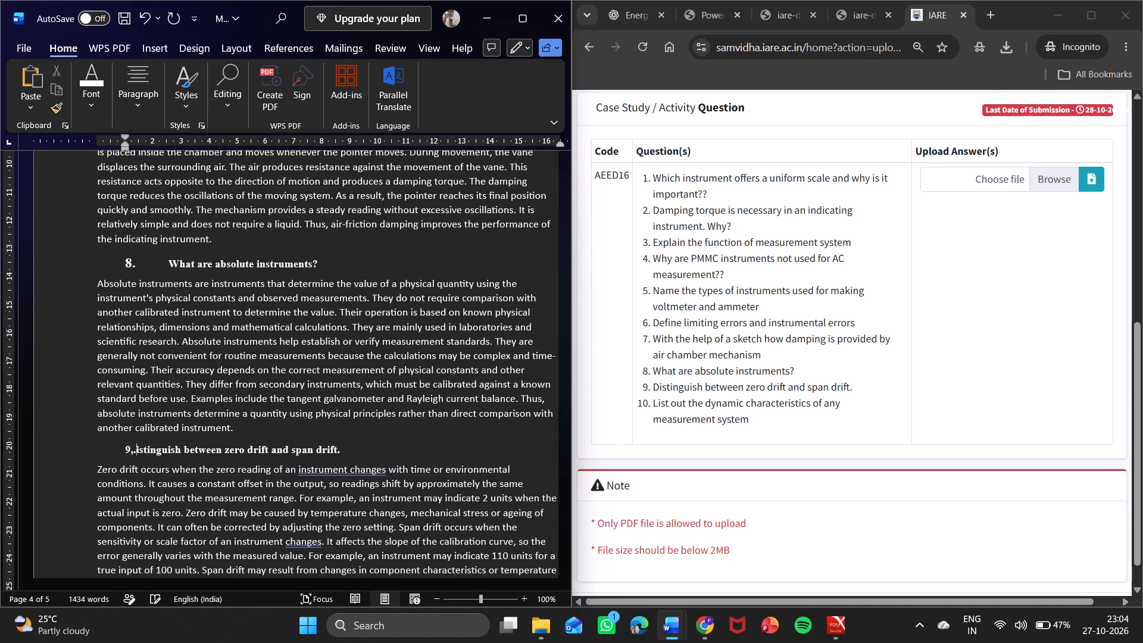
key("BackSpace")
key("Delete")
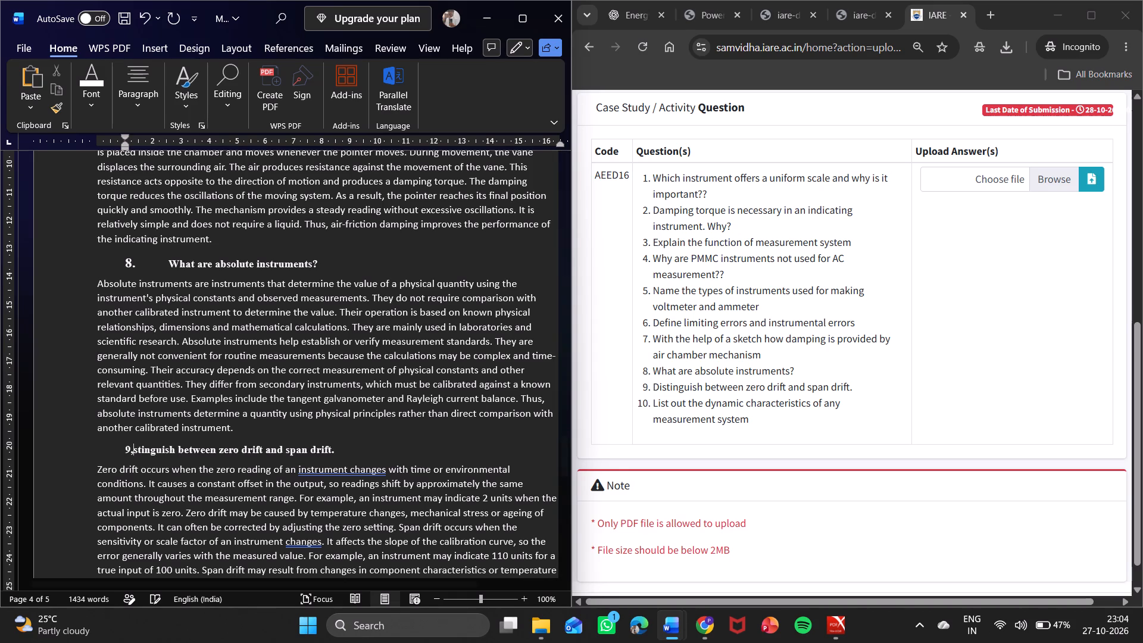
key("Delete")
key("shift+d")
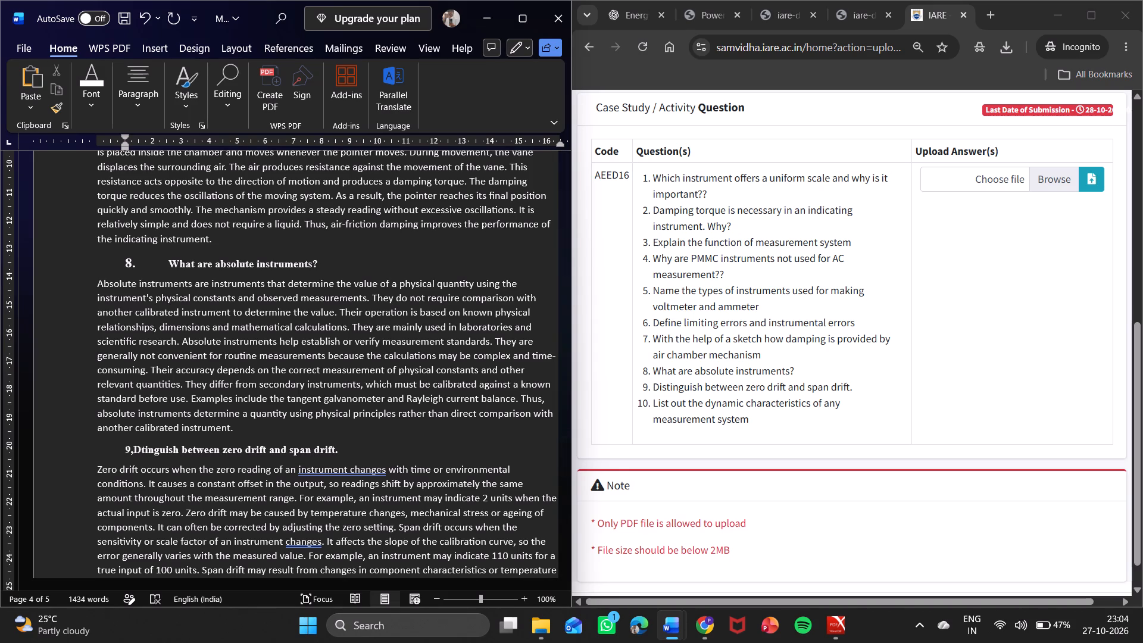
key("i")
key("s")
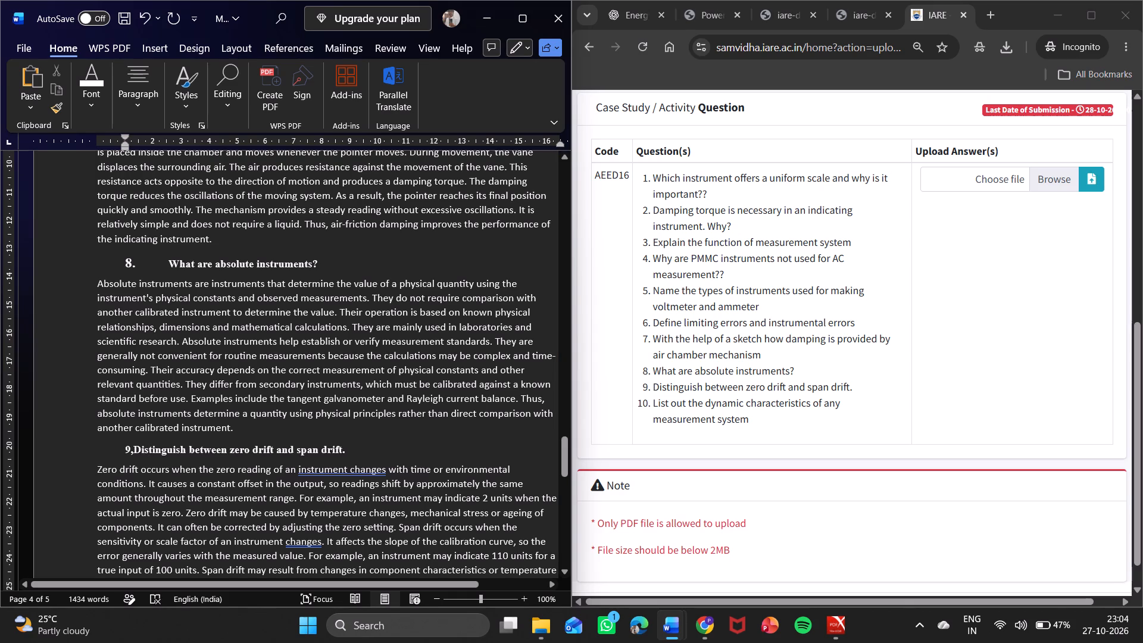
left_click(134, 453)
key("BackSpace")
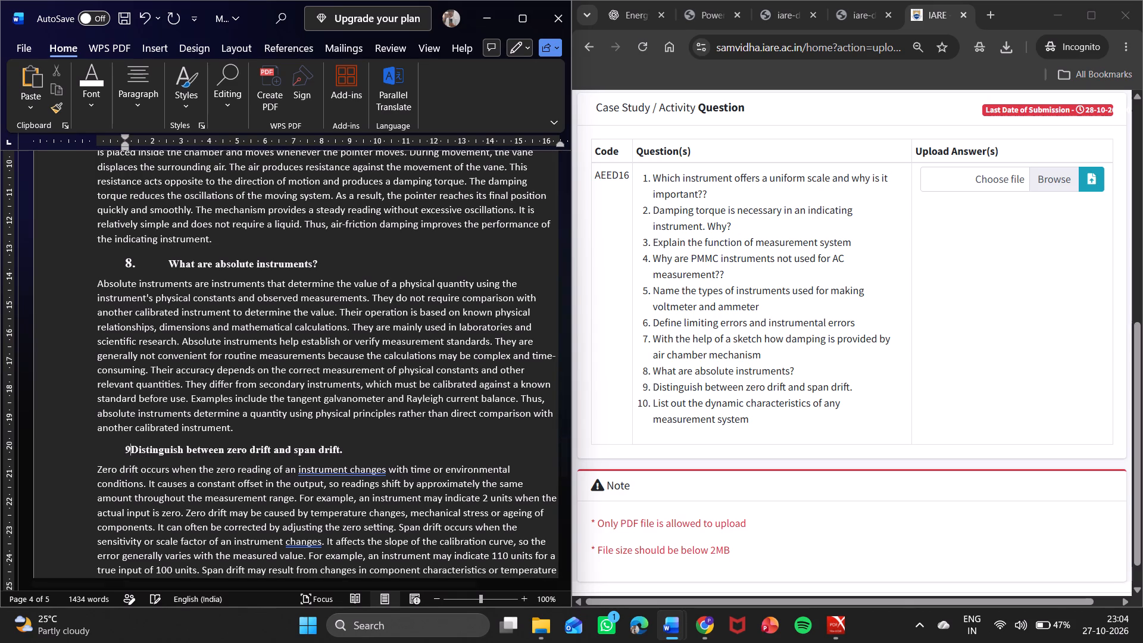
key("period")
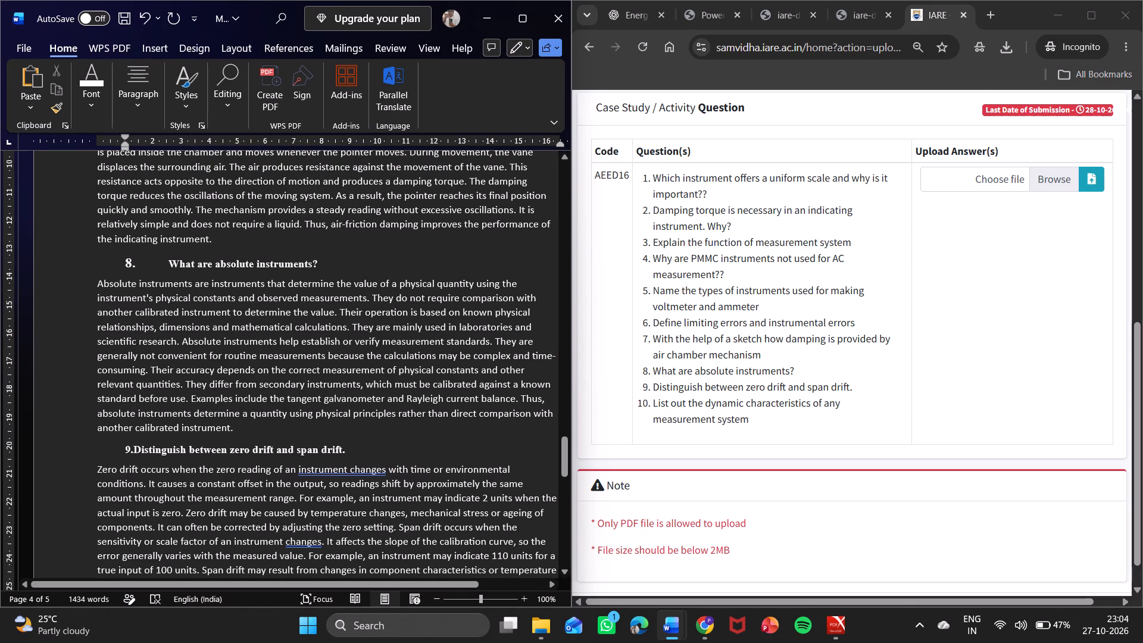
Replace the automatic numbers of the absolute instruments and air chamber damping headings with plain-text "8." and "7.".
left_click(168, 263)
key("BackSpace")
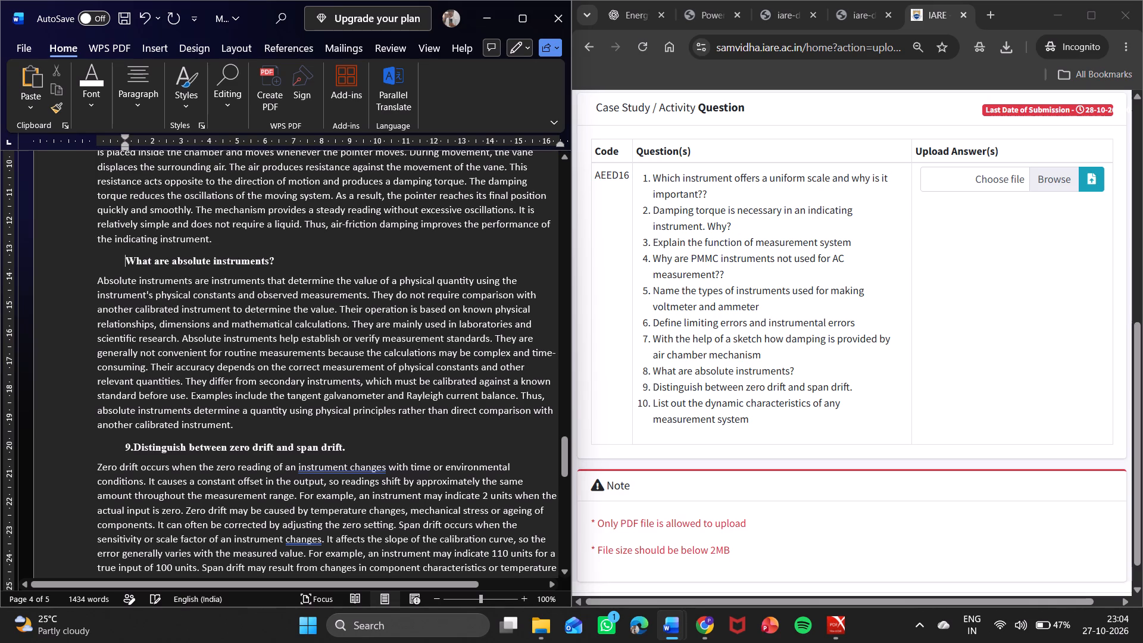
type("8.")
scroll(168, 264, "up", 1)
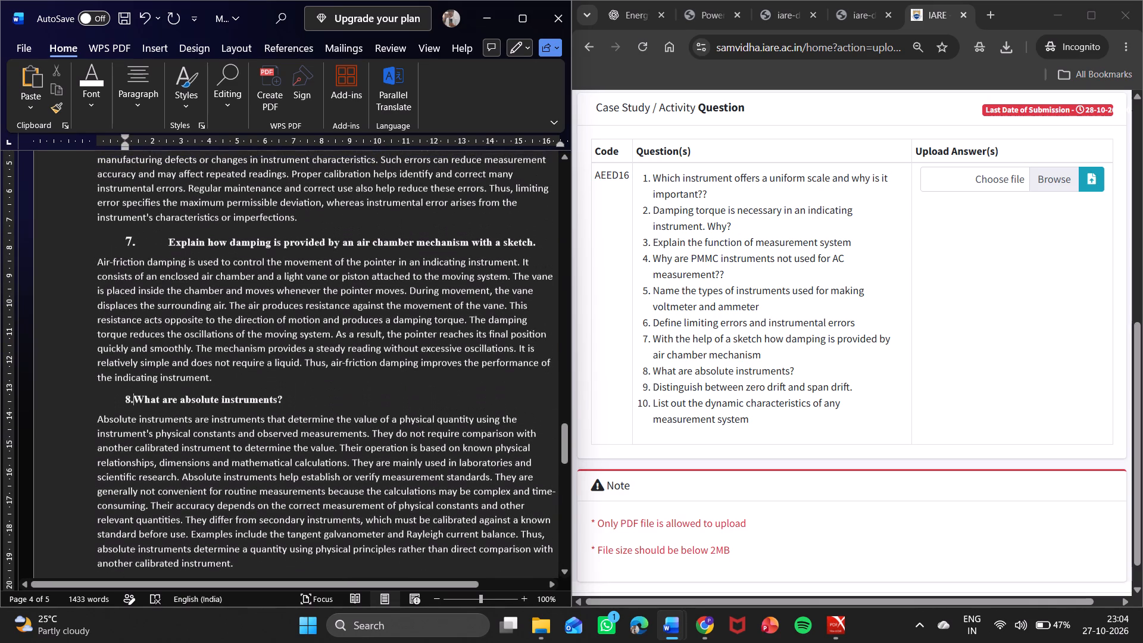
left_click(135, 245)
key("BackSpace")
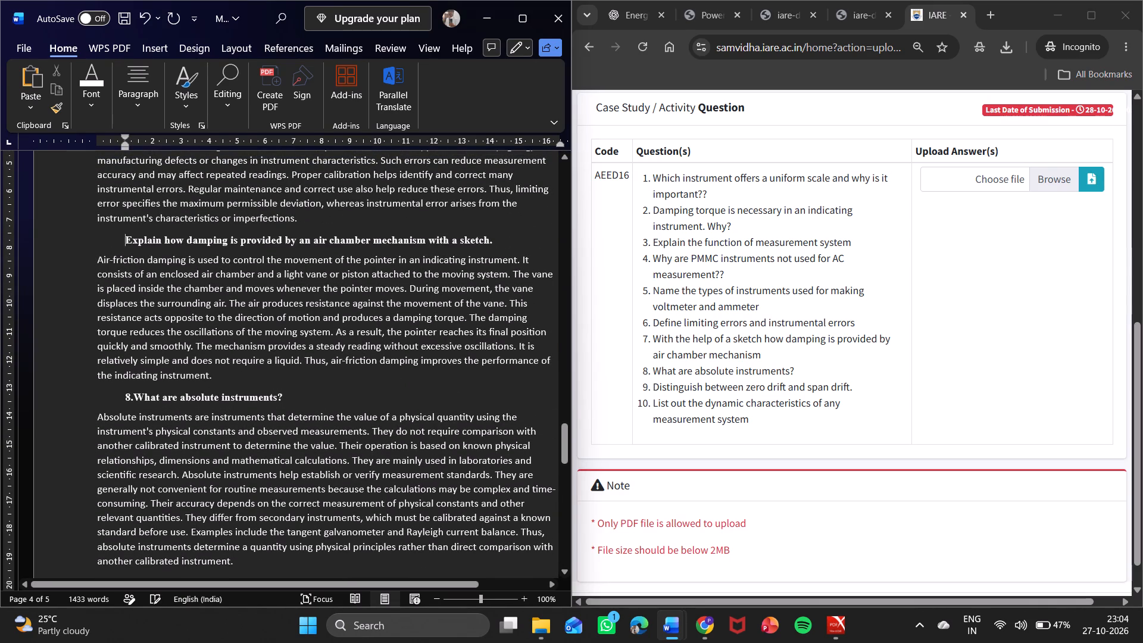
type("7.")
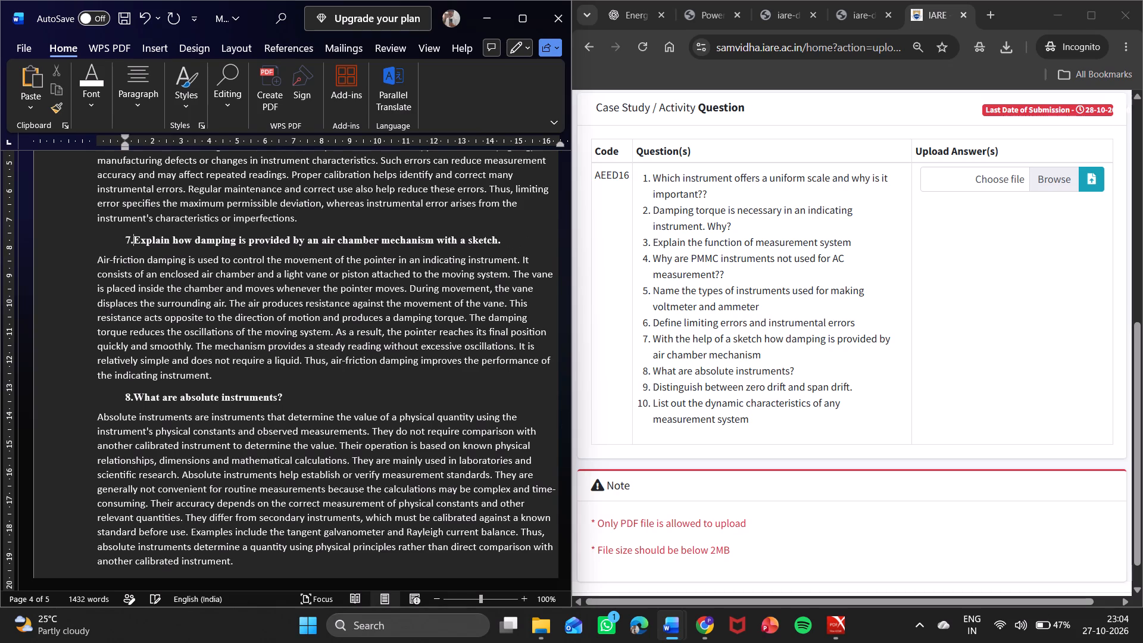
Replace the automatic number of the limiting errors heading with plain-text "6.", keeping it indented and trimming the excess spaces before it.
scroll(135, 245, "up", 1)
left_click(139, 182)
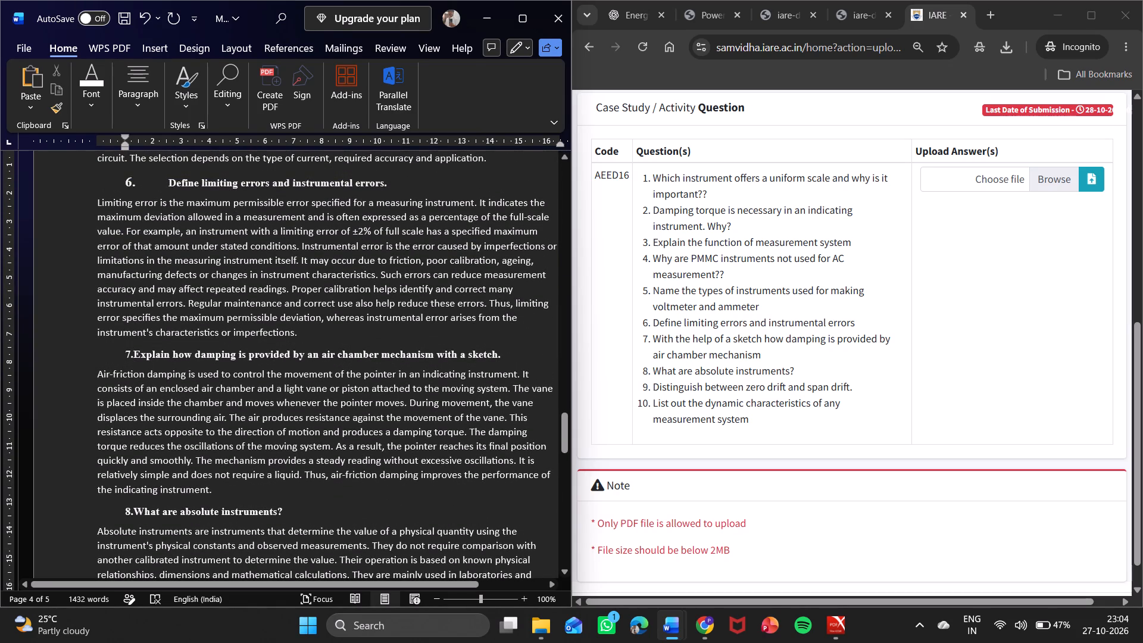
key("BackSpace")
key("BackSpace")
key("space")
key("space")
key("space")
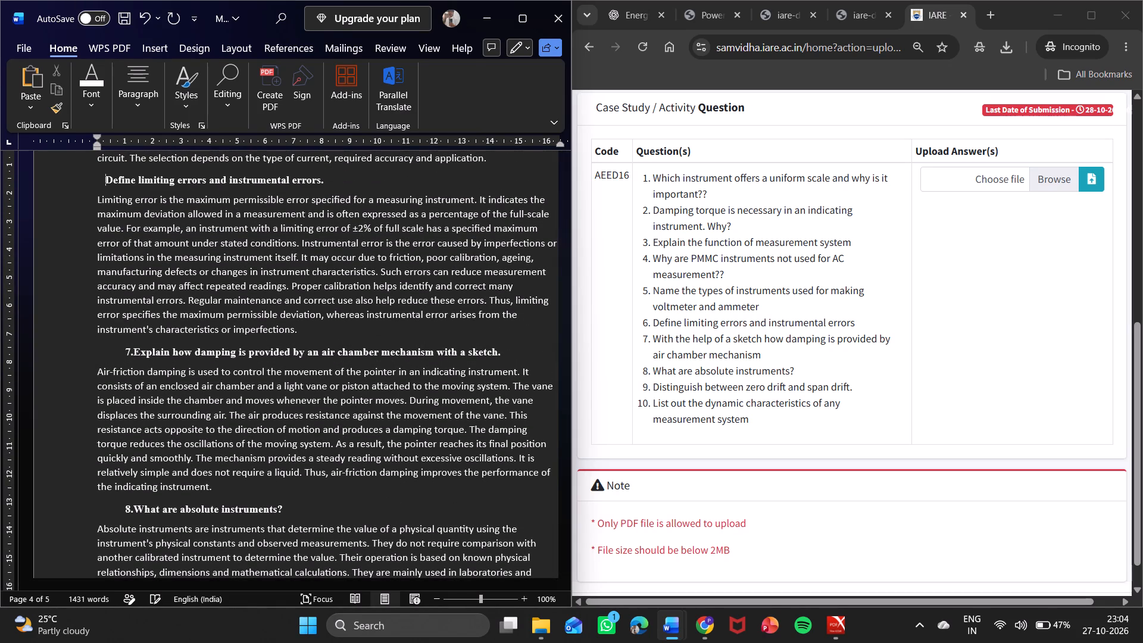
type("6.")
scroll(139, 182, "up", 1)
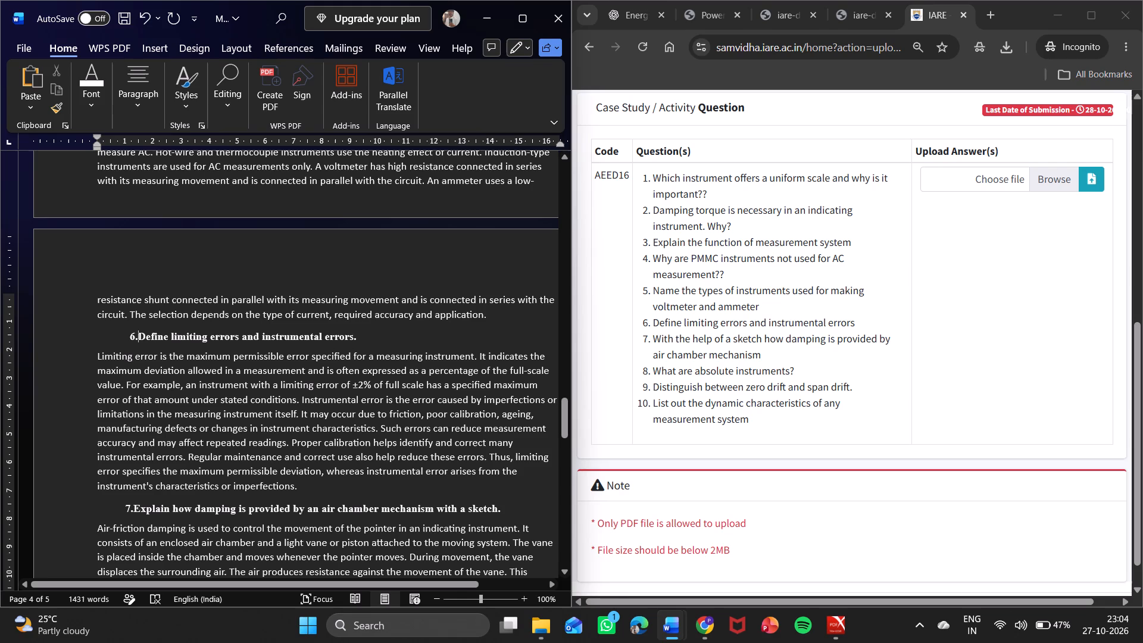
left_click(129, 335)
key("BackSpace")
key("BackSpace")
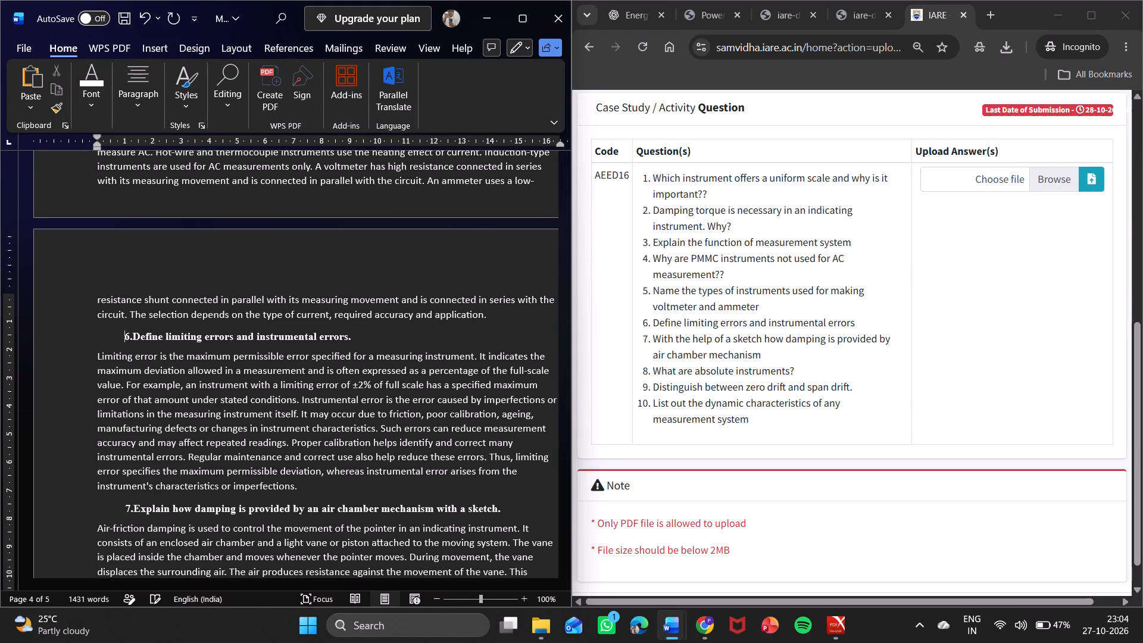
key("BackSpace")
key("BackSpace")
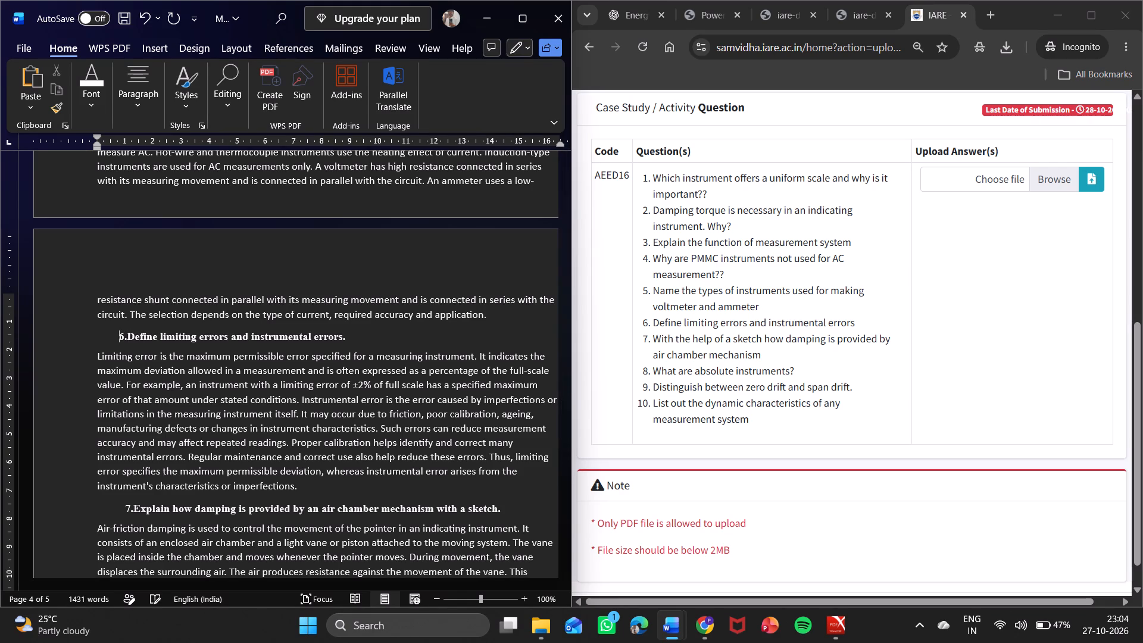
Replace the automatic number of the voltmeters and ammeters heading with plain-text "5." directly before its wording.
scroll(129, 335, "up", 3)
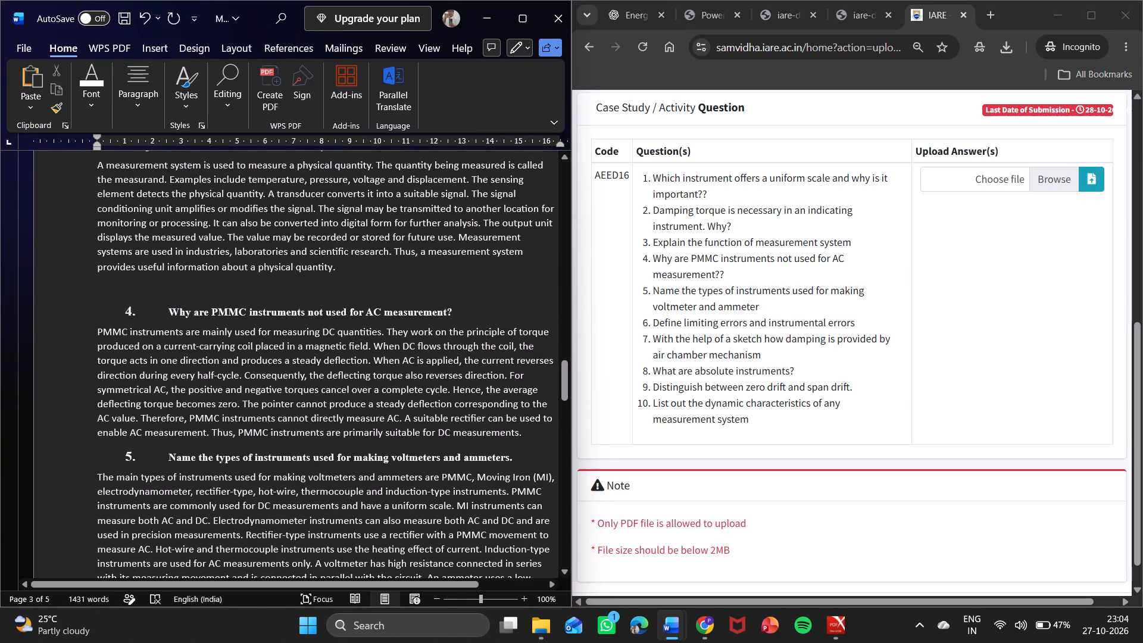
left_click(135, 458)
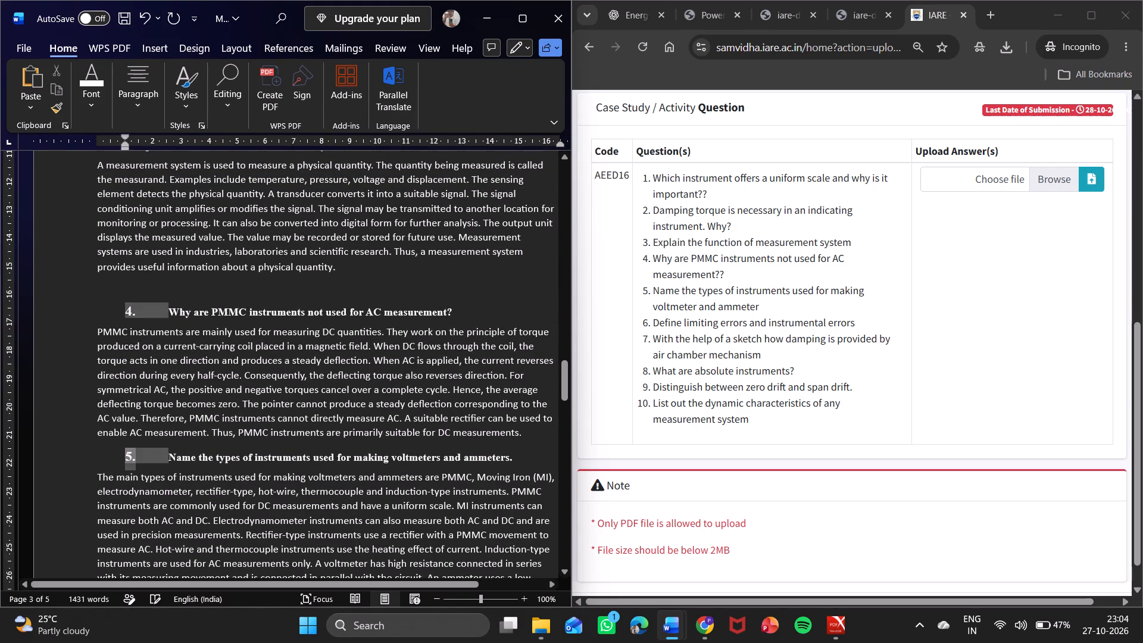
key("BackSpace")
type("5.")
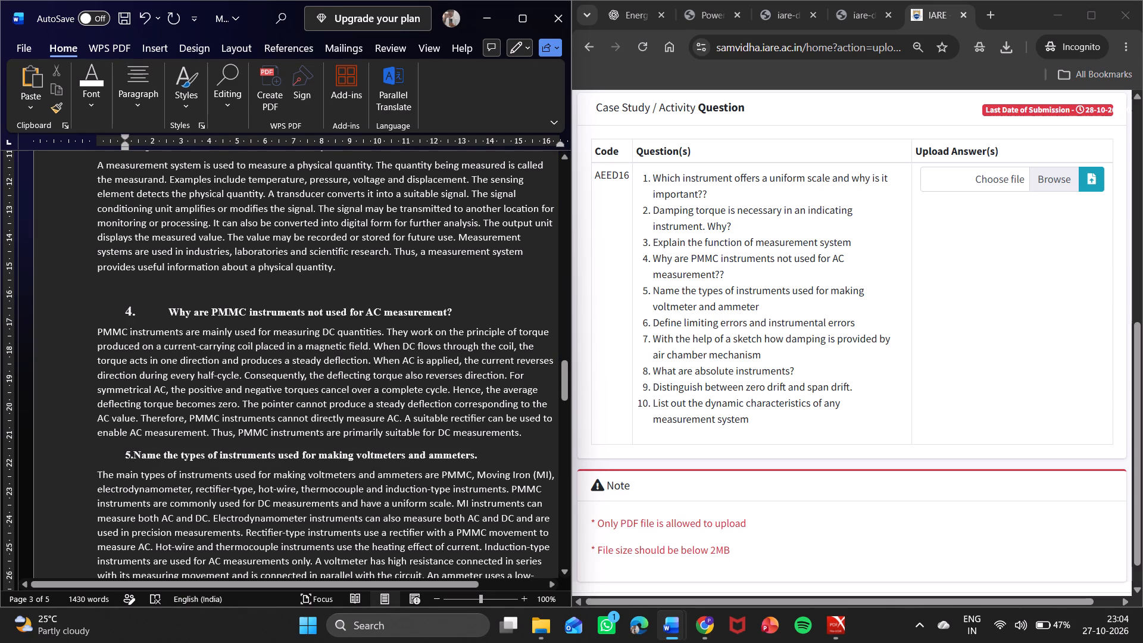
key("space")
key("BackSpace")
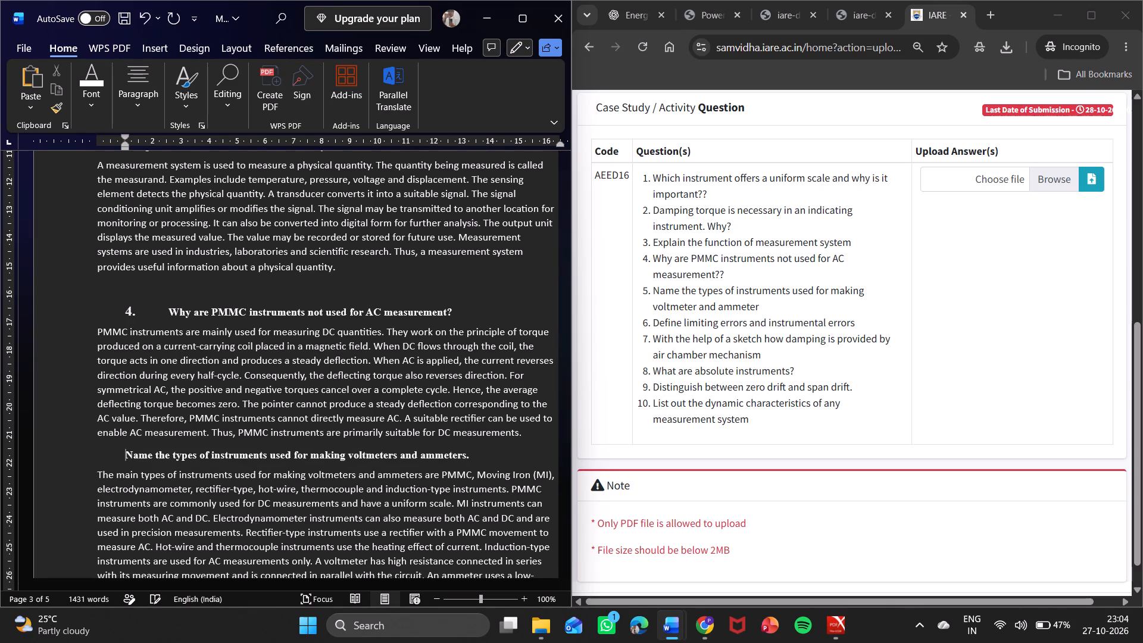
type("5.")
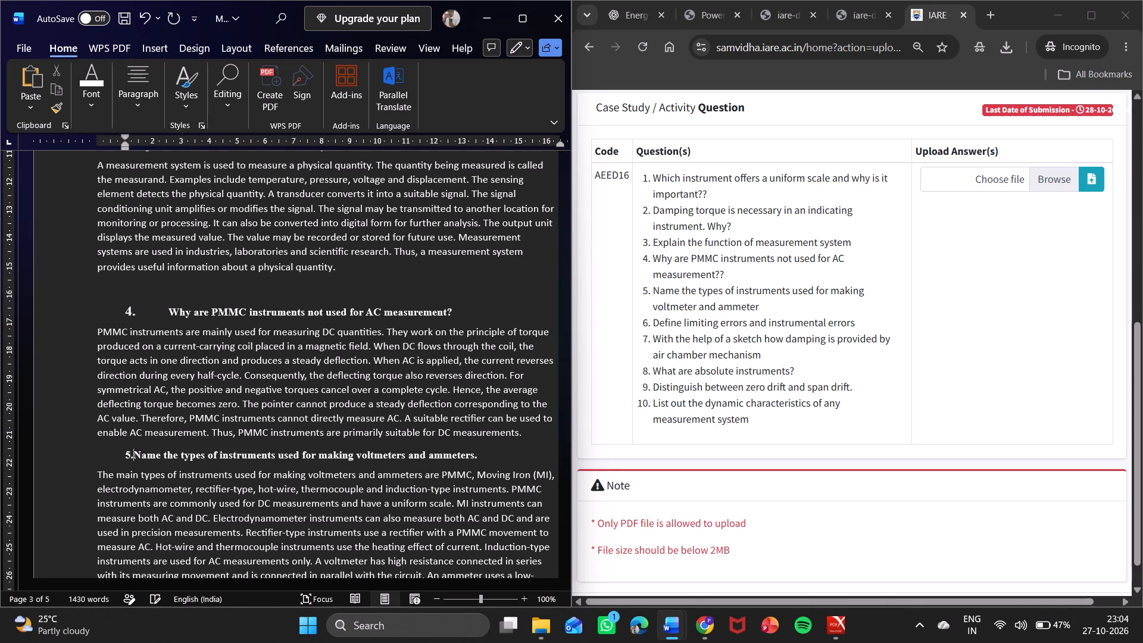
Replace the automatic number of the "Why are PMMC instruments not used for AC measurement?" heading with plain-text "4.".
scroll(144, 380, "up", 1)
left_click(150, 385)
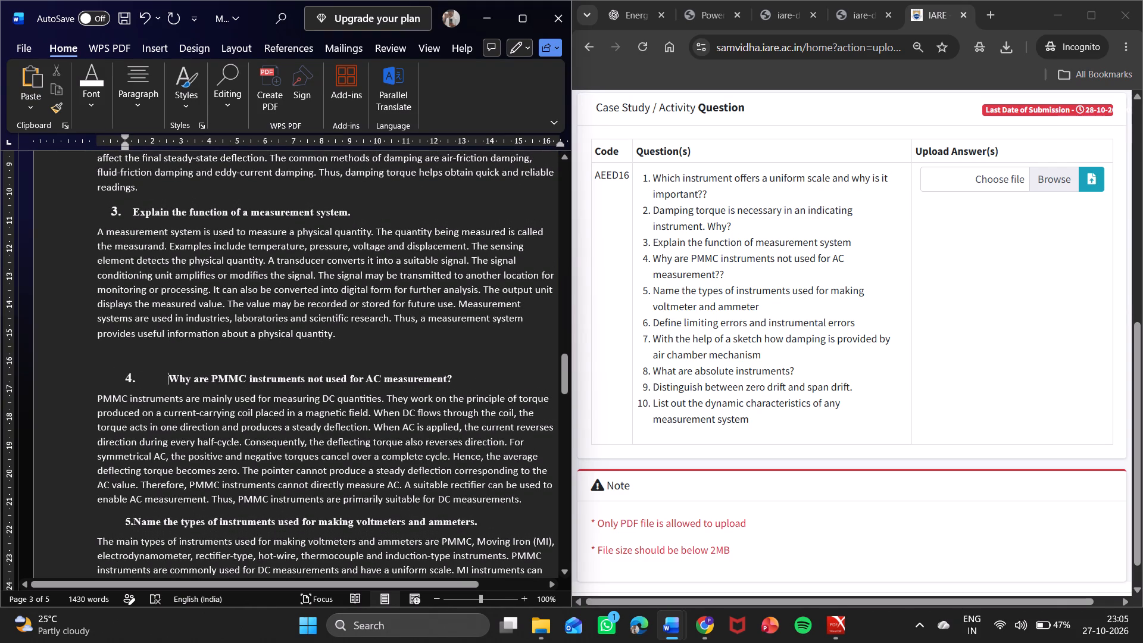
left_click_drag(140, 380, 130, 378)
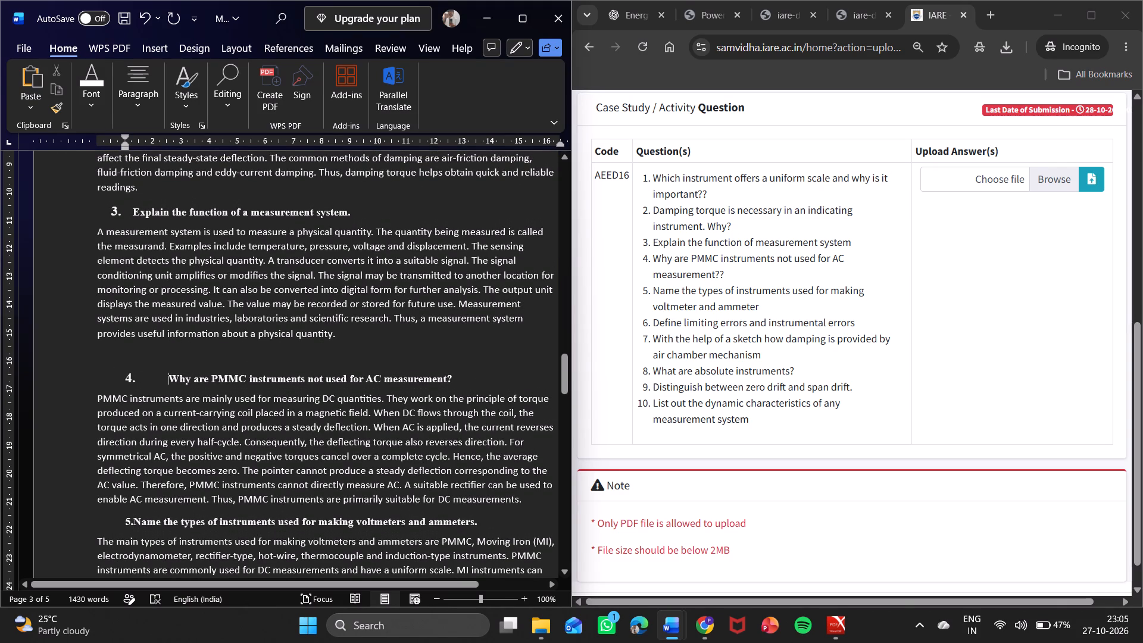
left_click(130, 378)
key("BackSpace")
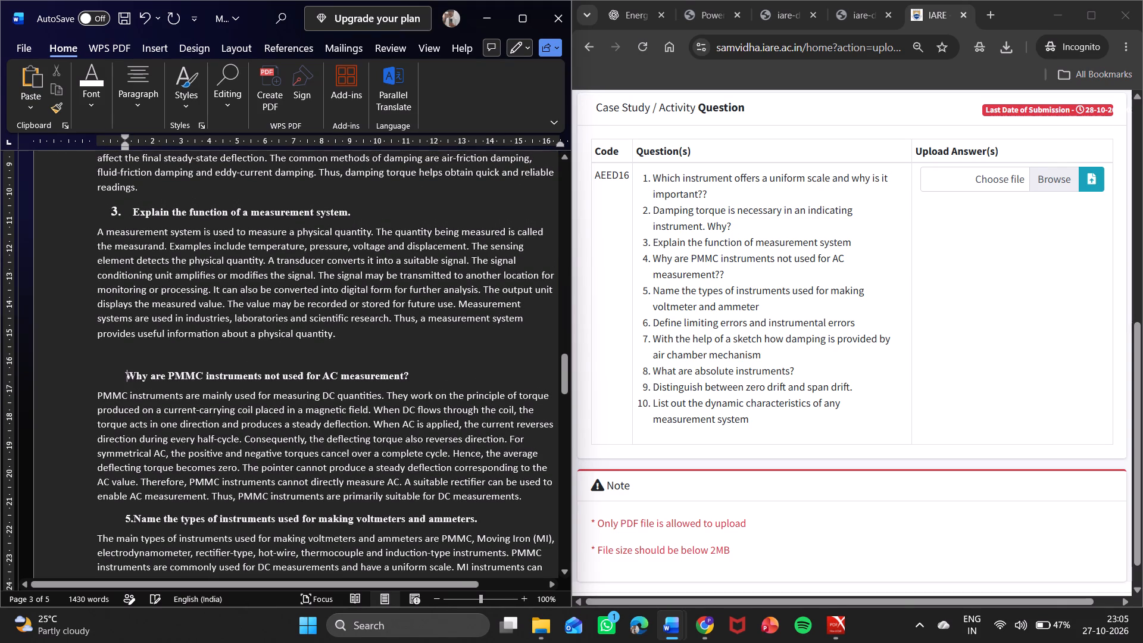
key("4")
key("period")
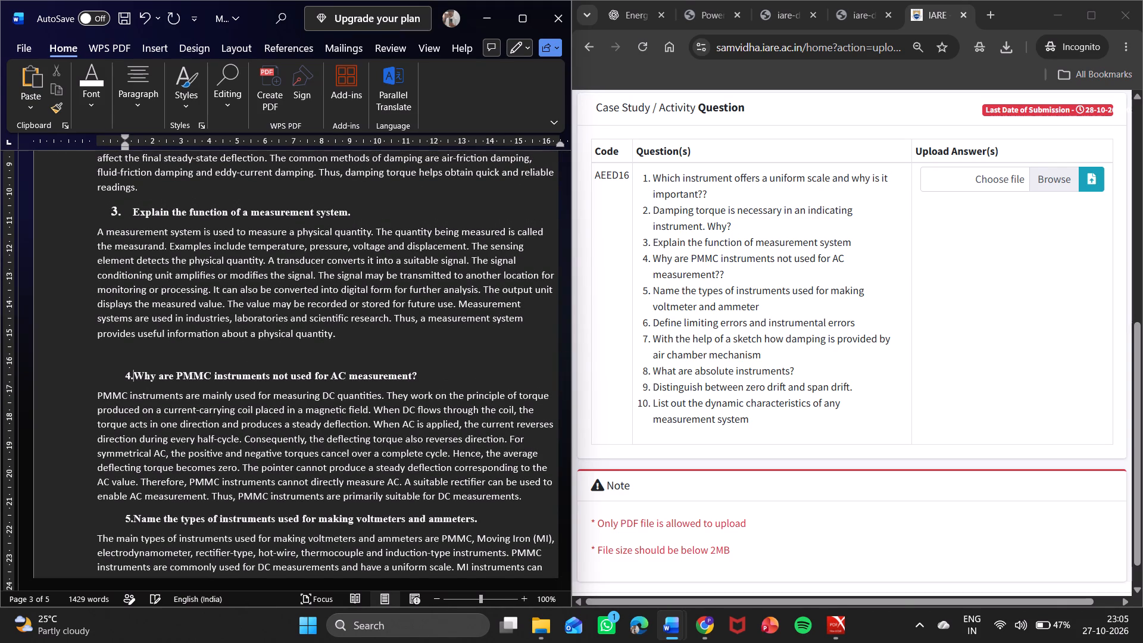
Replace the automatic number of the "Explain the function of a measurement system." heading with plain-text "3.".
scroll(133, 378, "up", 1)
double_click(119, 328)
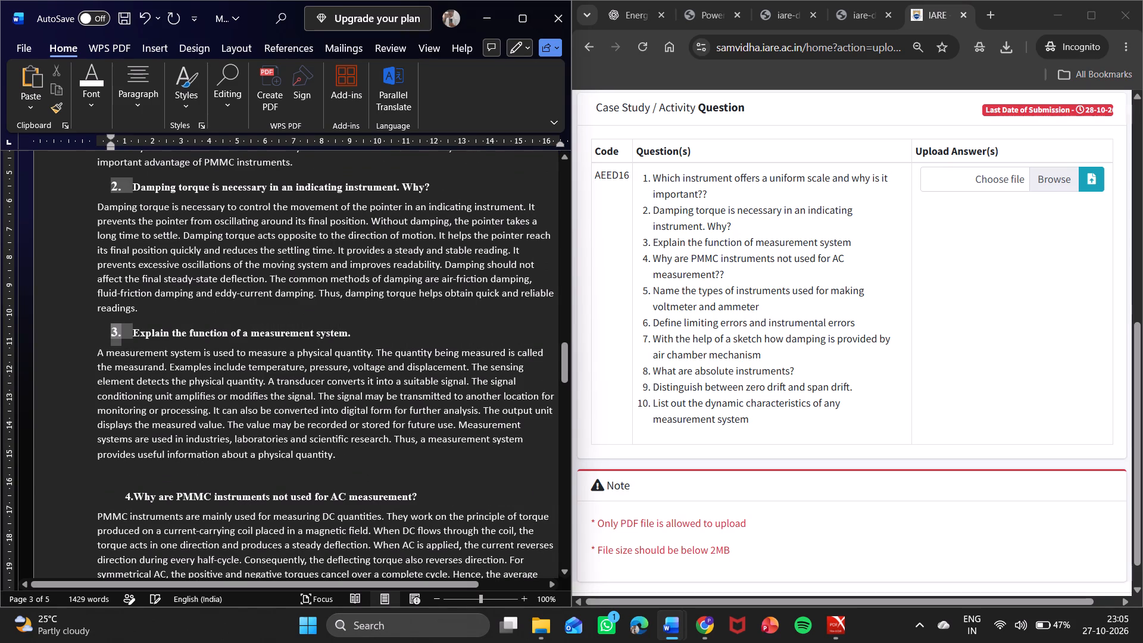
left_click(130, 333)
key("BackSpace")
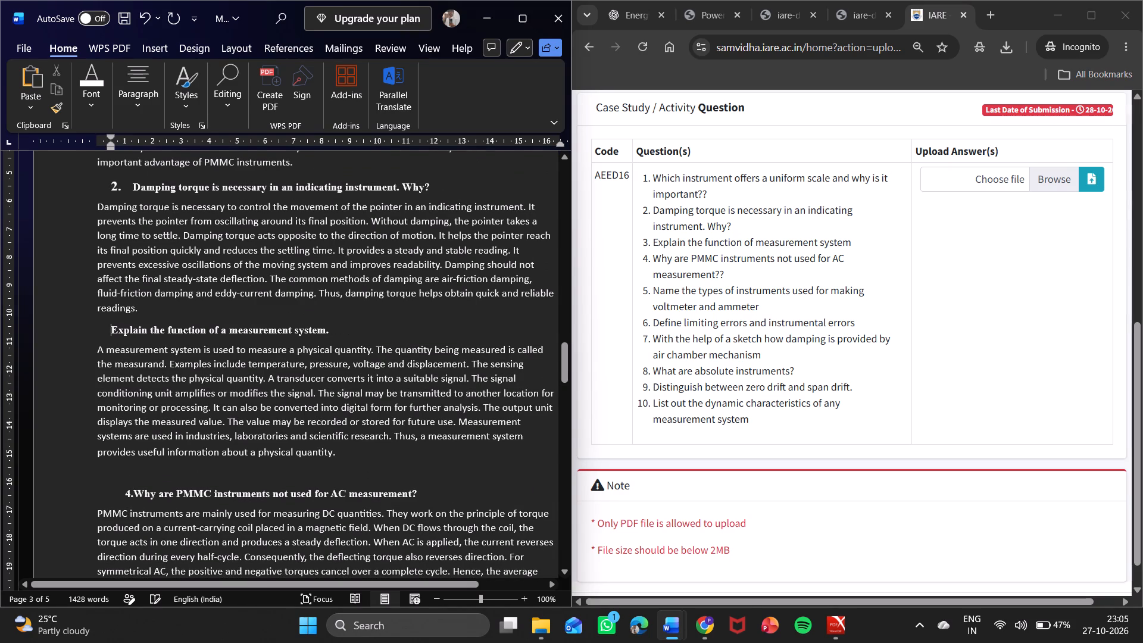
type("3.")
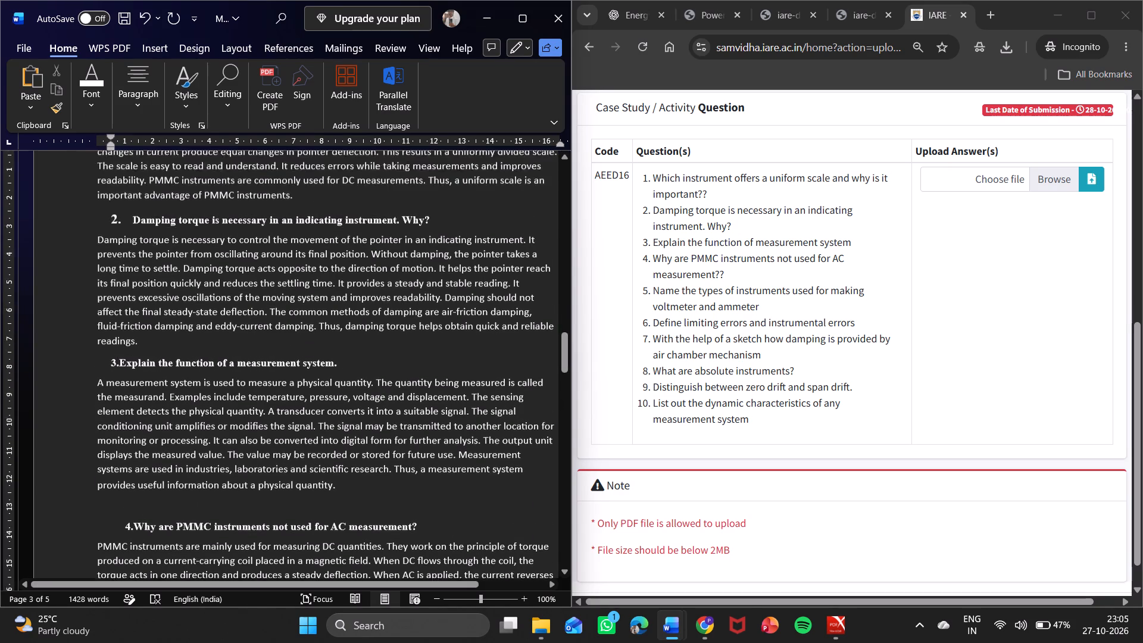
Adjust the measurement system heading so that it has two leading spaces and a single space between "3." and its wording.
scroll(130, 333, "down", 1)
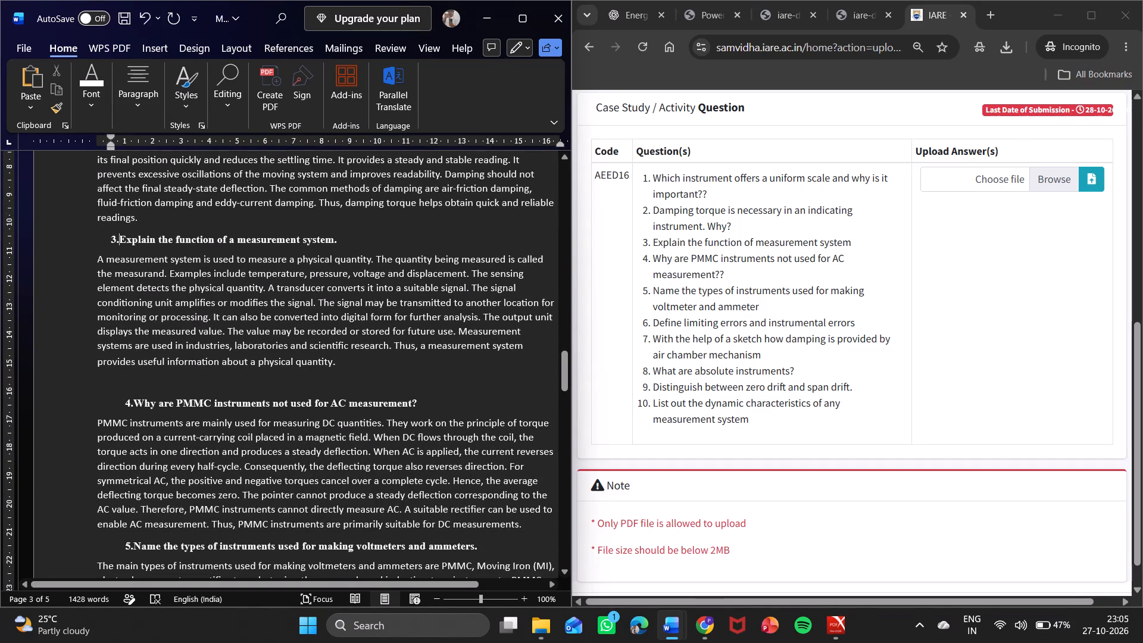
key("Left")
key("space")
key("space")
key("Delete")
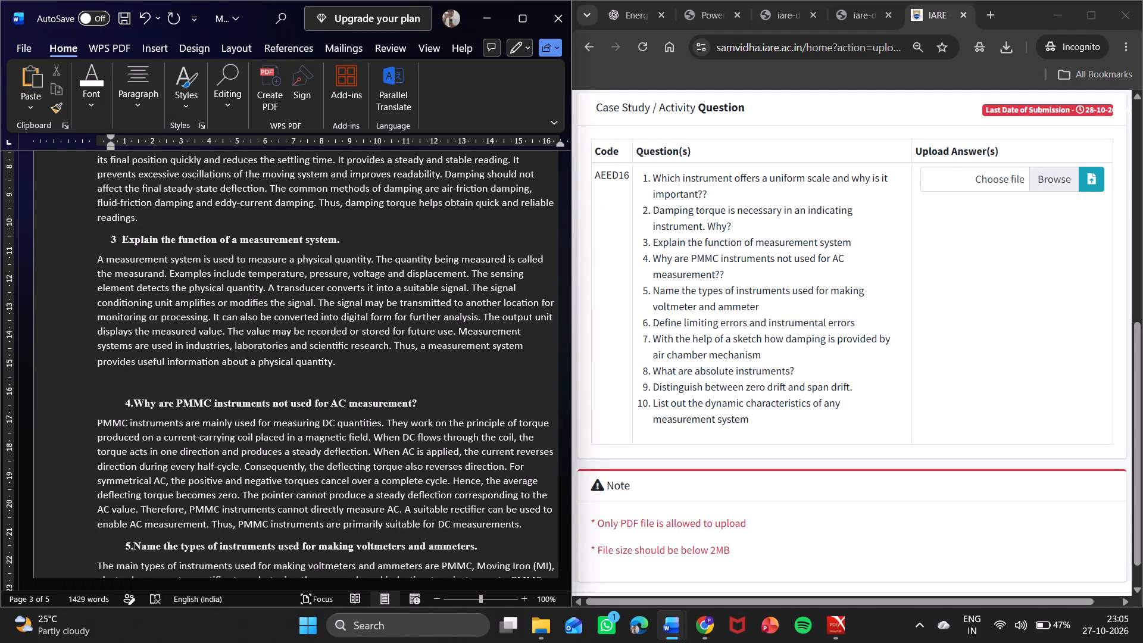
key("Home")
key("Right")
key("Right")
key("BackSpace")
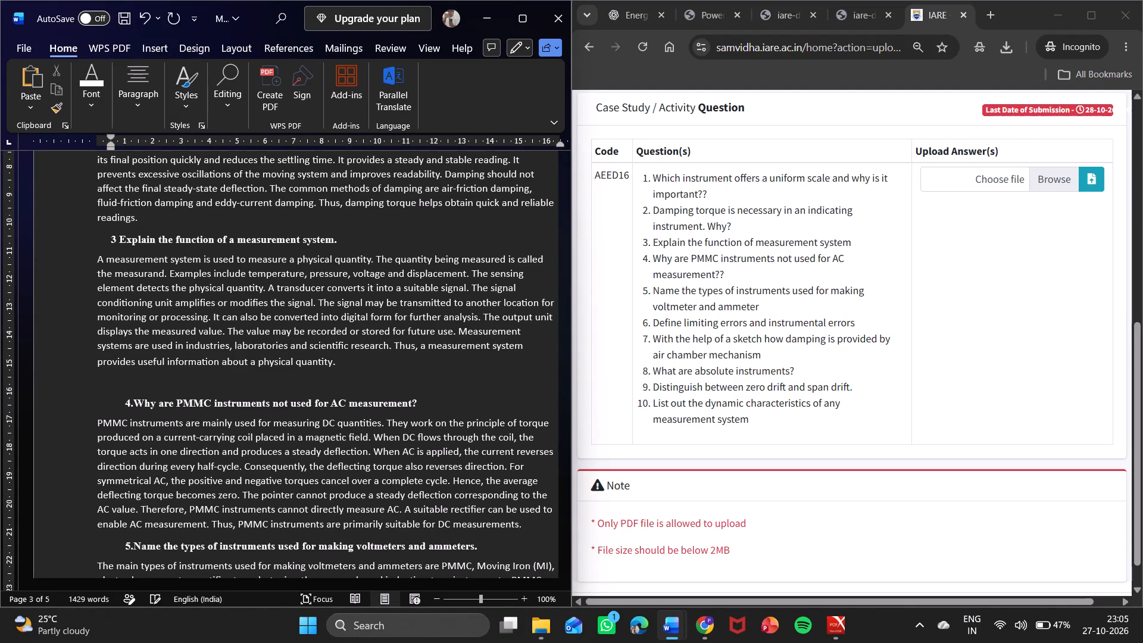
key("period")
key("Left")
key("Left")
key("space")
key("space")
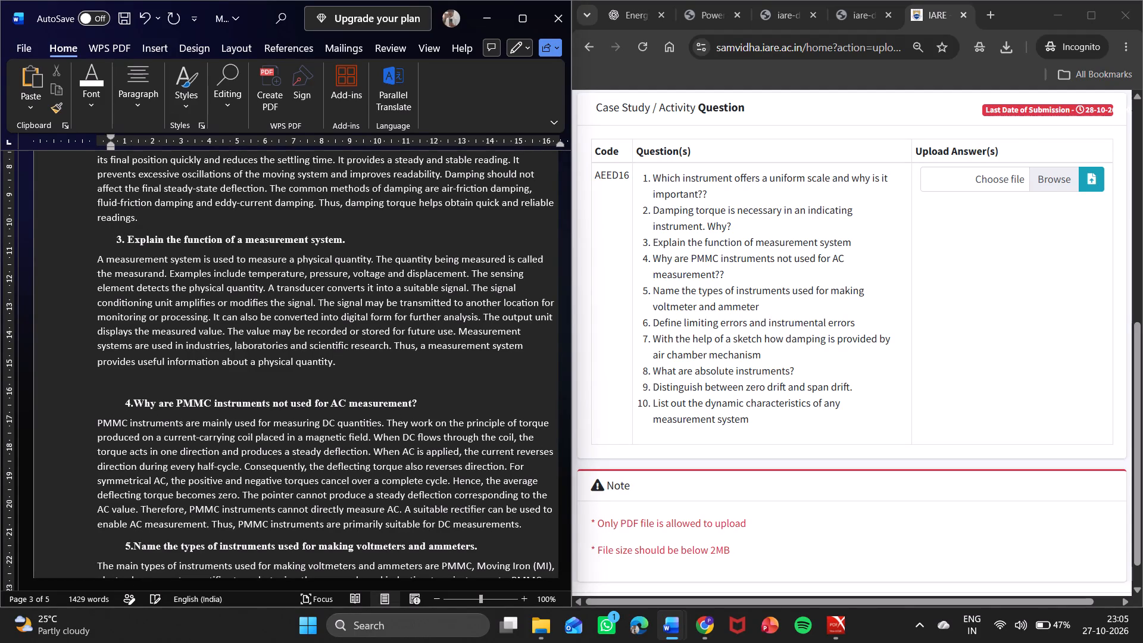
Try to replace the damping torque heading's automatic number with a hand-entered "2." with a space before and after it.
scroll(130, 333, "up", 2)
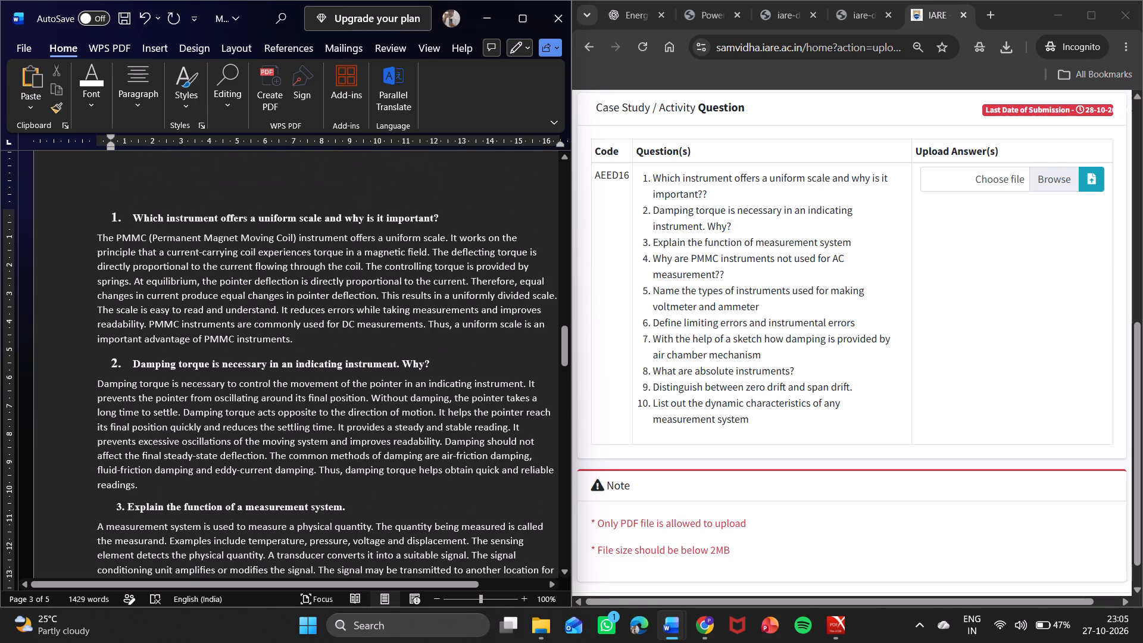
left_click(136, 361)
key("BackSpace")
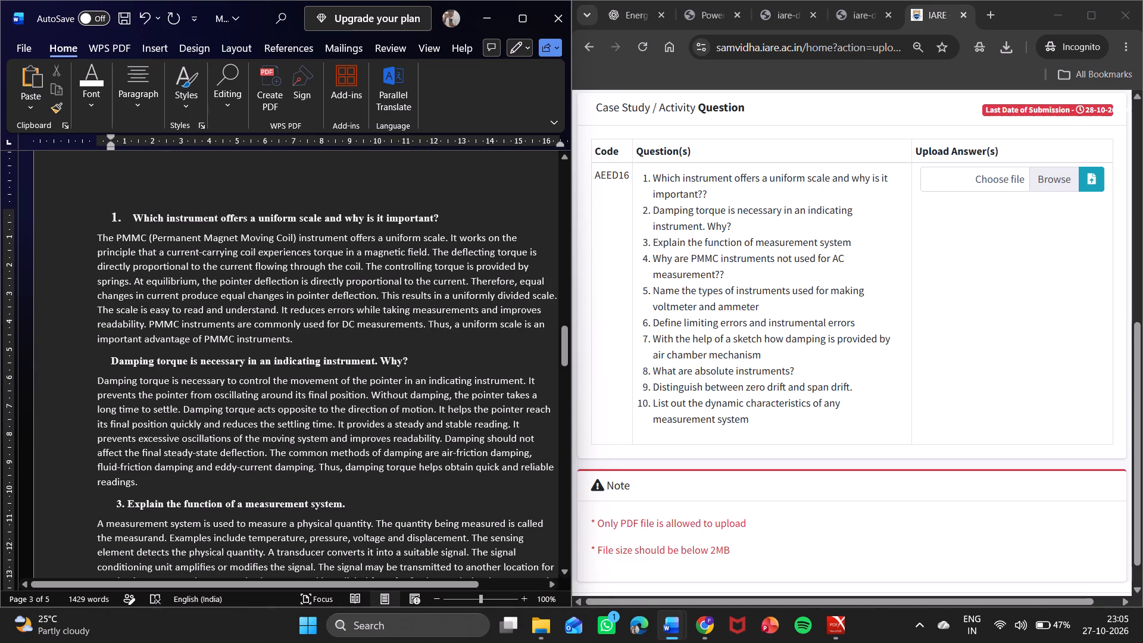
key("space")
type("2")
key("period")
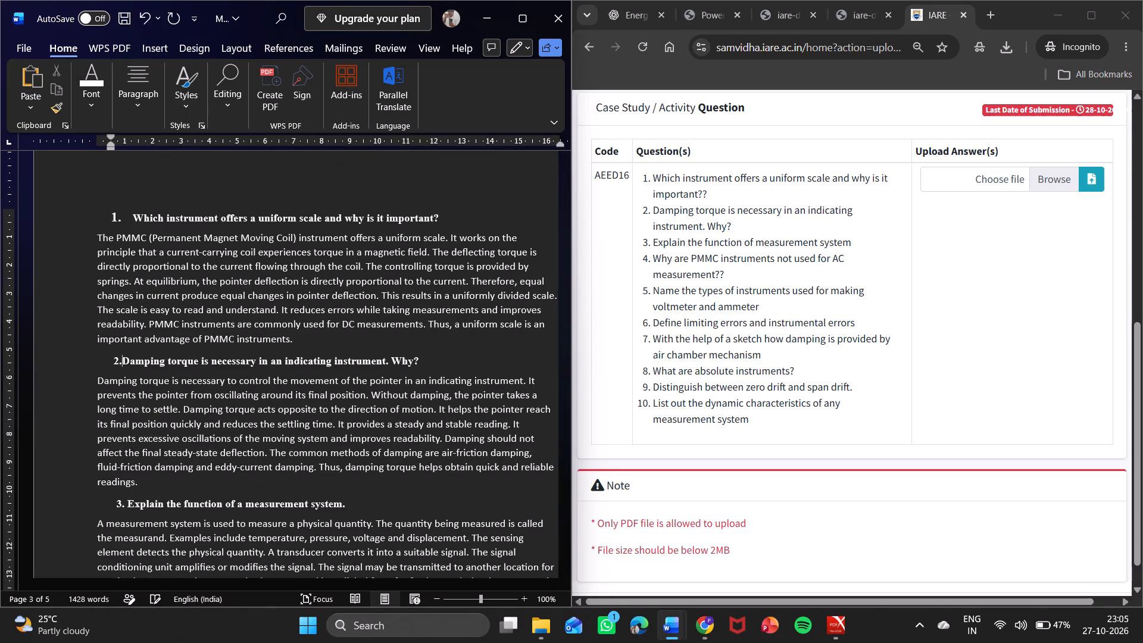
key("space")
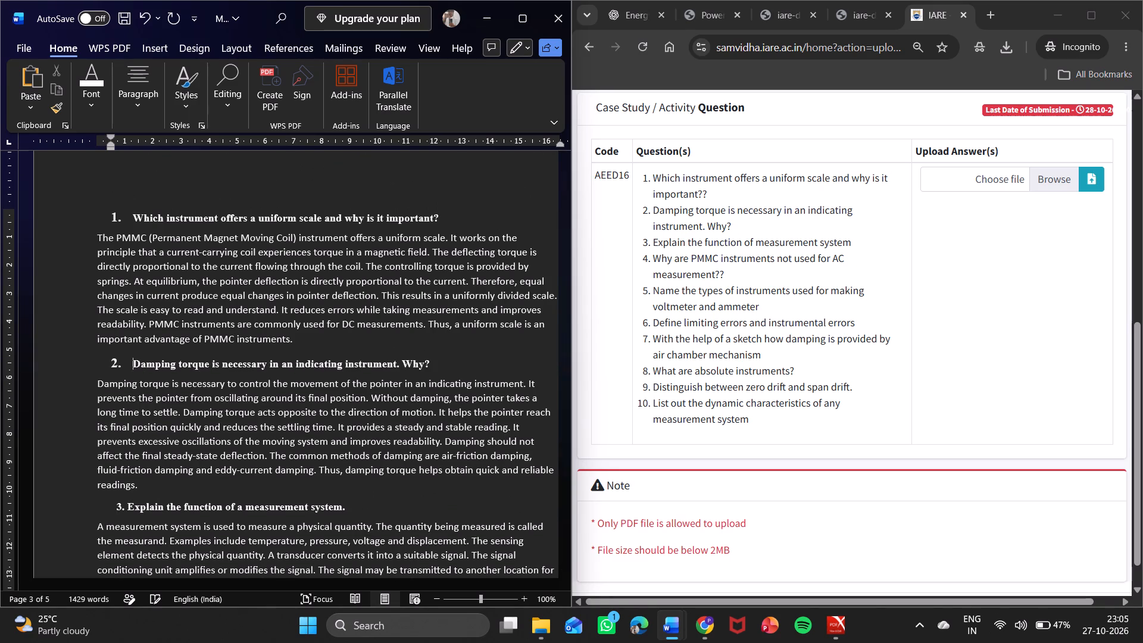
Review the cover page and question headings 1 to 5, checking their numbering and page layout.
scroll(136, 361, "up", 3)
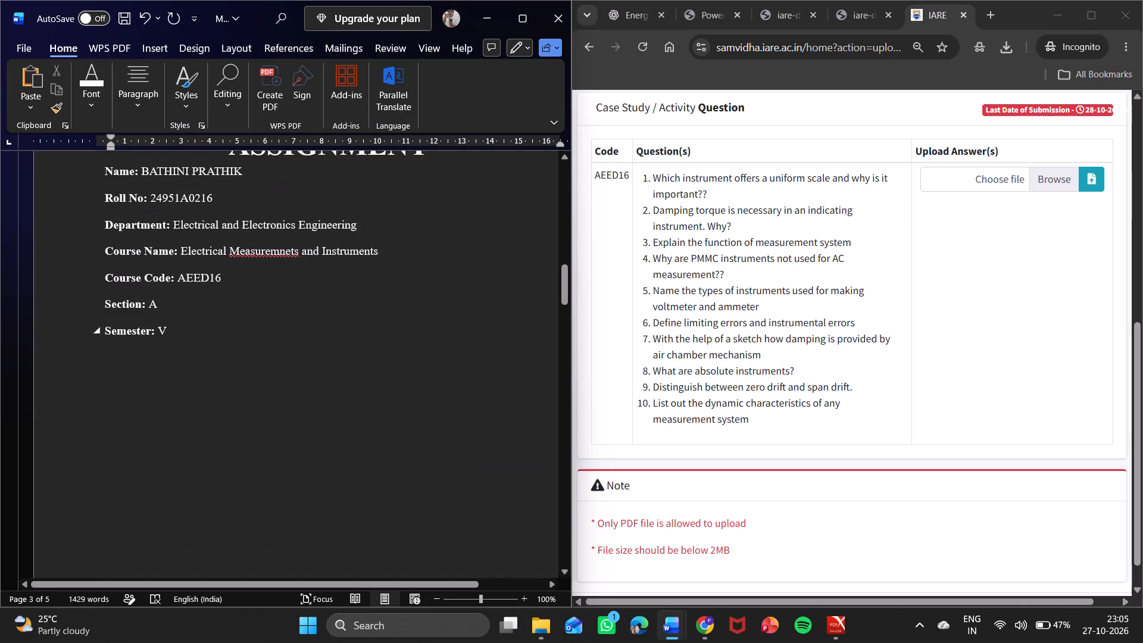
scroll(136, 361, "up", 1)
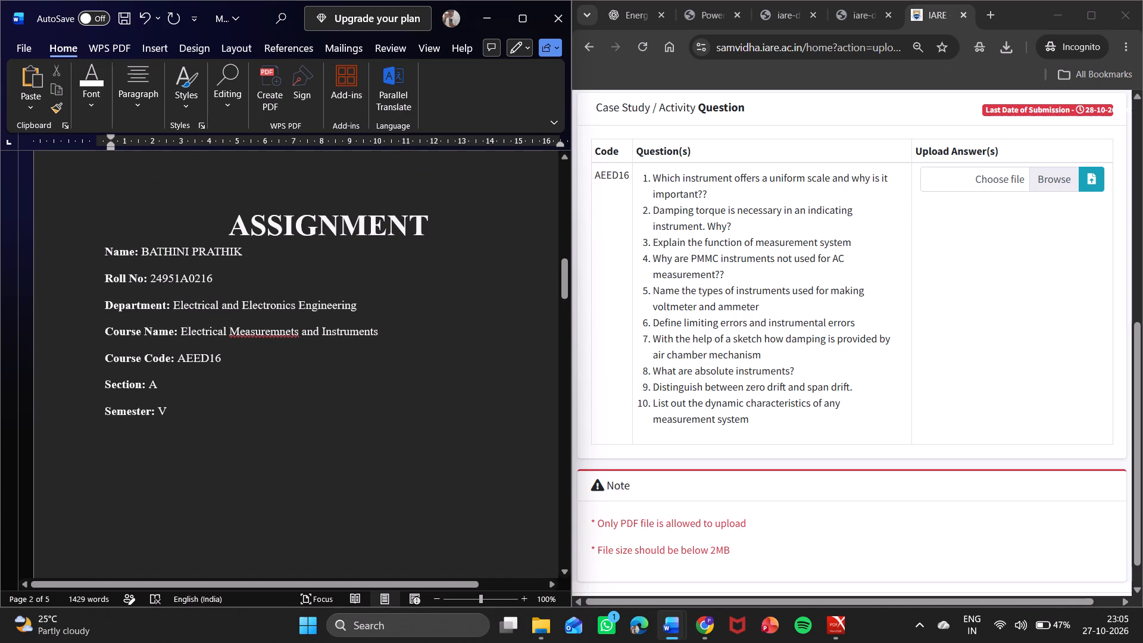
scroll(164, 307, "down", 1)
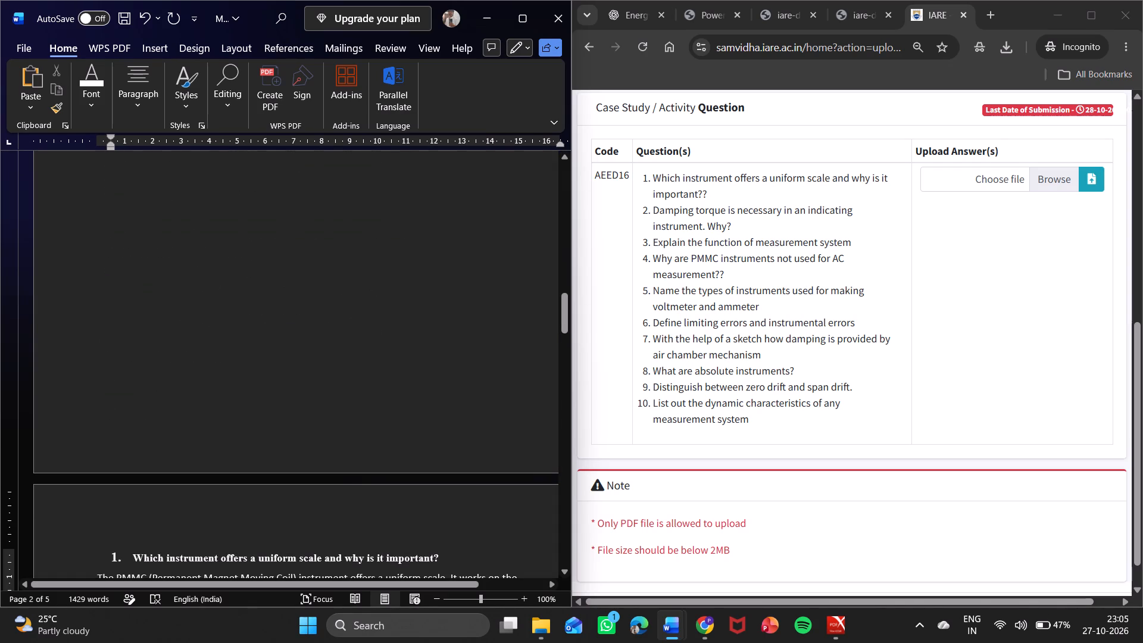
scroll(329, 374, "up", 2)
scroll(329, 374, "down", 1)
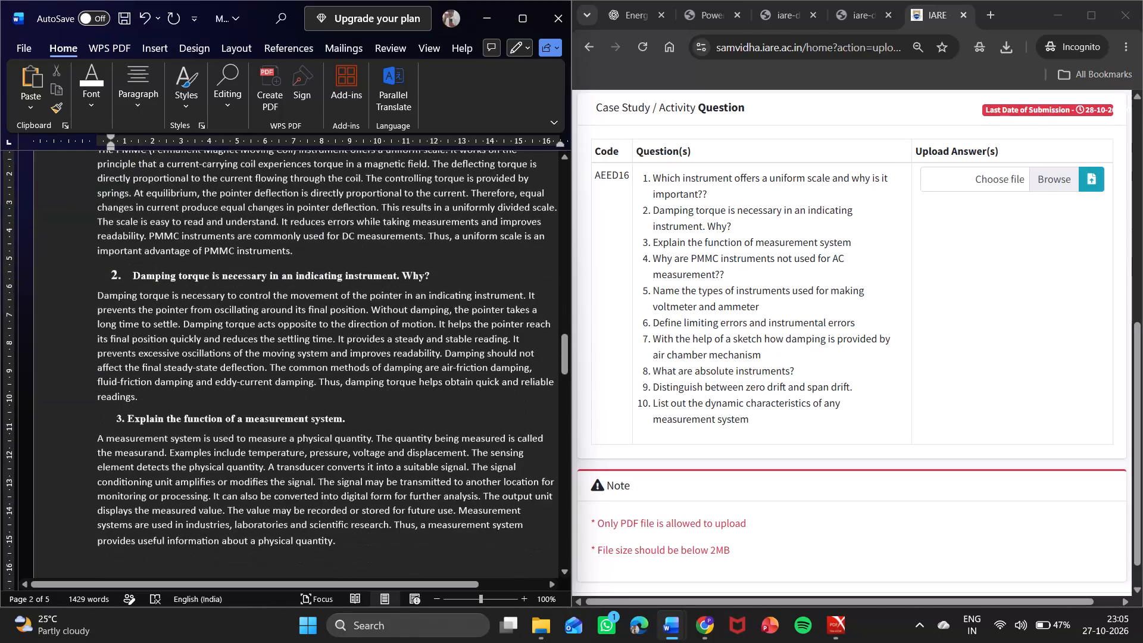
scroll(329, 374, "down", 1)
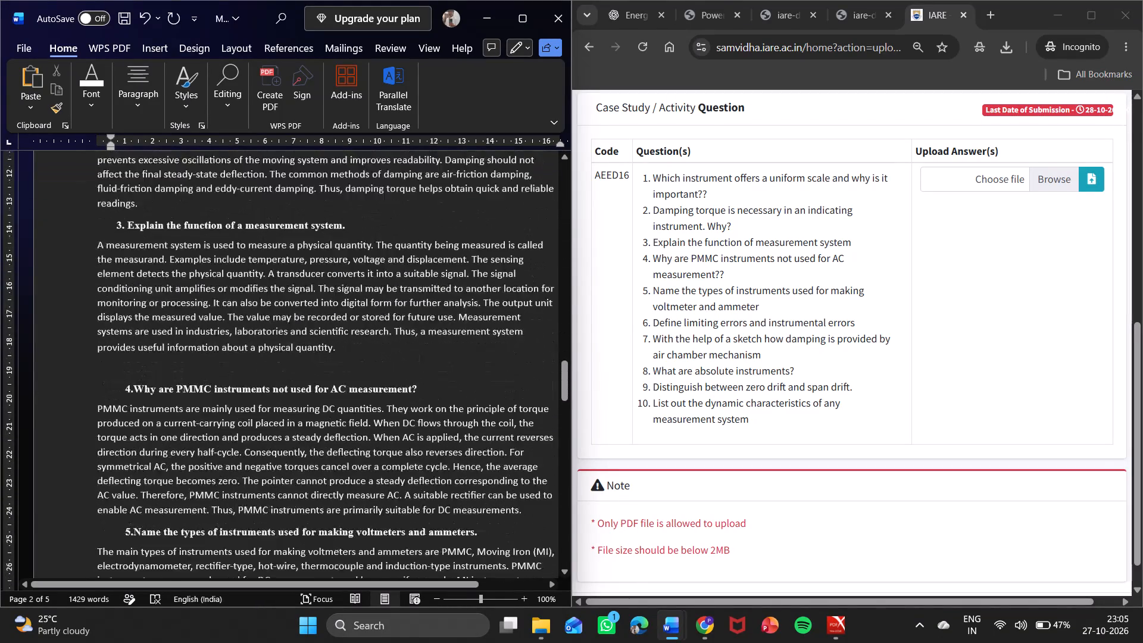
scroll(329, 374, "down", 1)
scroll(138, 304, "up", 1)
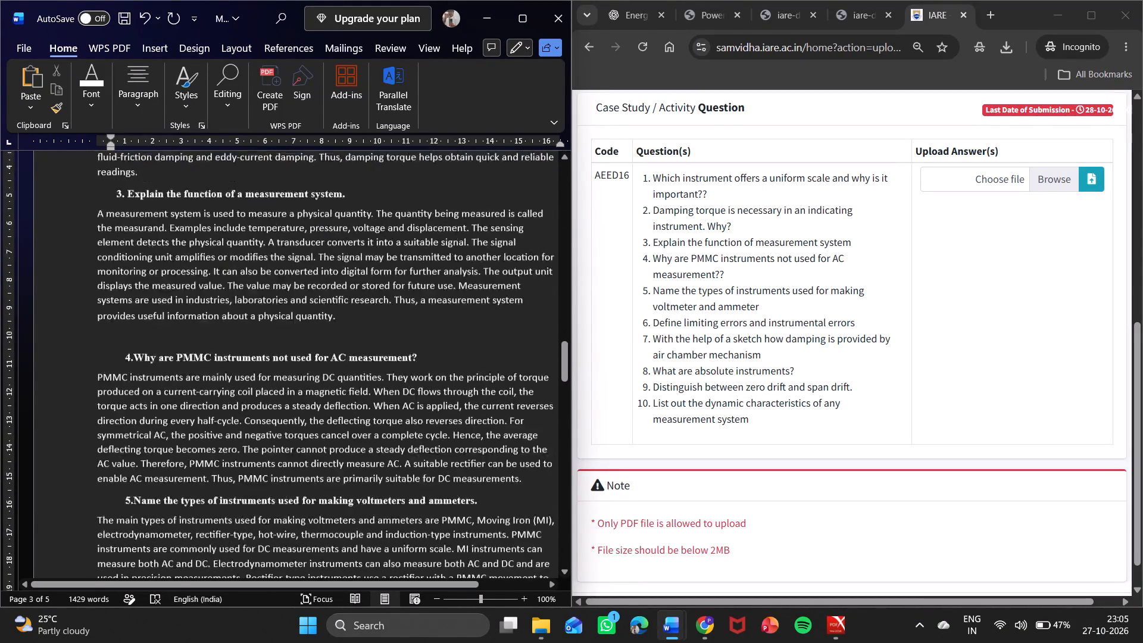
scroll(138, 304, "up", 3)
scroll(138, 304, "down", 1)
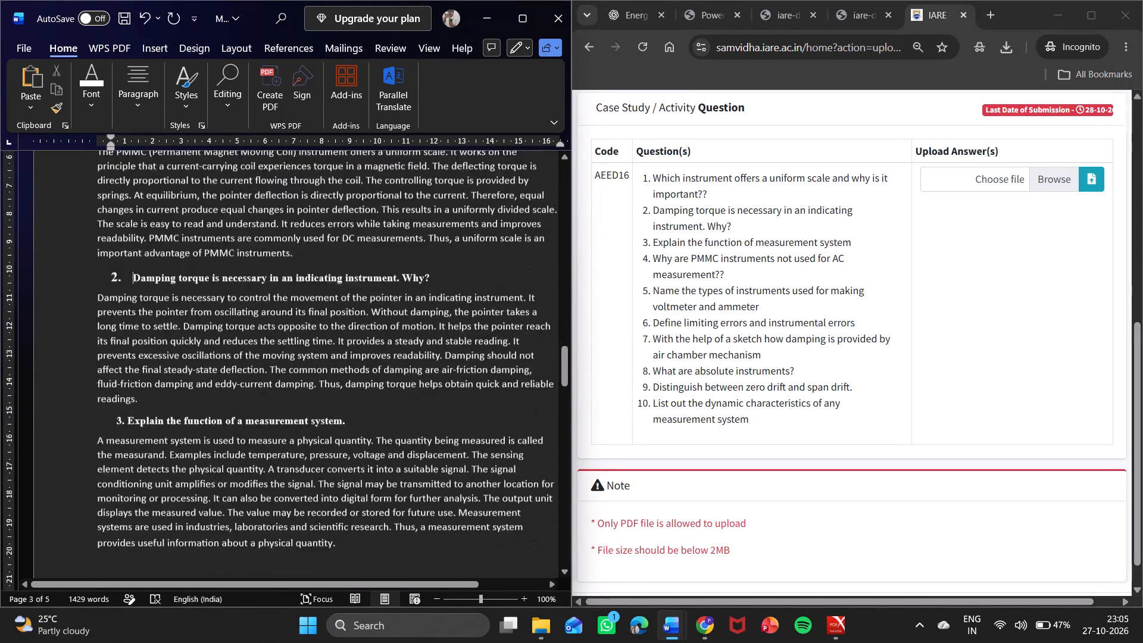
scroll(138, 304, "down", 2)
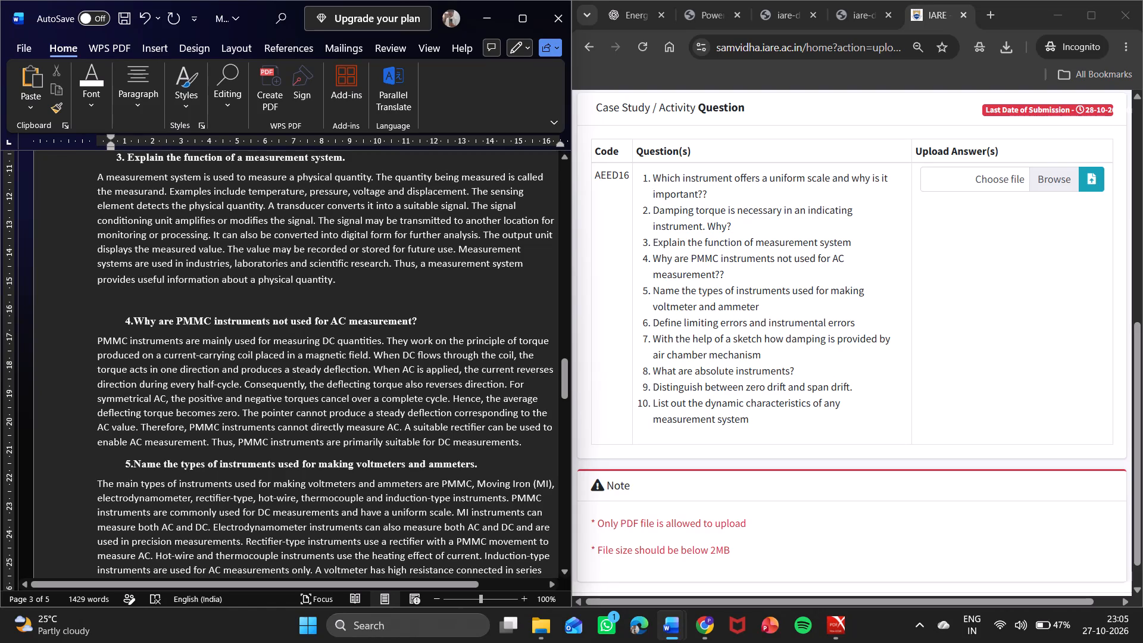
Insert twelve line breaks before the "5.Name the types of instruments used for making voltmeters and ammeters." heading to push it down.
left_click(124, 466)
key("Return")
key("Return")
key("Return")
key("Return")
key("Return")
key("Return")
key("Return")
key("Return")
key("Return")
key("Return")
key("Return")
key("Return")
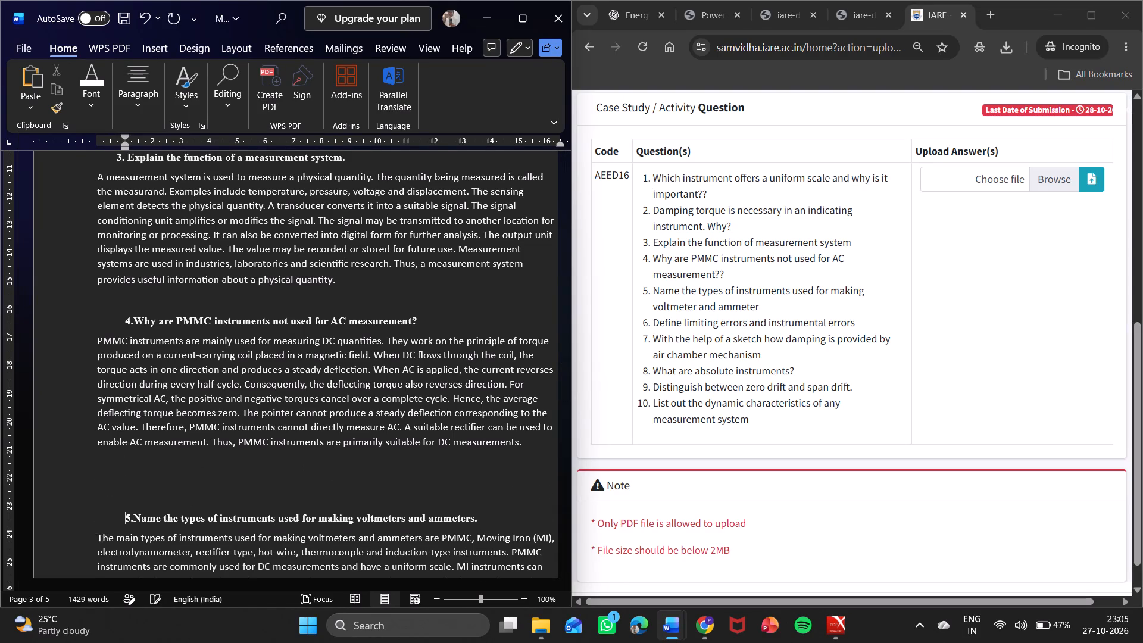
Insert one more line break before the "5.Name the types of instruments used for making voltmeters and ammeters." heading.
key("Return")
Set the font size of the question 1 answer paragraph about the PMMC instrument's uniform scale to 14.
scroll(124, 466, "up", 2)
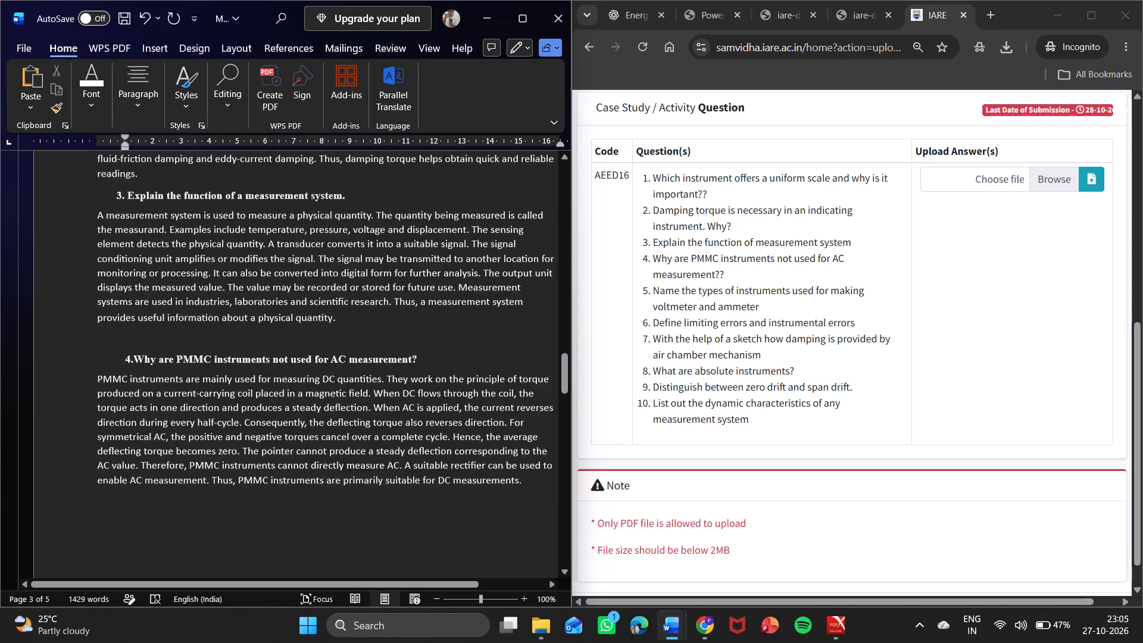
scroll(124, 466, "up", 2)
scroll(124, 466, "down", 1)
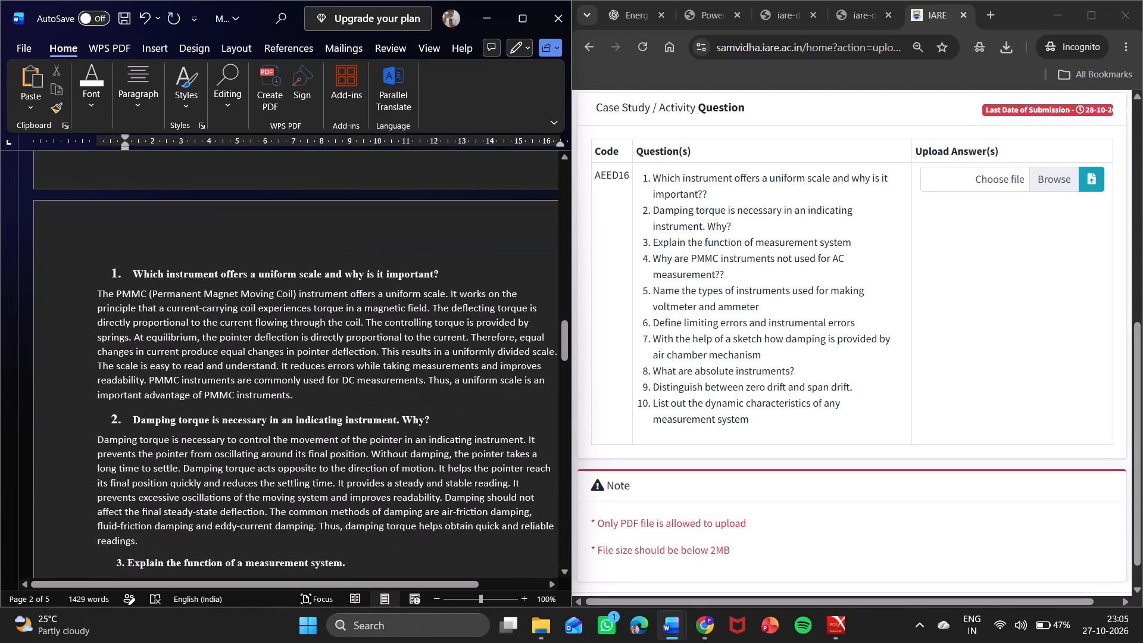
left_click_drag(301, 395, 98, 290)
left_click(214, 242)
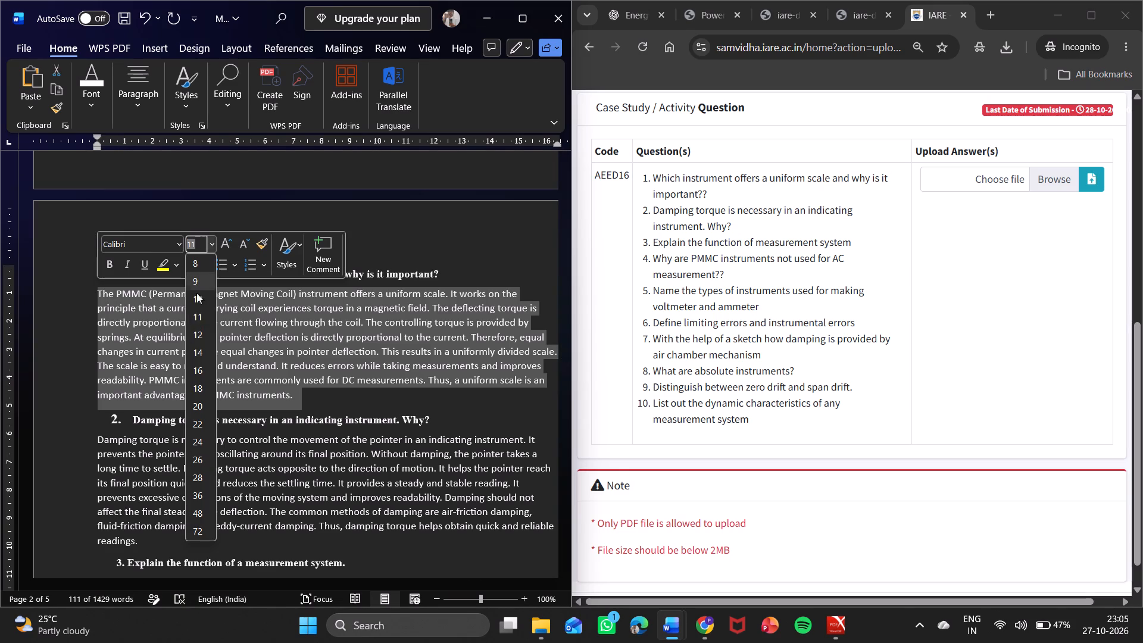
left_click(195, 357)
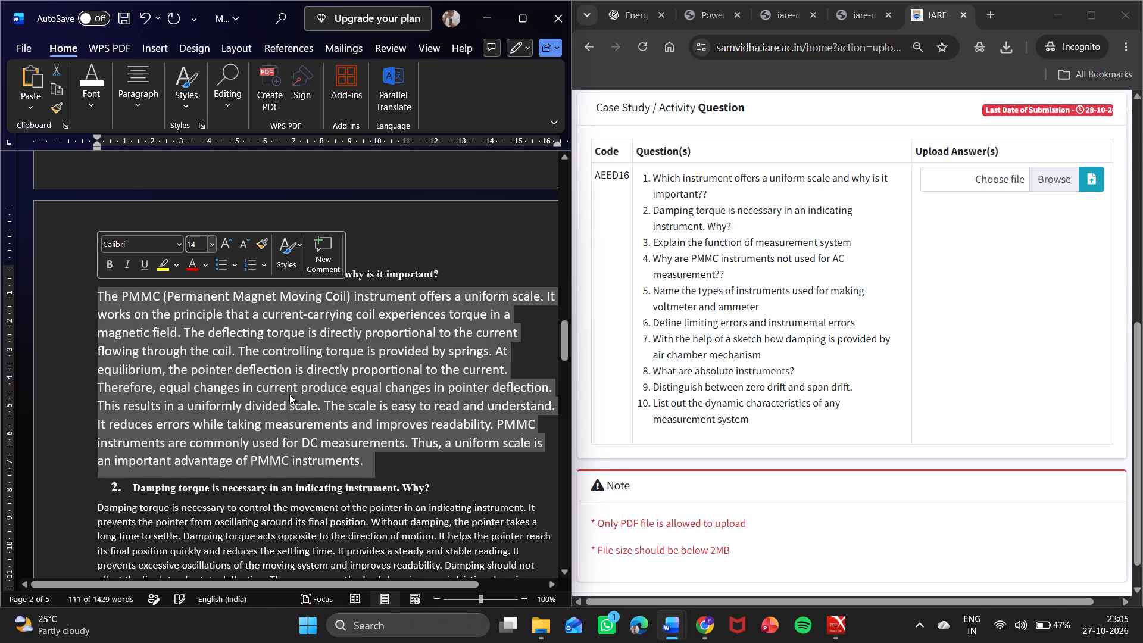
left_click(408, 461)
Set the font size of the heading "Which instrument offers a uniform scale and why is it important?" to 14.
scroll(408, 461, "down", 1)
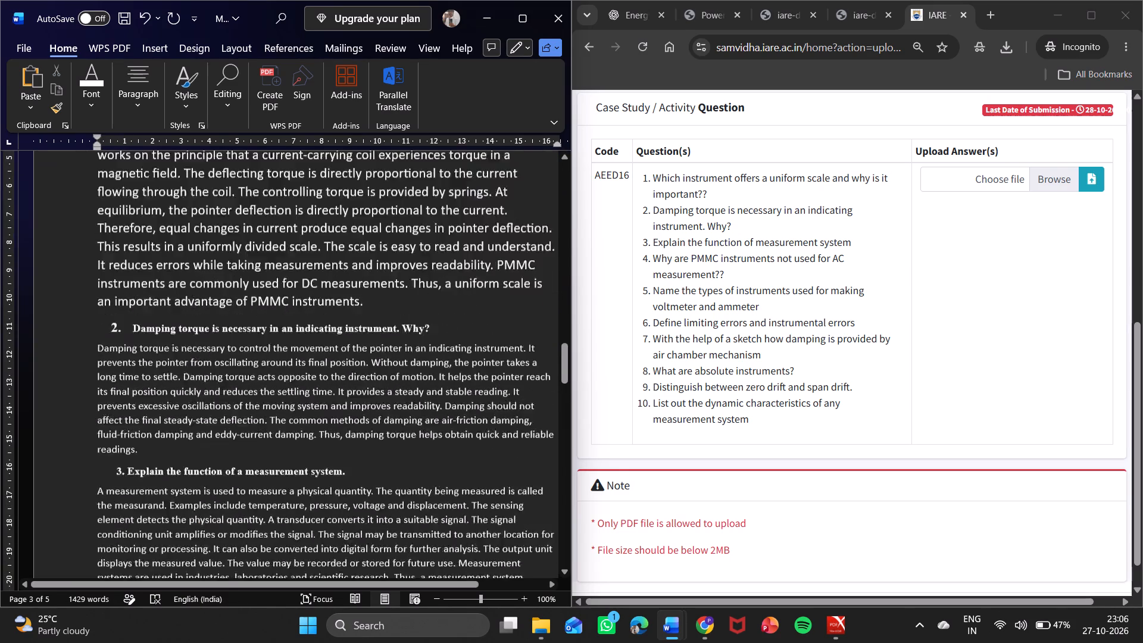
scroll(408, 461, "down", 1)
scroll(408, 461, "up", 1)
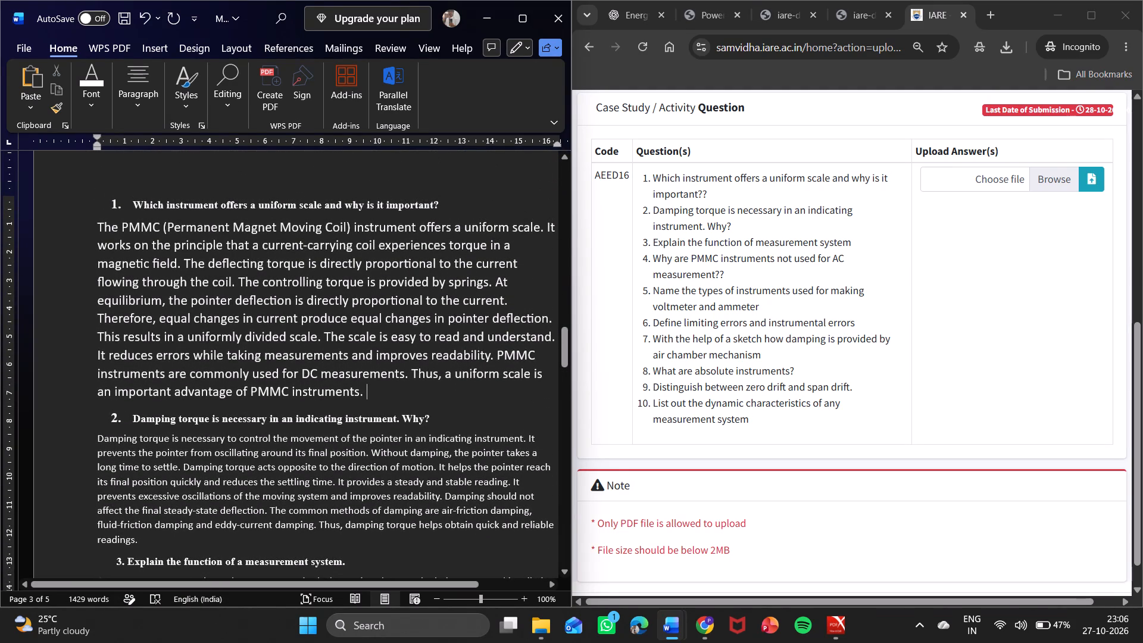
left_click_drag(454, 205, 189, 192)
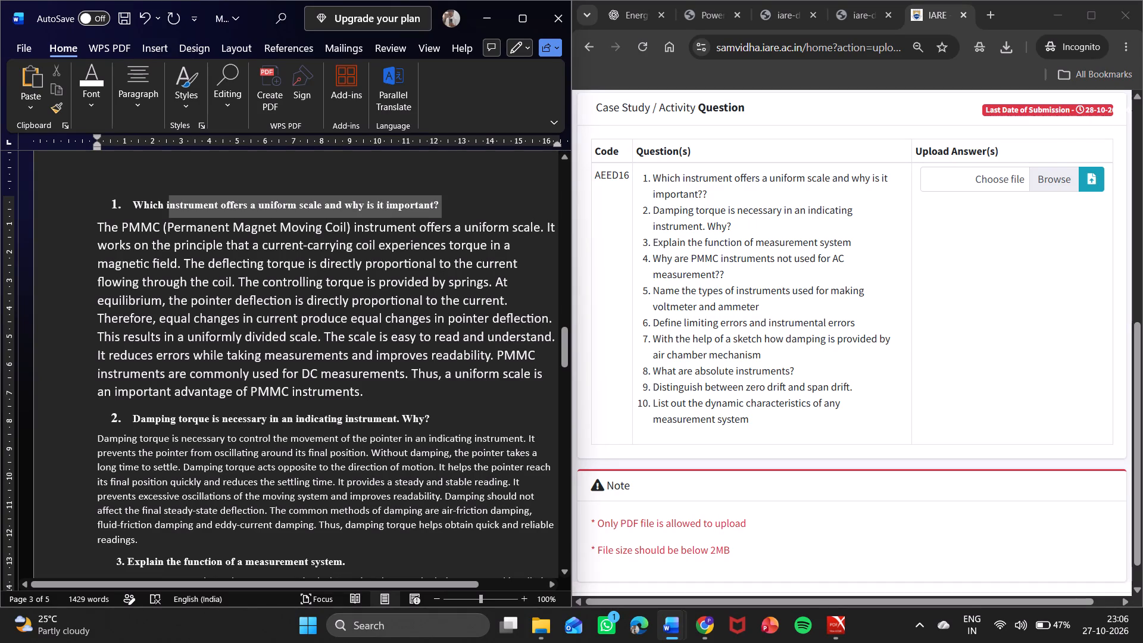
left_click_drag(189, 192, 146, 192)
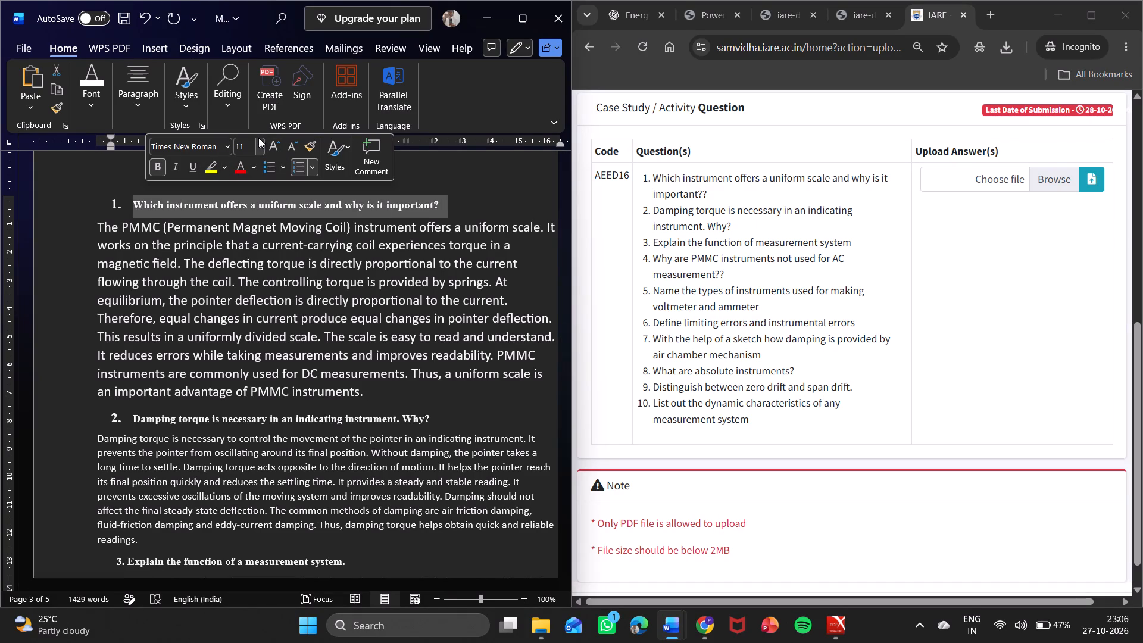
left_click(258, 138)
left_click(246, 255)
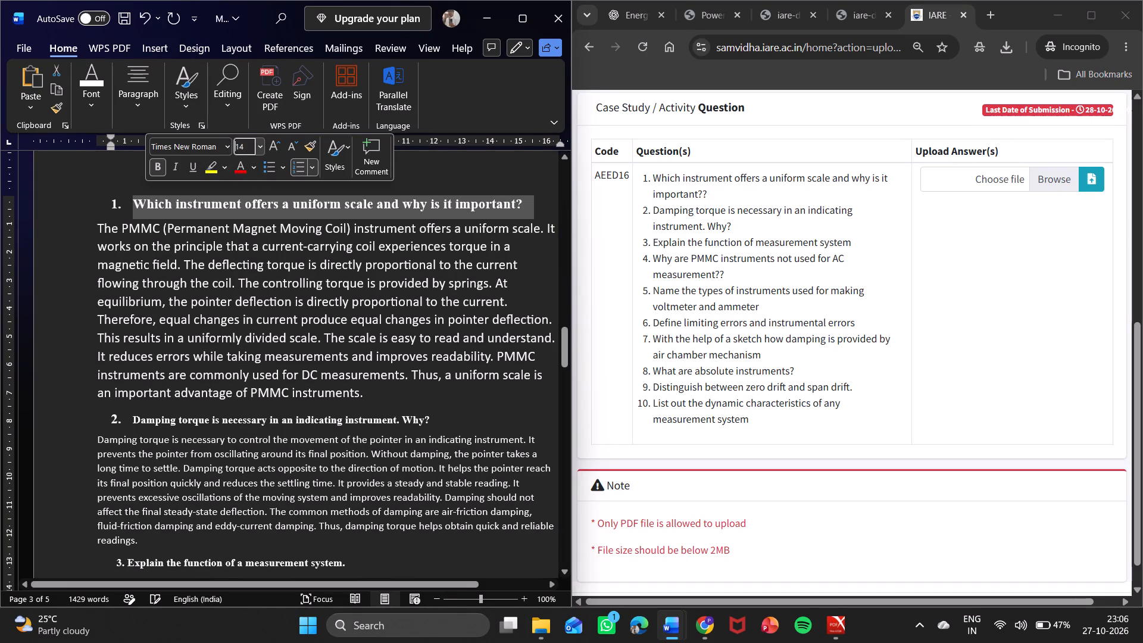
left_click(342, 419)
Set the font size of the question 2 answer paragraph about damping torque to 14.
scroll(342, 419, "down", 1)
scroll(342, 419, "up", 1)
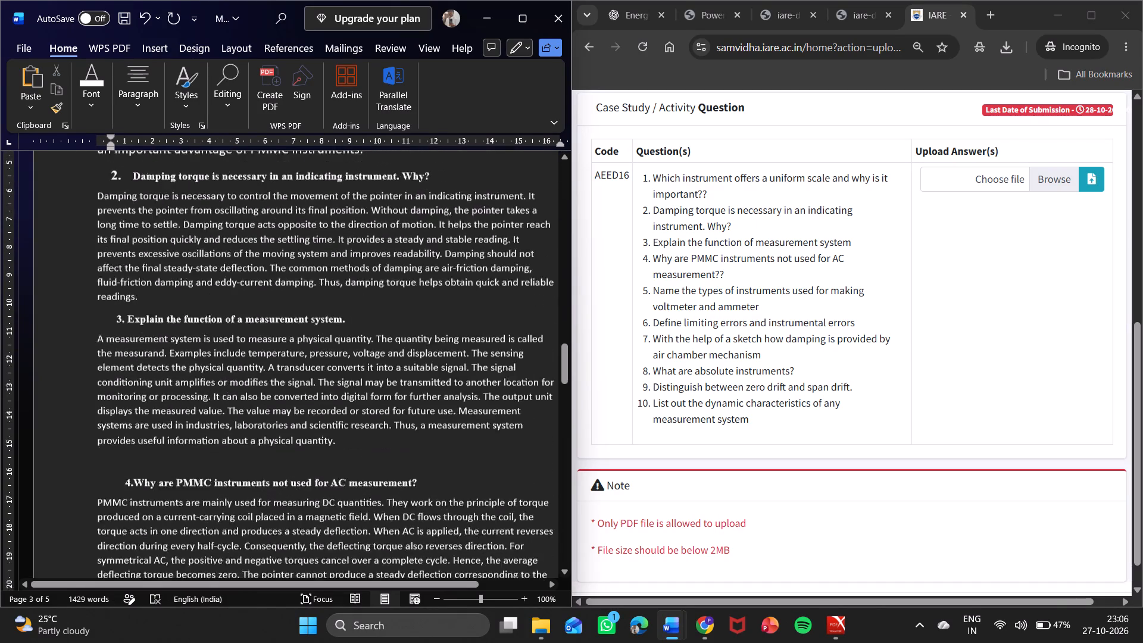
scroll(342, 419, "up", 1)
left_click_drag(154, 383, 86, 293)
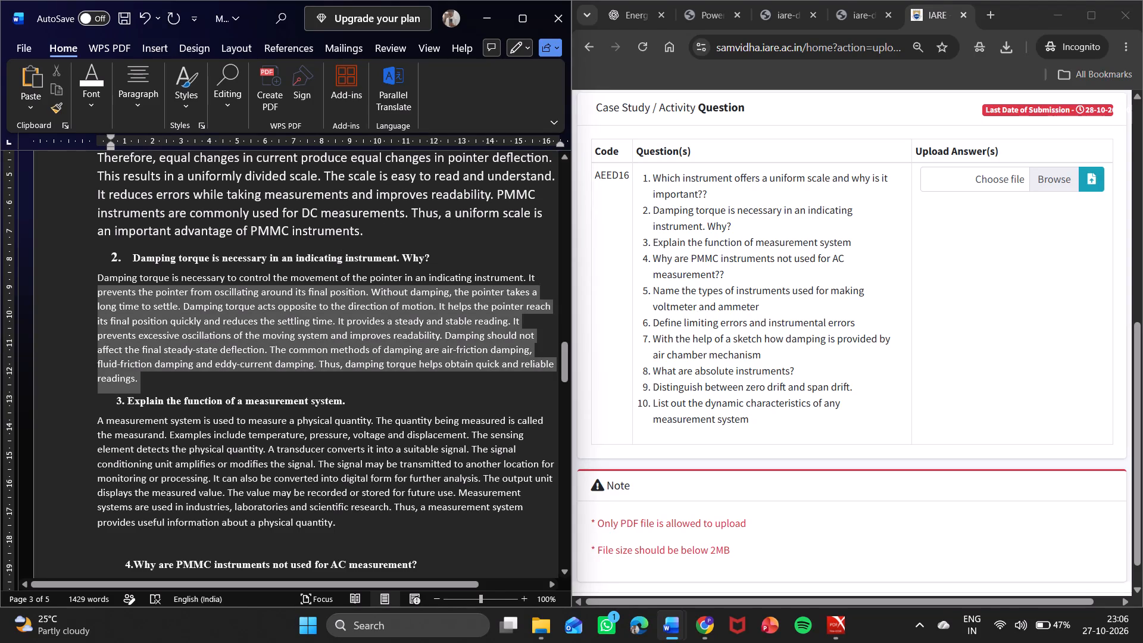
left_click_drag(86, 293, 93, 280)
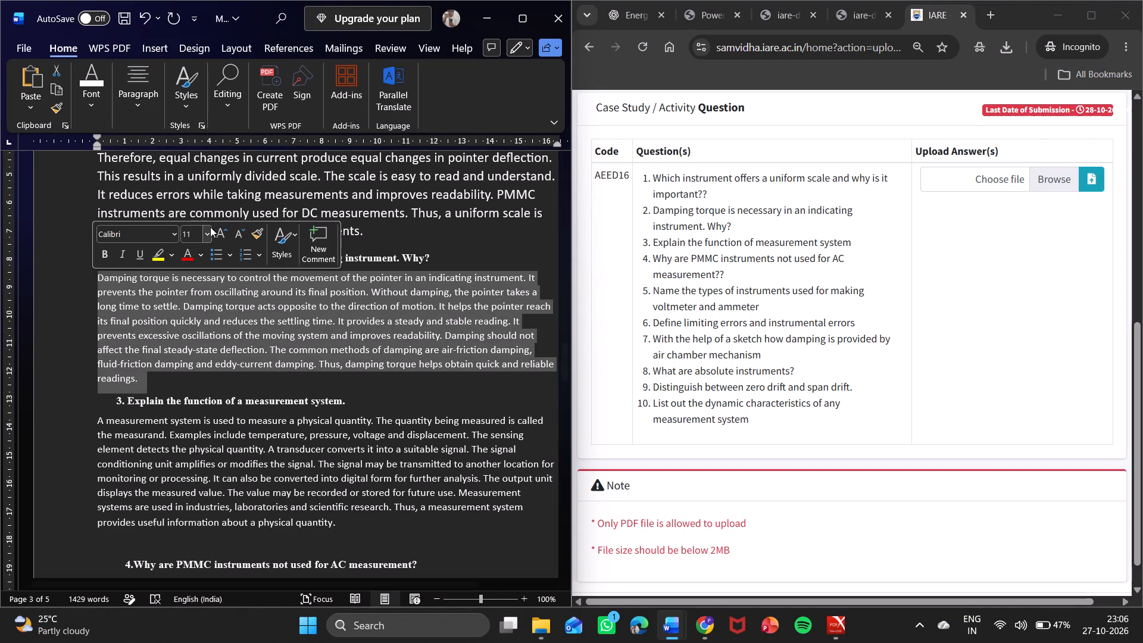
left_click(207, 229)
left_click(199, 339)
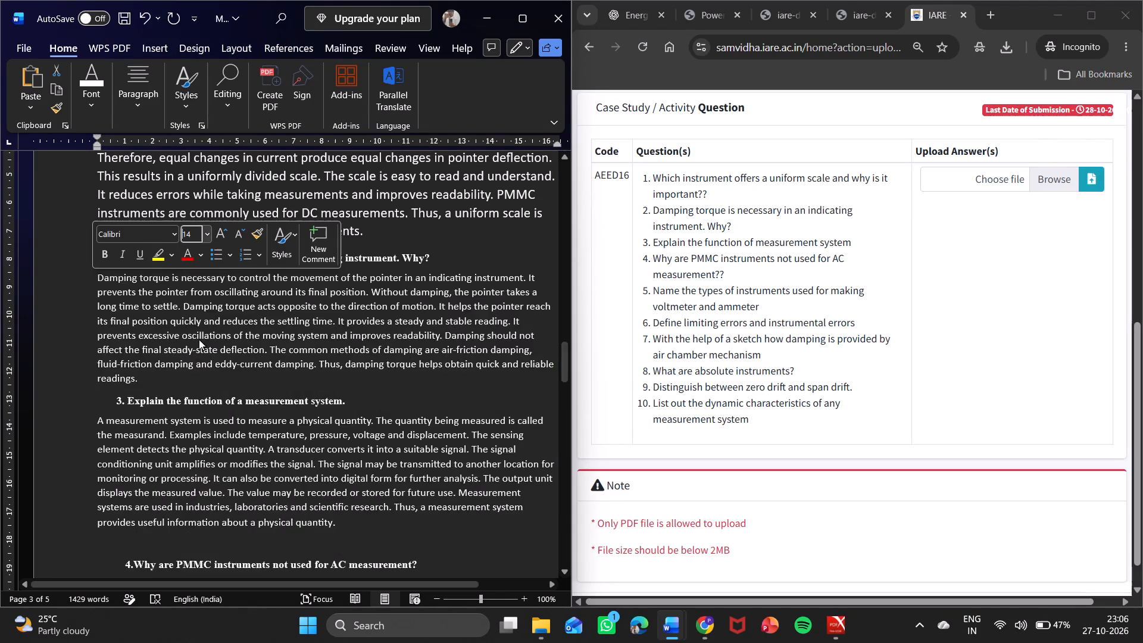
left_click(463, 260)
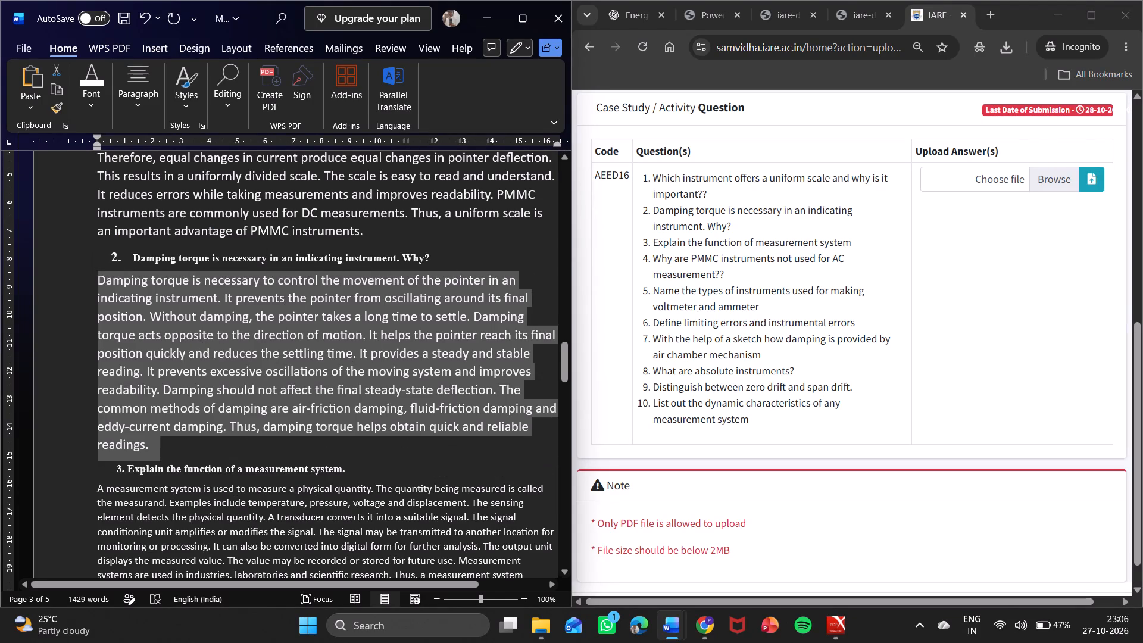
Set the font size of the heading "Damping torque is necessary in an indicating instrument. Why?" to 14.
left_click_drag(435, 257, 158, 258)
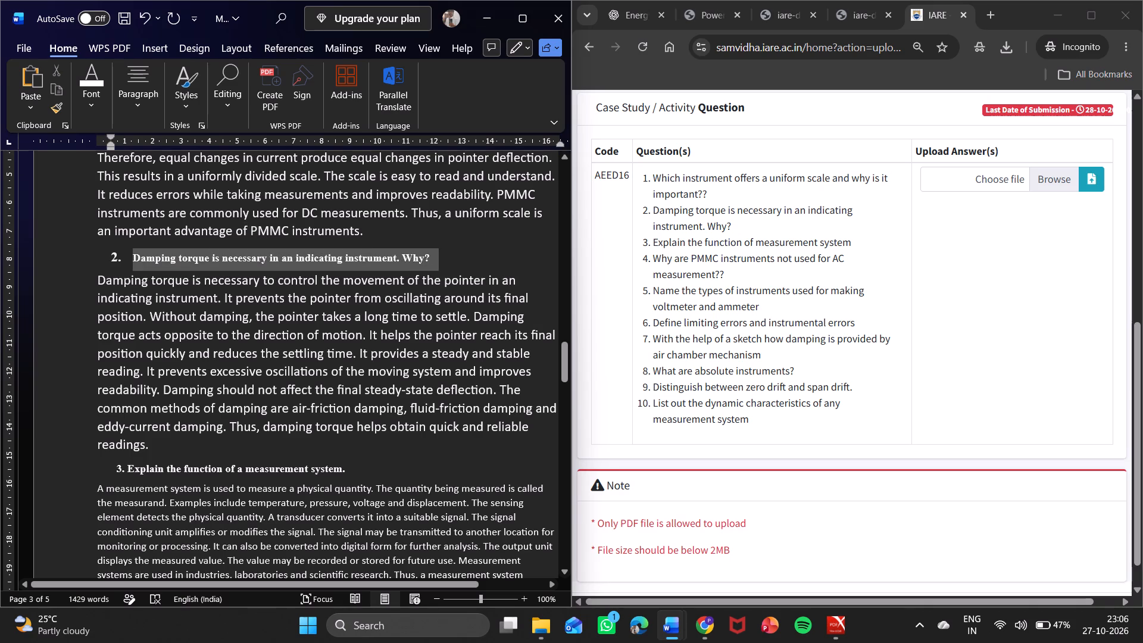
left_click_drag(158, 258, 143, 256)
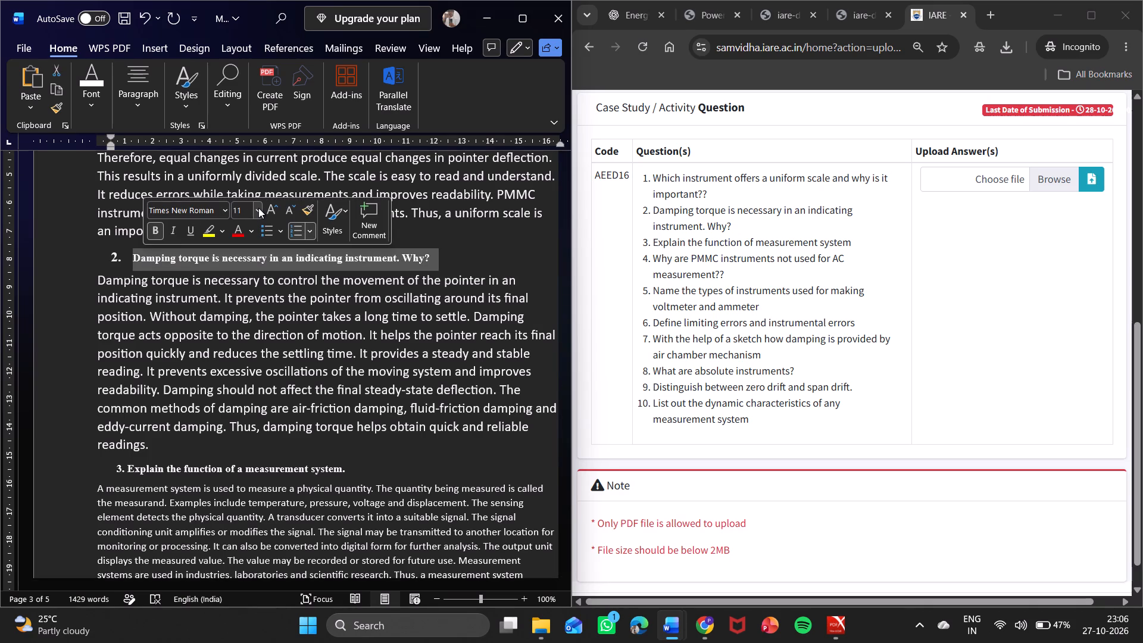
left_click(258, 208)
left_click(254, 313)
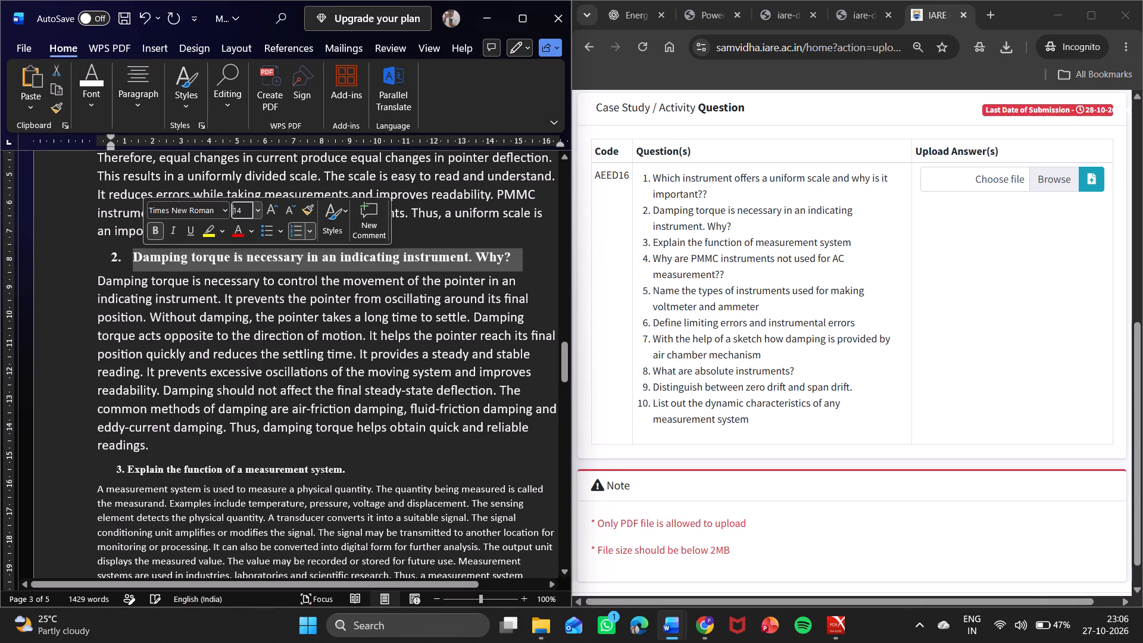
left_click(230, 441)
Set the heading wording "Explain the function of a measurement system." to font size 14, leaving out its number and keeping it bold.
scroll(230, 441, "down", 1)
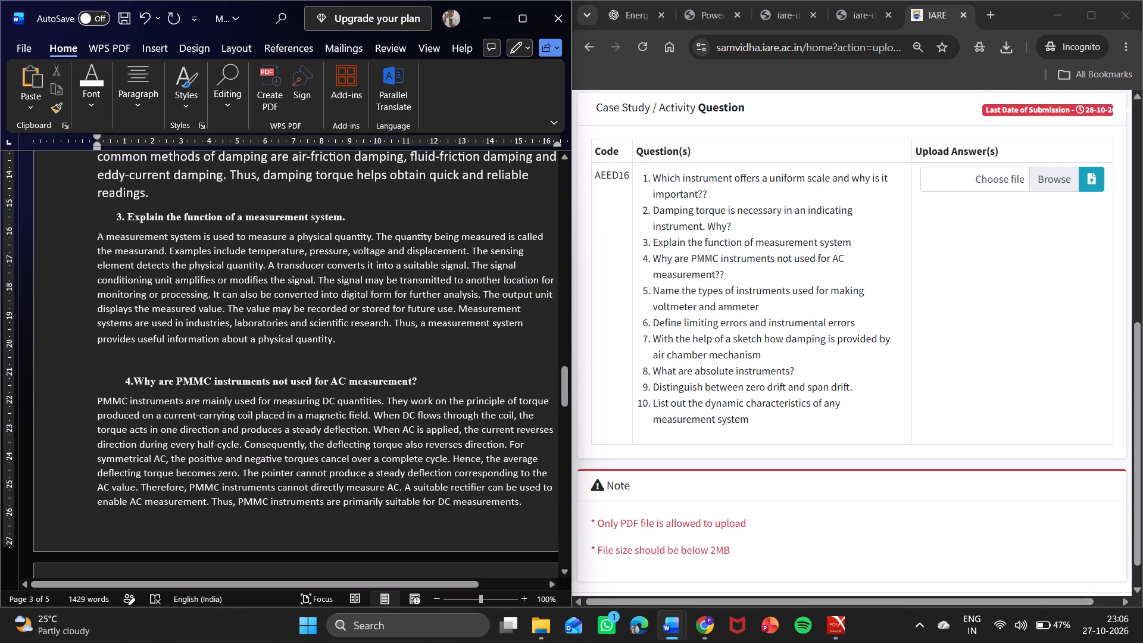
left_click_drag(127, 216, 199, 223)
left_click_drag(199, 223, 348, 214)
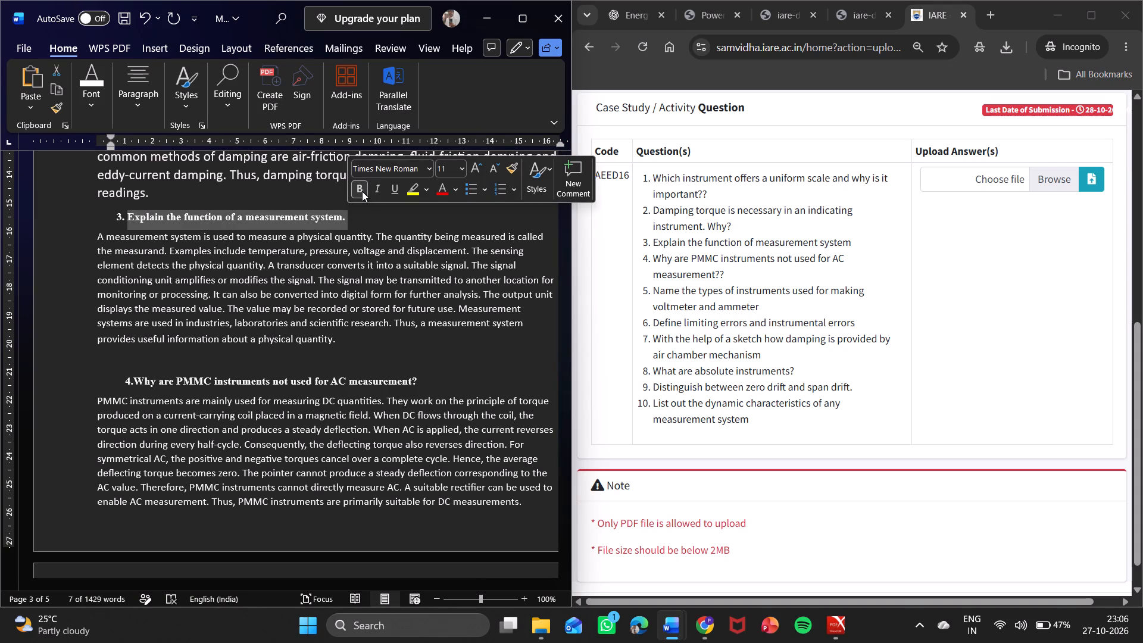
left_click(362, 191)
left_click(362, 191)
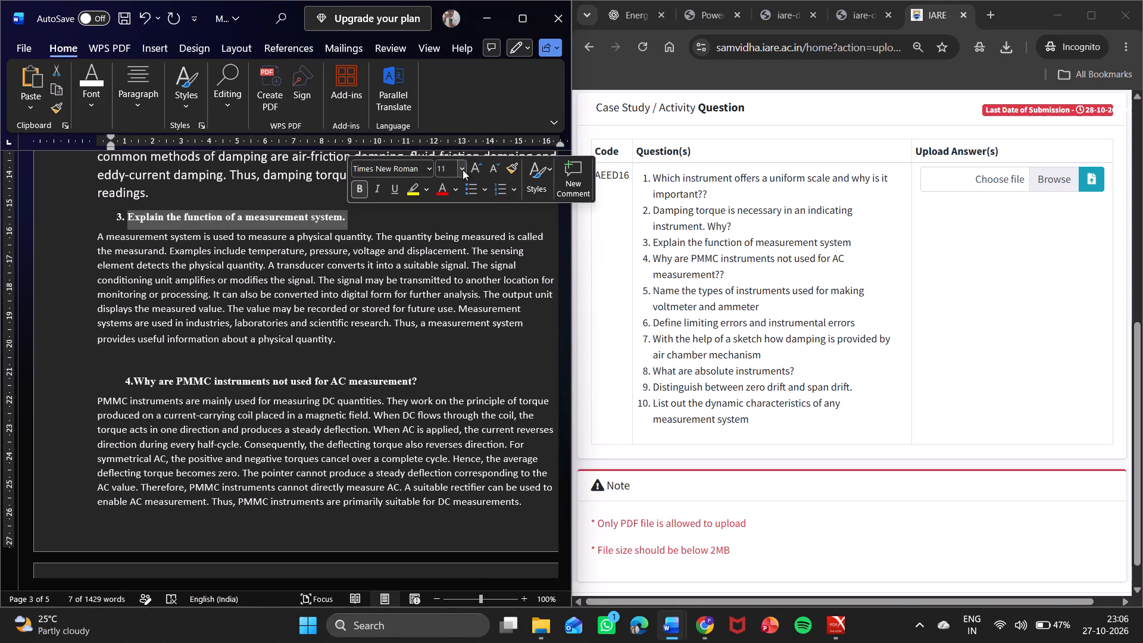
left_click(463, 170)
left_click(449, 280)
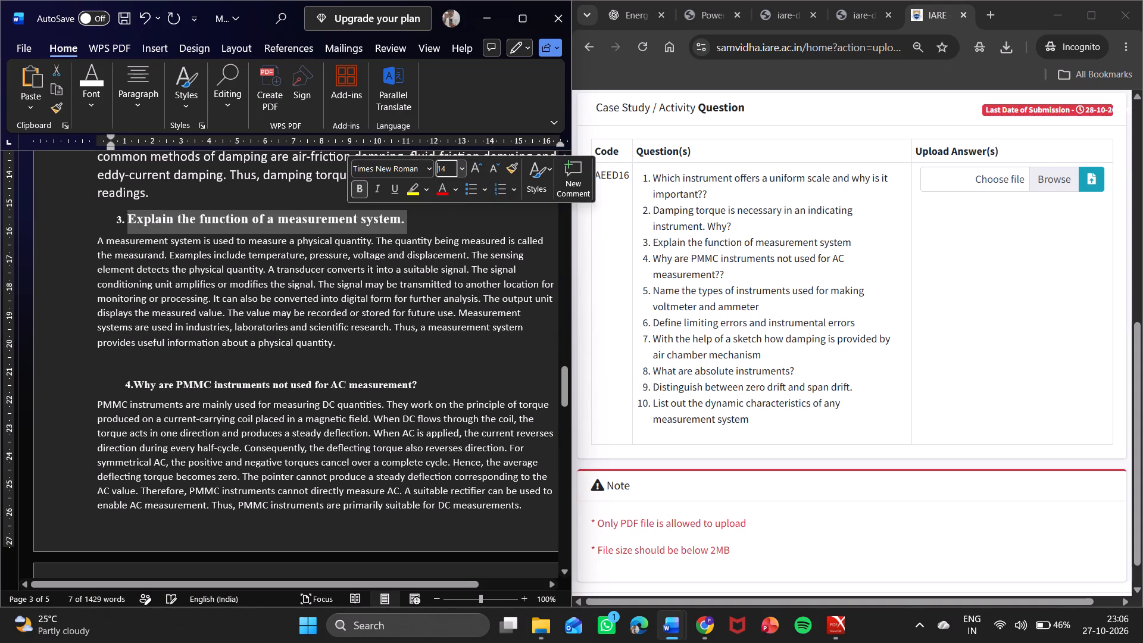
Set the font size of the question 3 answer paragraph about the measurement system to 14.
left_click_drag(344, 342, 111, 242)
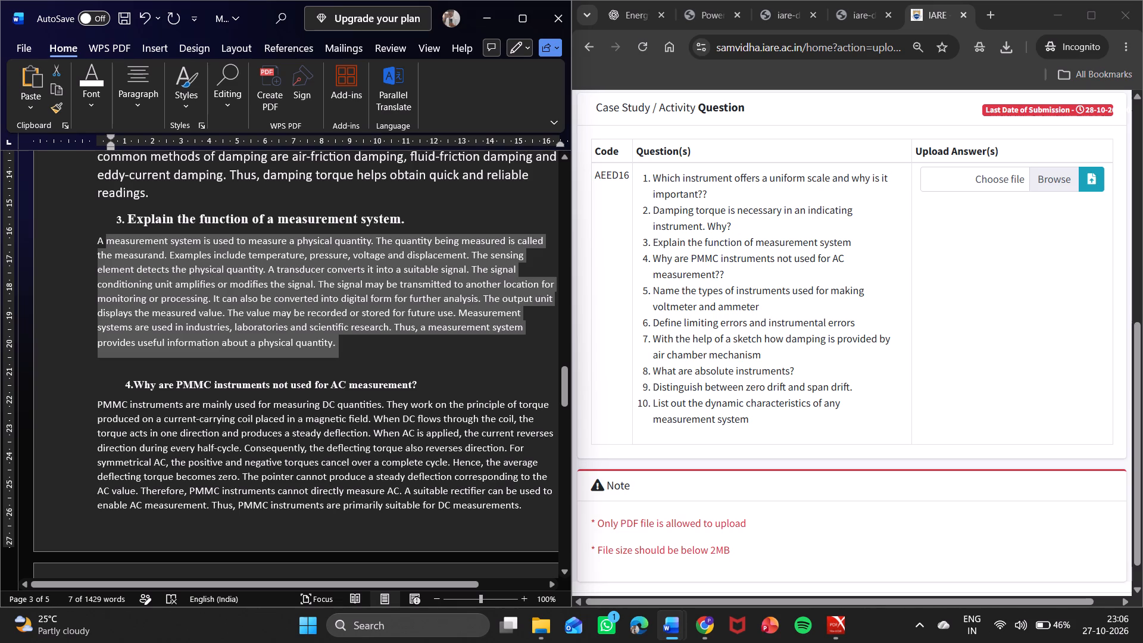
left_click_drag(111, 242, 96, 239)
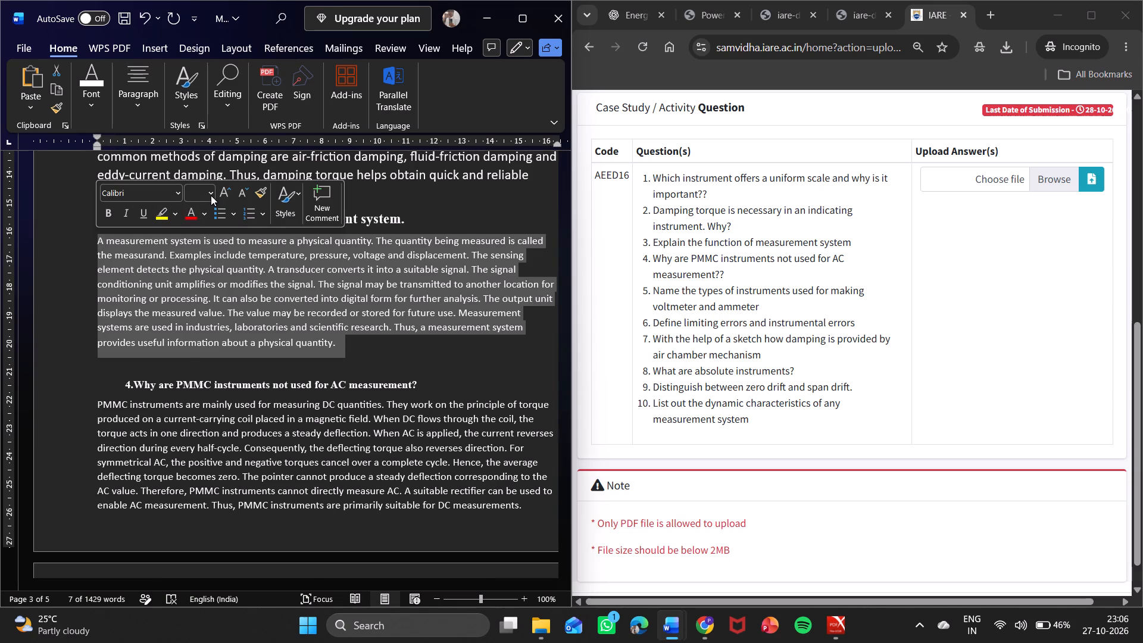
left_click(211, 195)
left_click(205, 300)
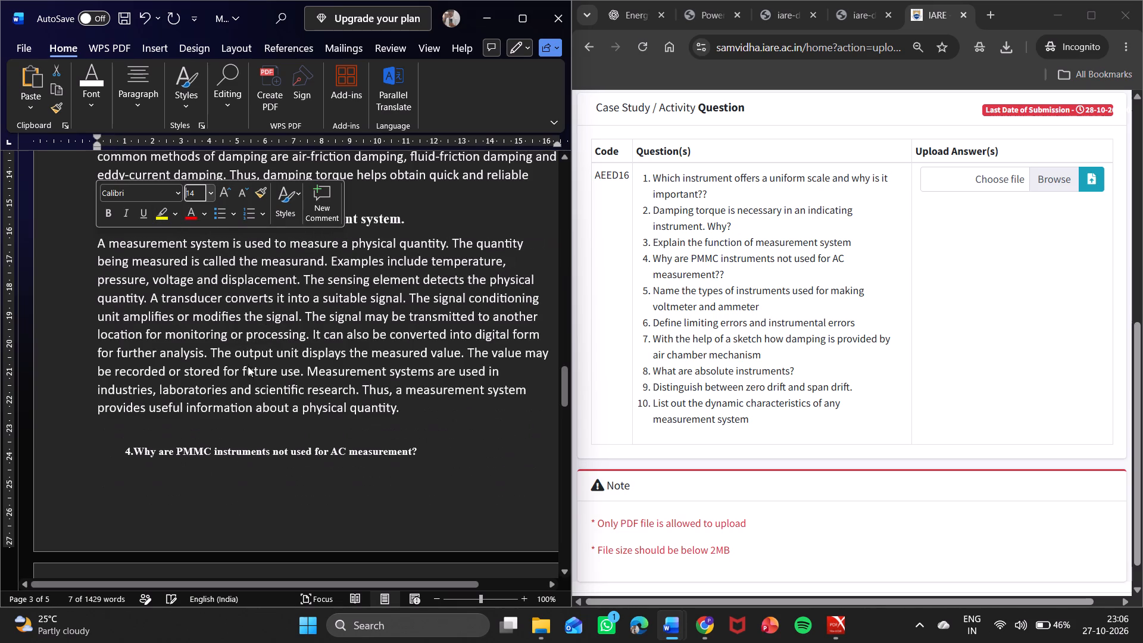
Set the font size of the heading "4.Why are PMMC instruments not used for AC measurement?" to 14.
scroll(335, 488, "down", 1)
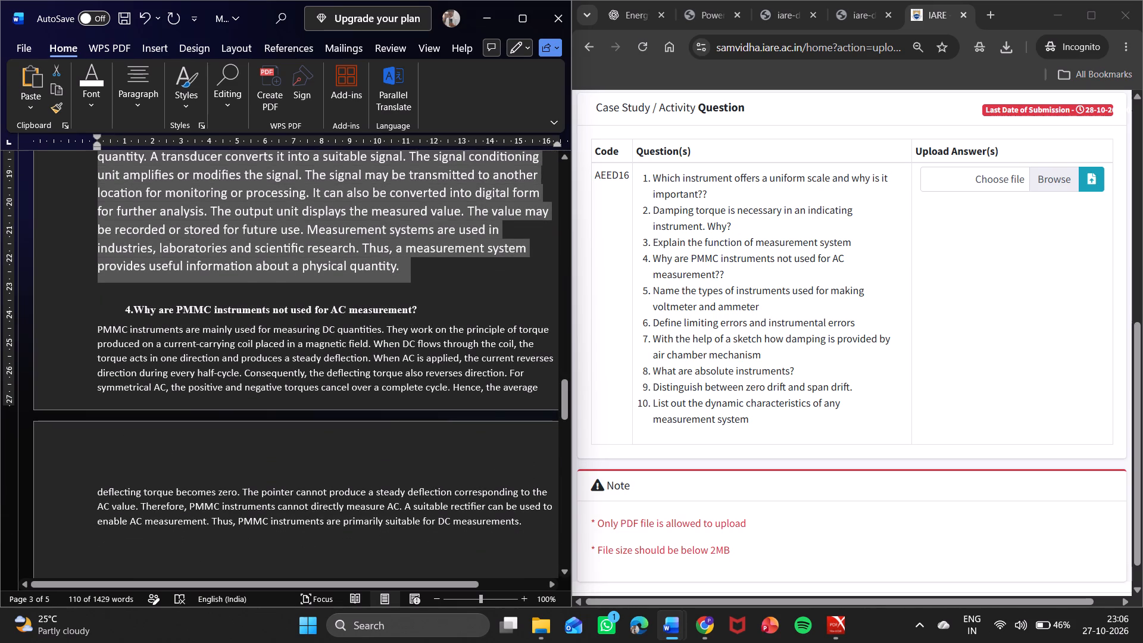
left_click_drag(124, 310, 377, 307)
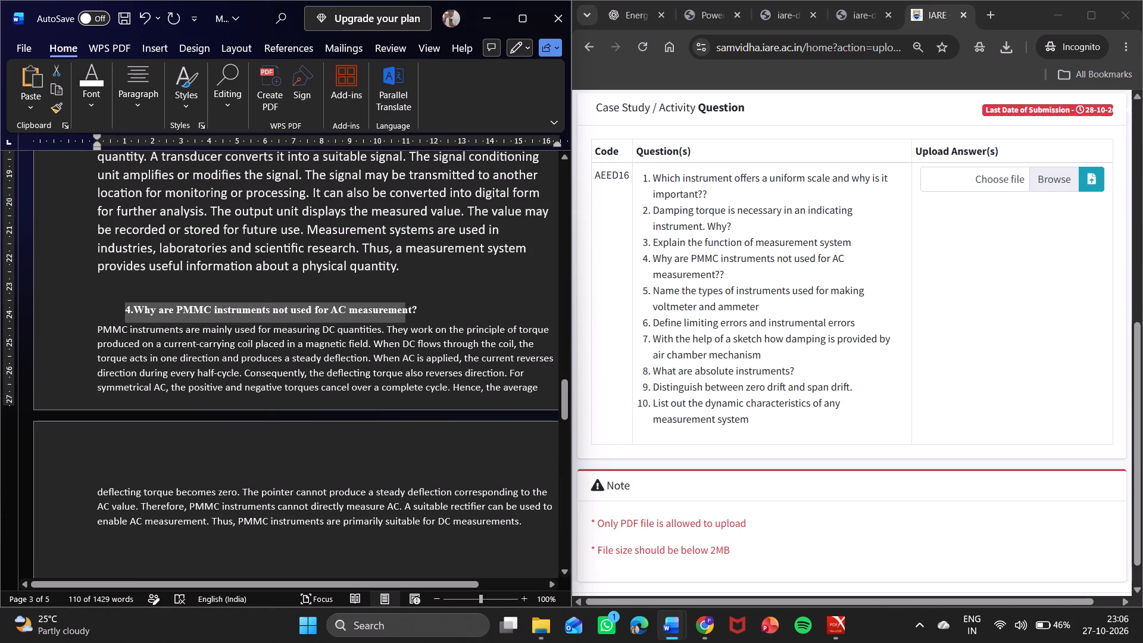
left_click_drag(377, 307, 415, 310)
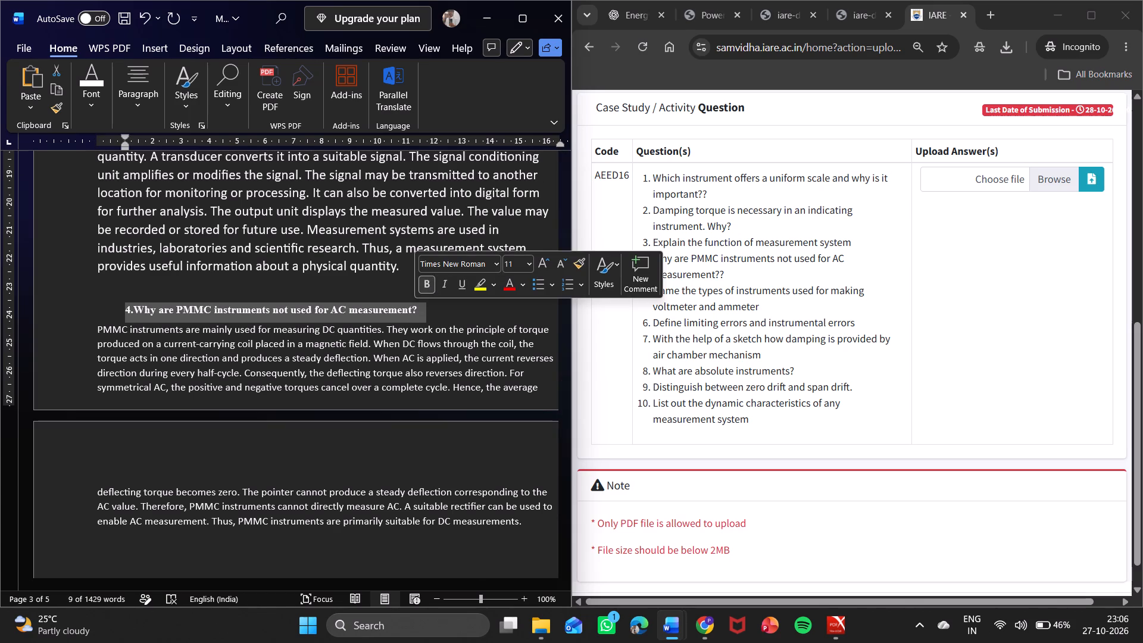
left_click(527, 265)
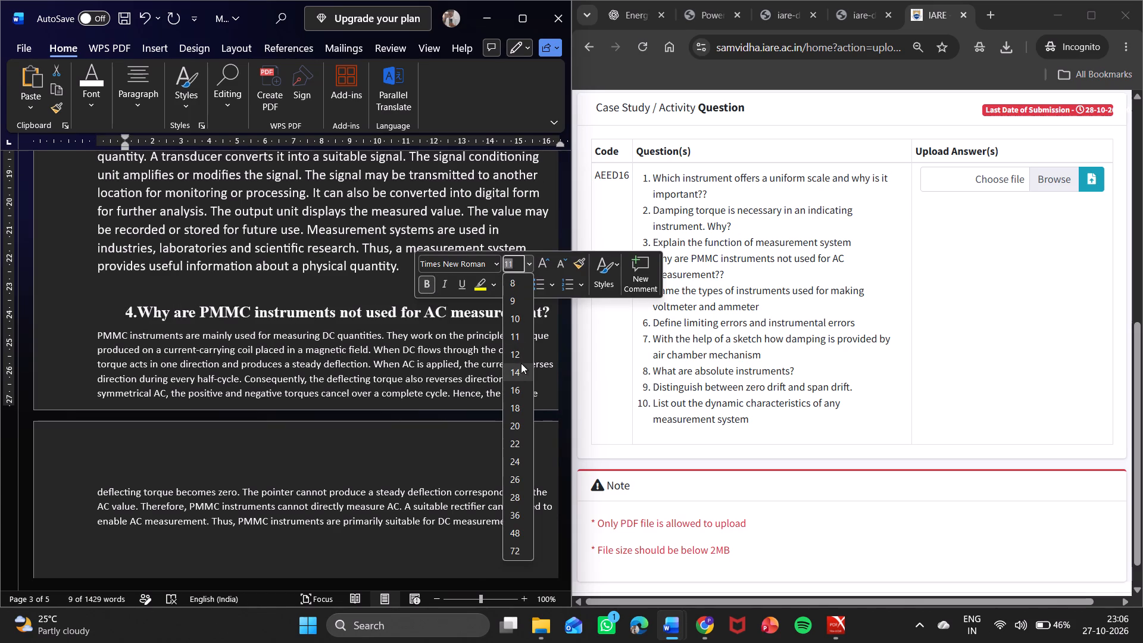
left_click(521, 363)
left_click(266, 286)
Set the number "3." in front of the measurement system heading to font size 14 to match its wording.
scroll(266, 286, "up", 1)
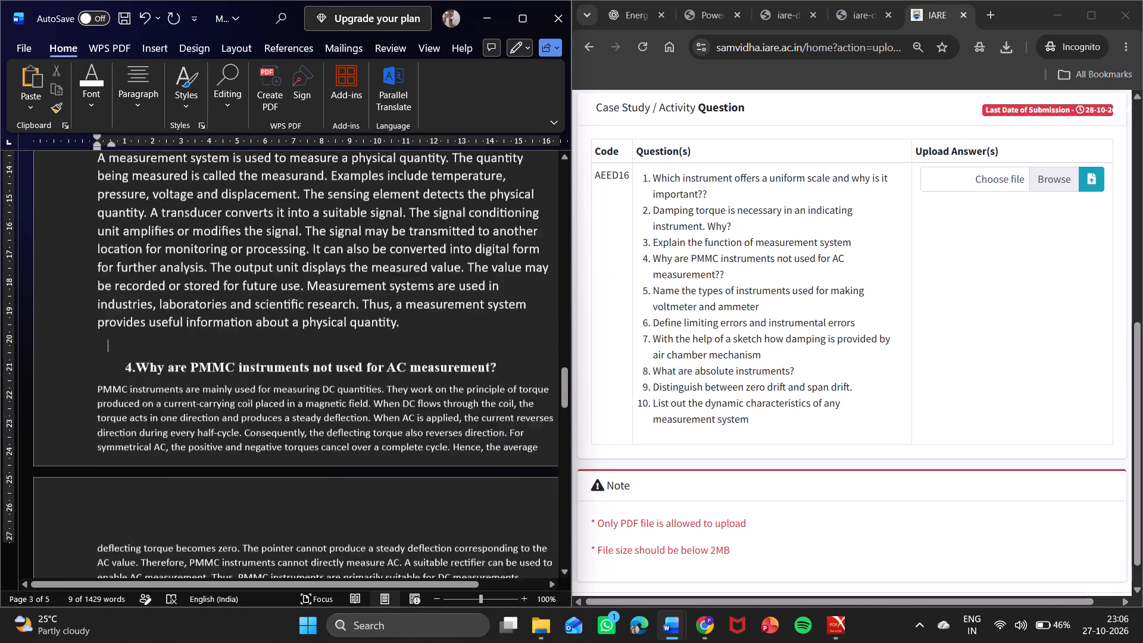
scroll(266, 286, "up", 1)
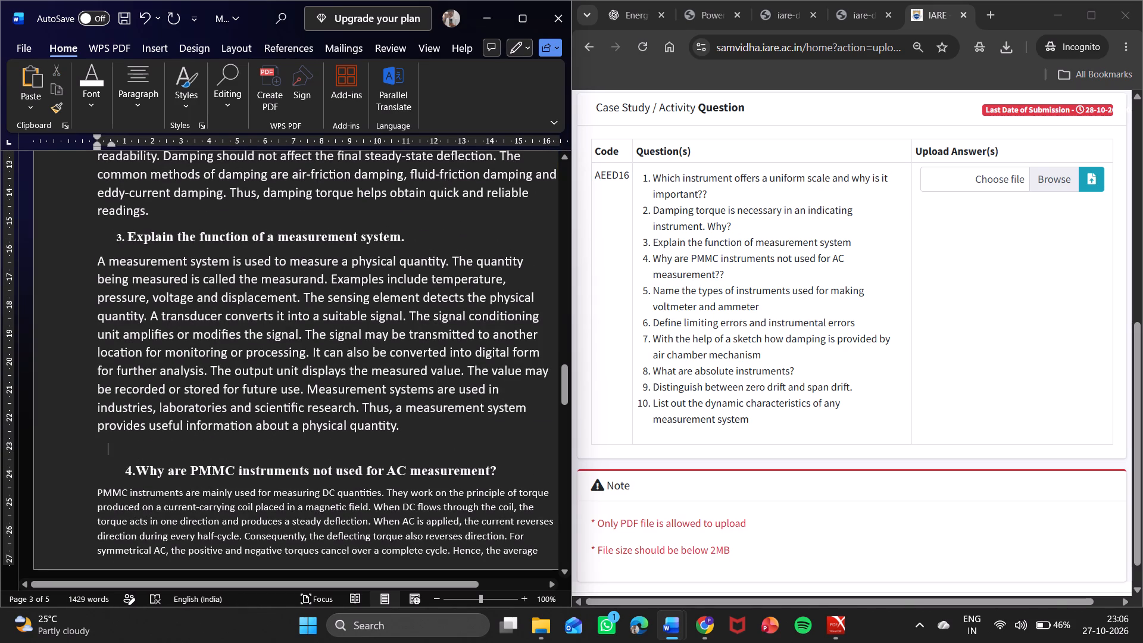
left_click_drag(126, 235, 108, 231)
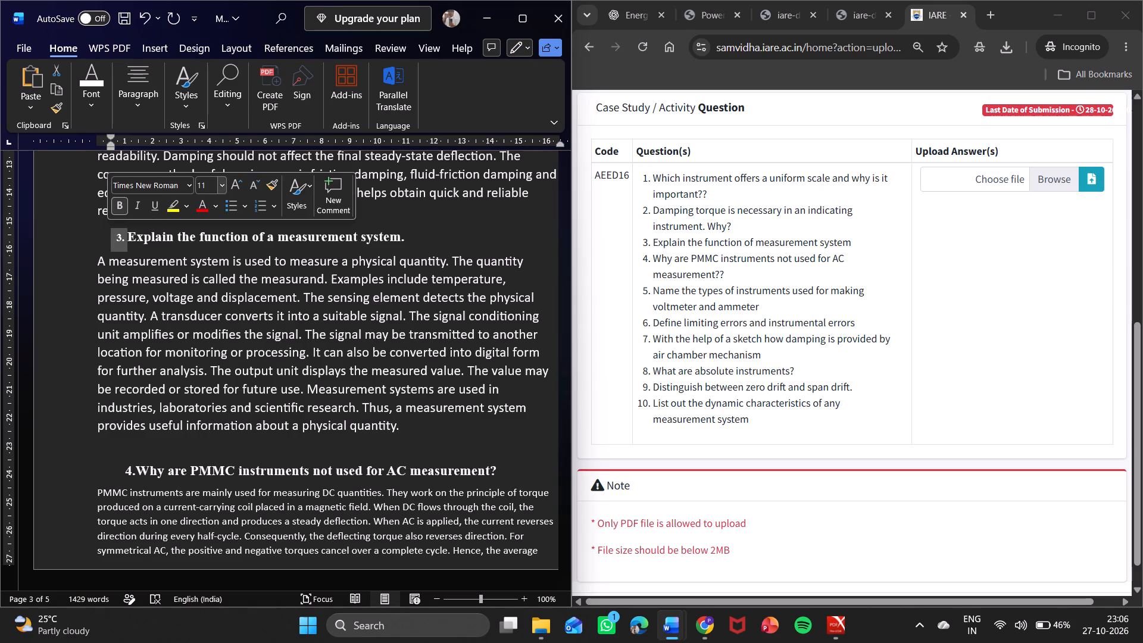
left_click(221, 183)
left_click(208, 287)
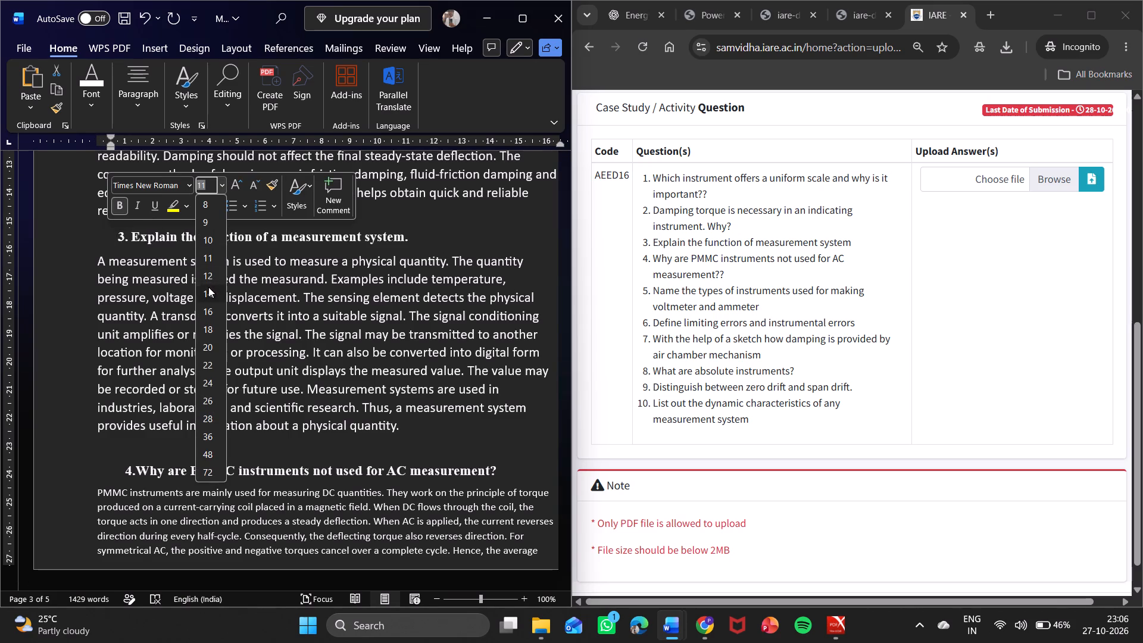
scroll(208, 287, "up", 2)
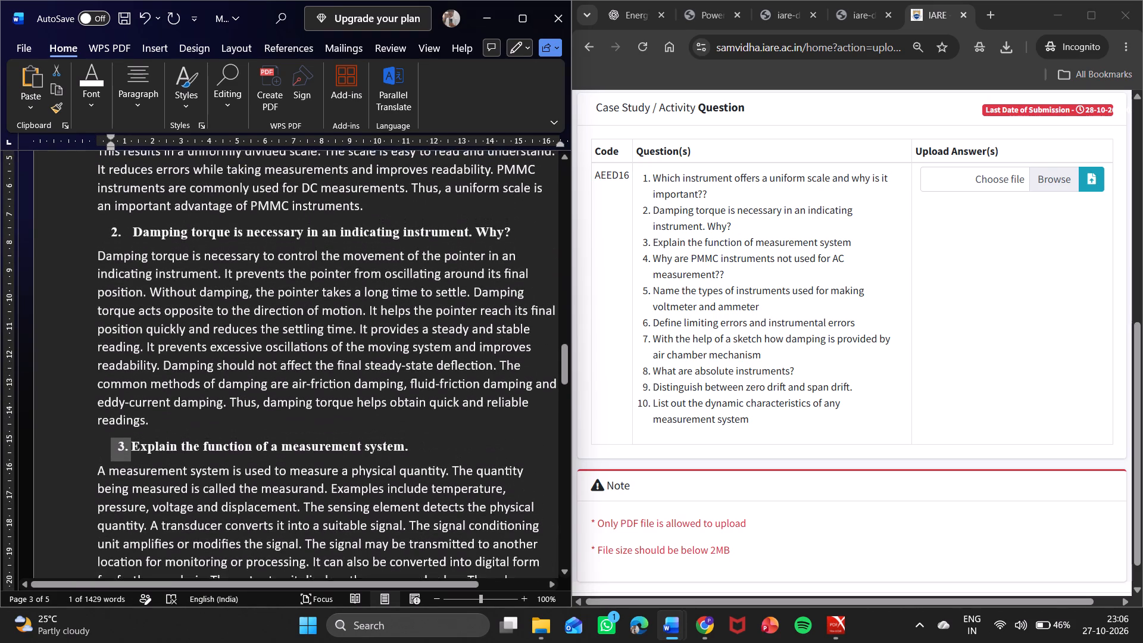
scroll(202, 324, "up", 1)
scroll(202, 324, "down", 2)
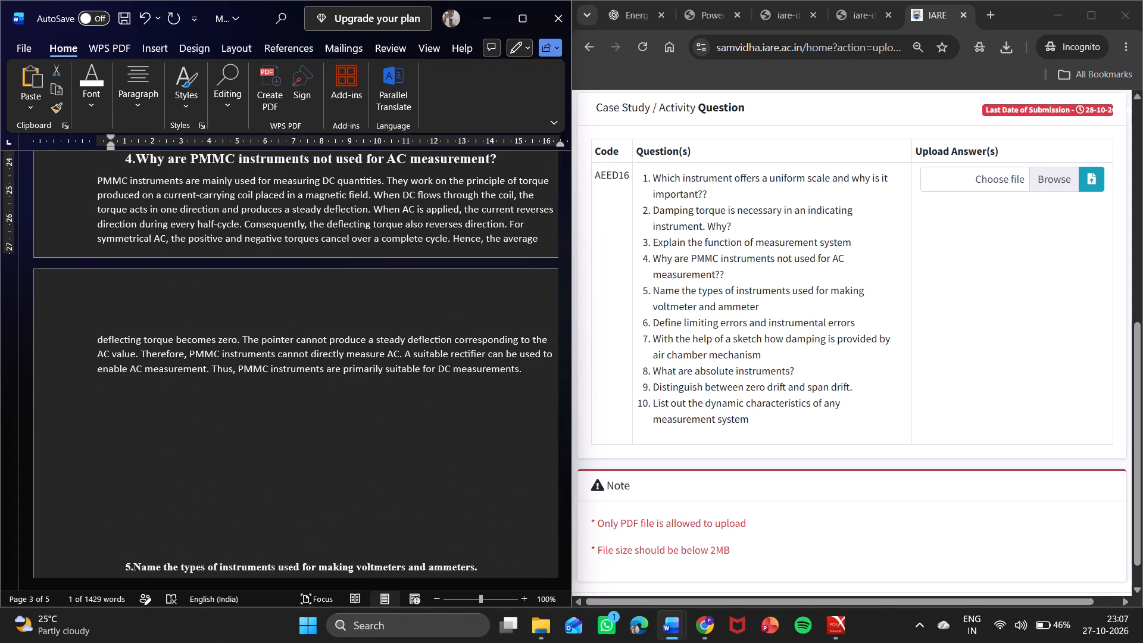
Insert blank lines before the heading "4.Why are PMMC instruments not used for AC measurement?" to move it onto a new page.
scroll(202, 324, "up", 1)
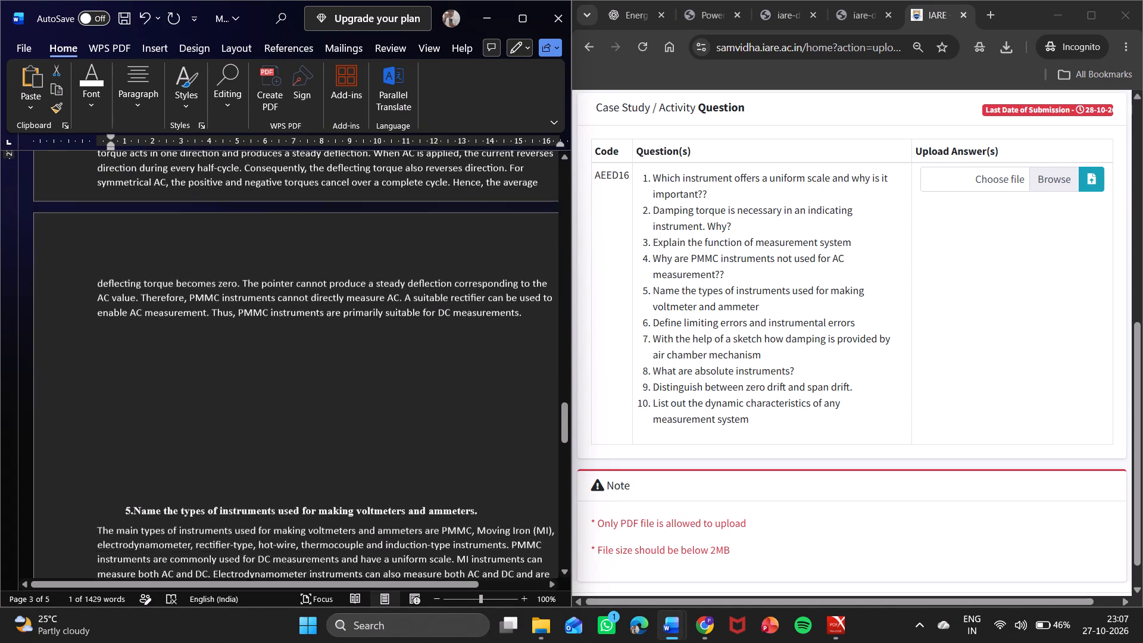
scroll(202, 324, "up", 1)
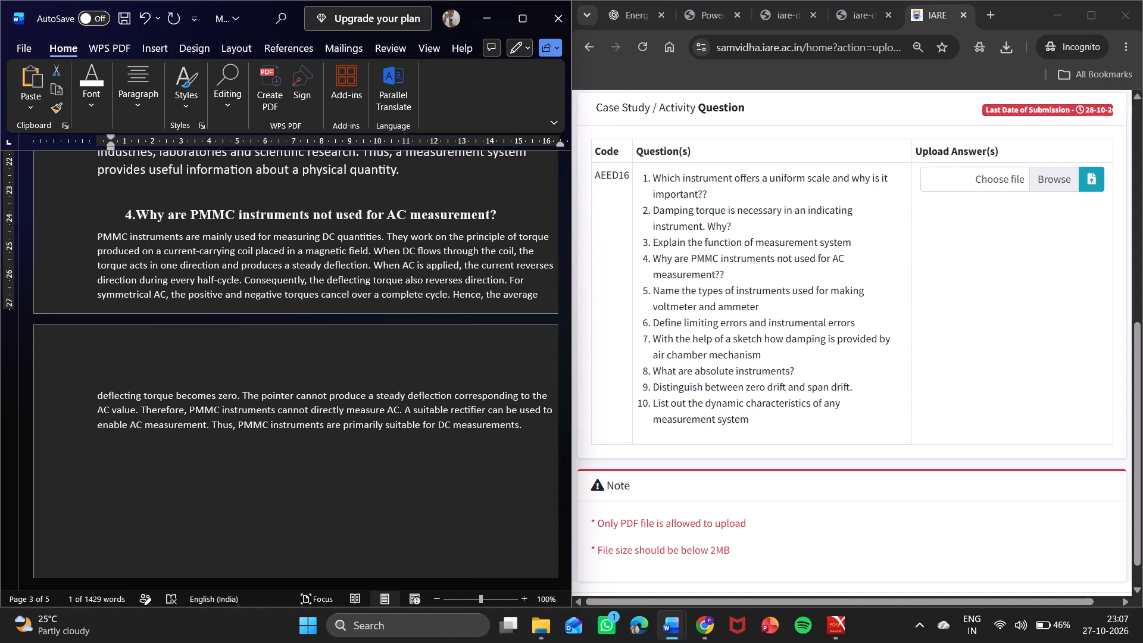
scroll(139, 252, "up", 1)
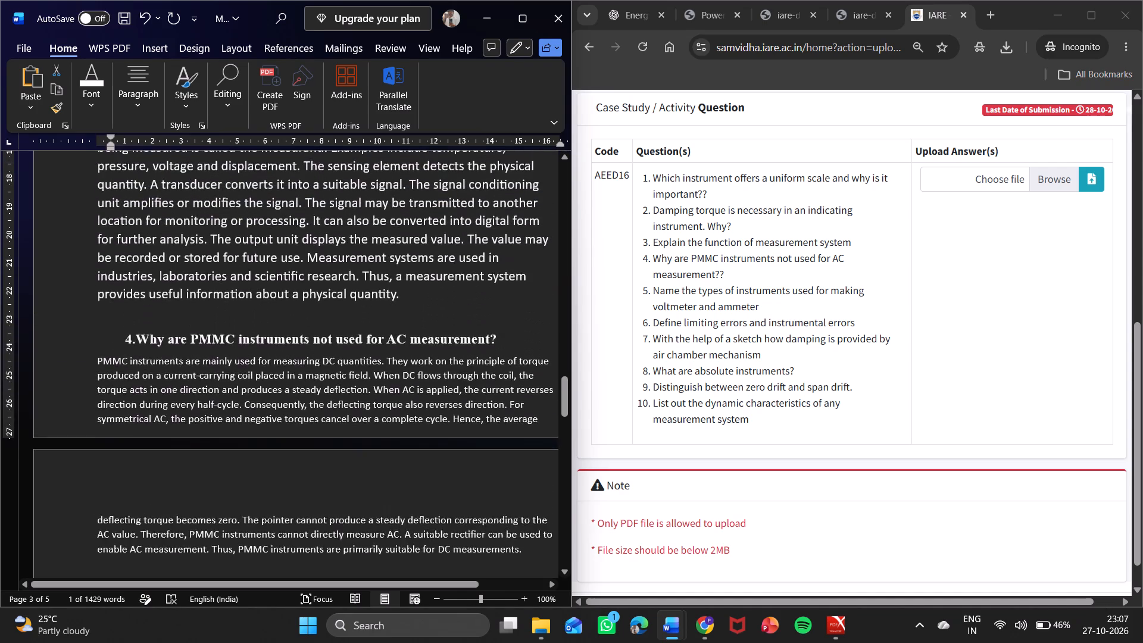
scroll(139, 252, "up", 1)
left_click_drag(97, 230, 413, 379)
left_click(342, 402)
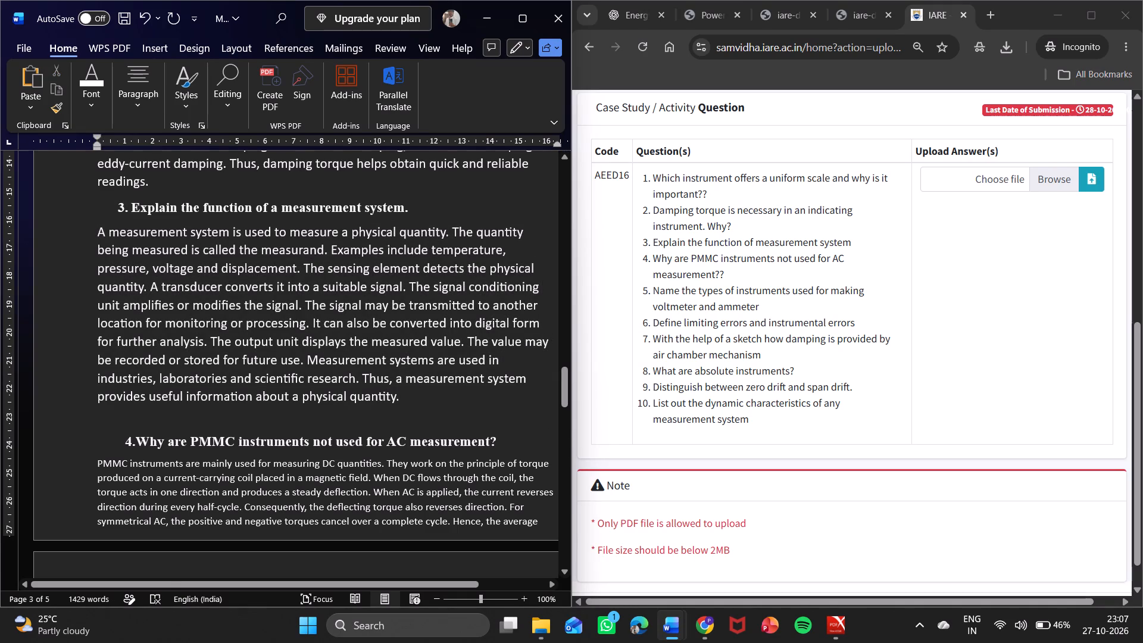
left_click(118, 441)
key("Return")
key("Return")
key("Return")
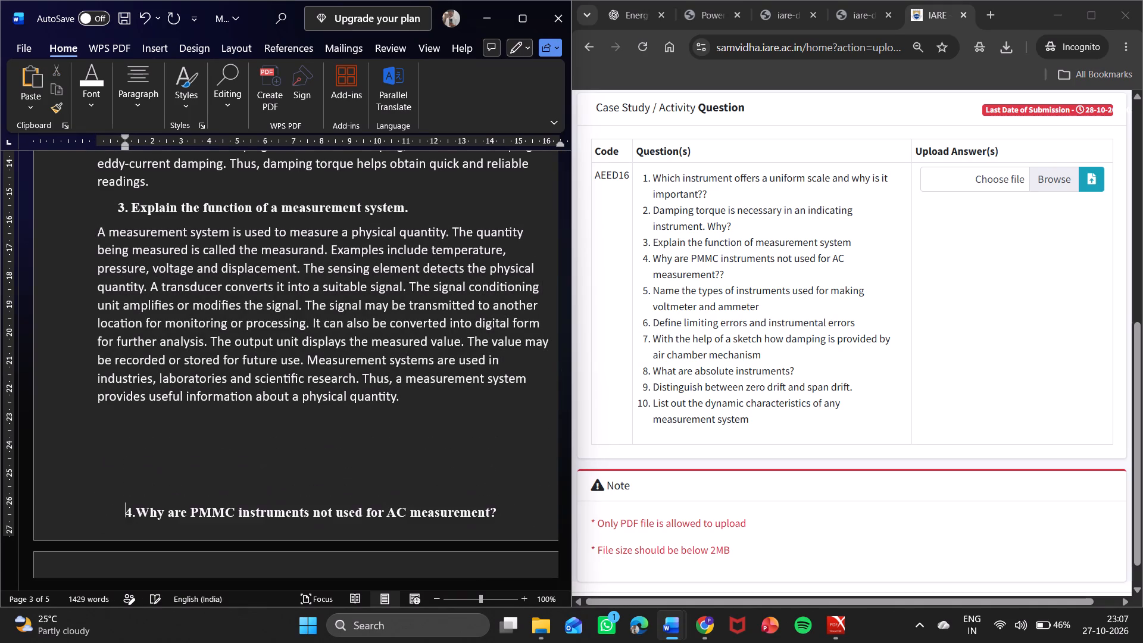
key("Return")
Set the font size of the question 4 answer paragraph about PMMC instruments to 14.
scroll(118, 441, "down", 2)
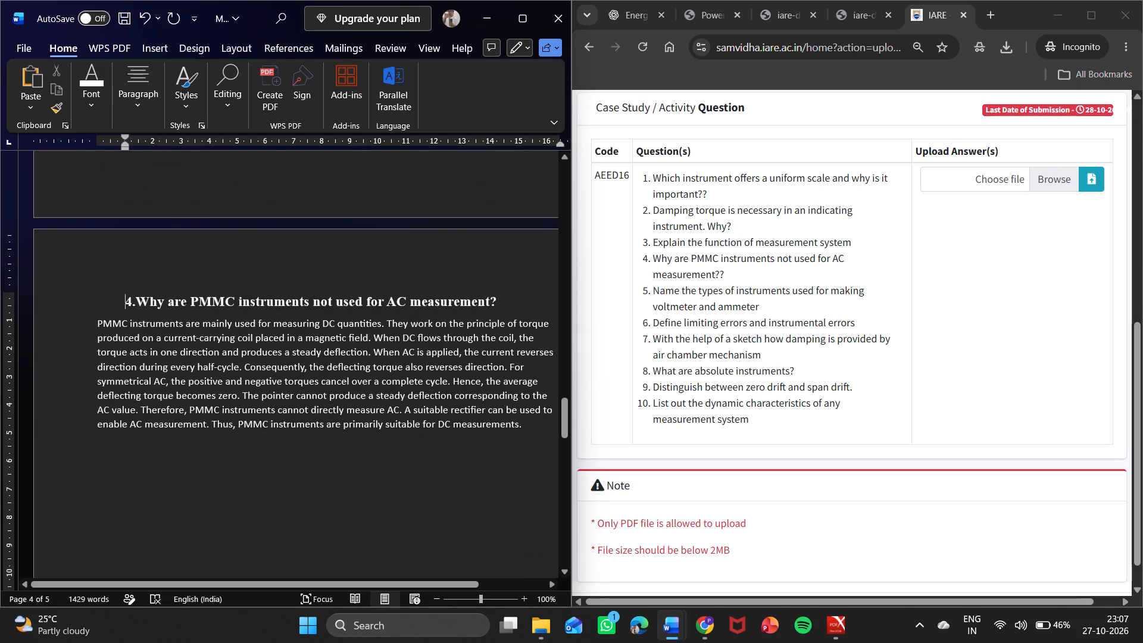
left_click_drag(96, 322, 470, 422)
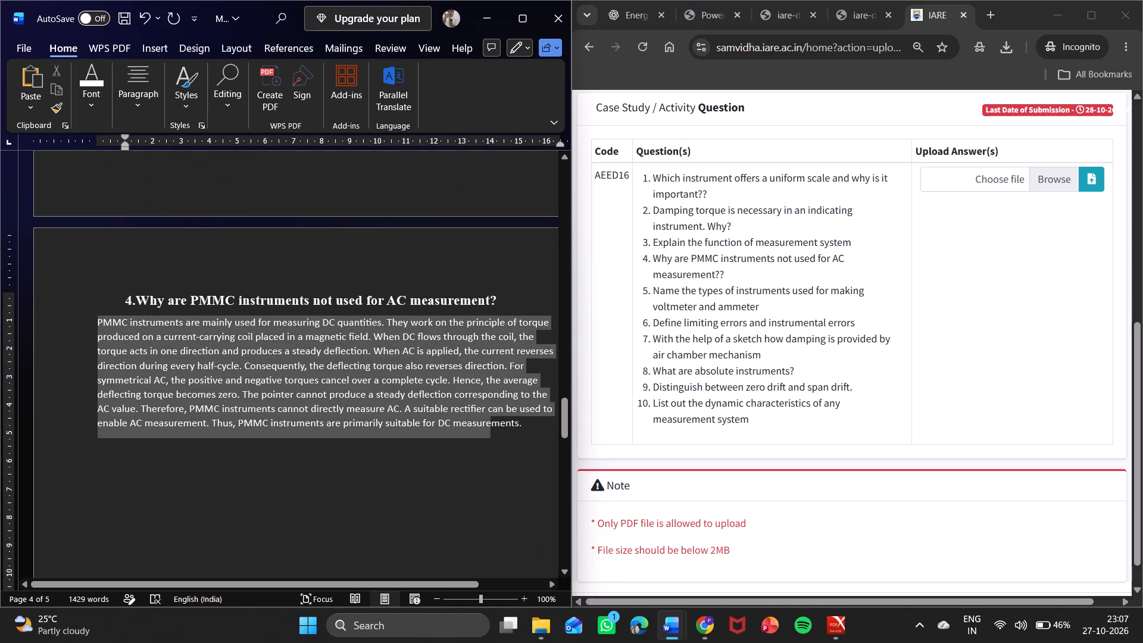
left_click_drag(470, 422, 542, 427)
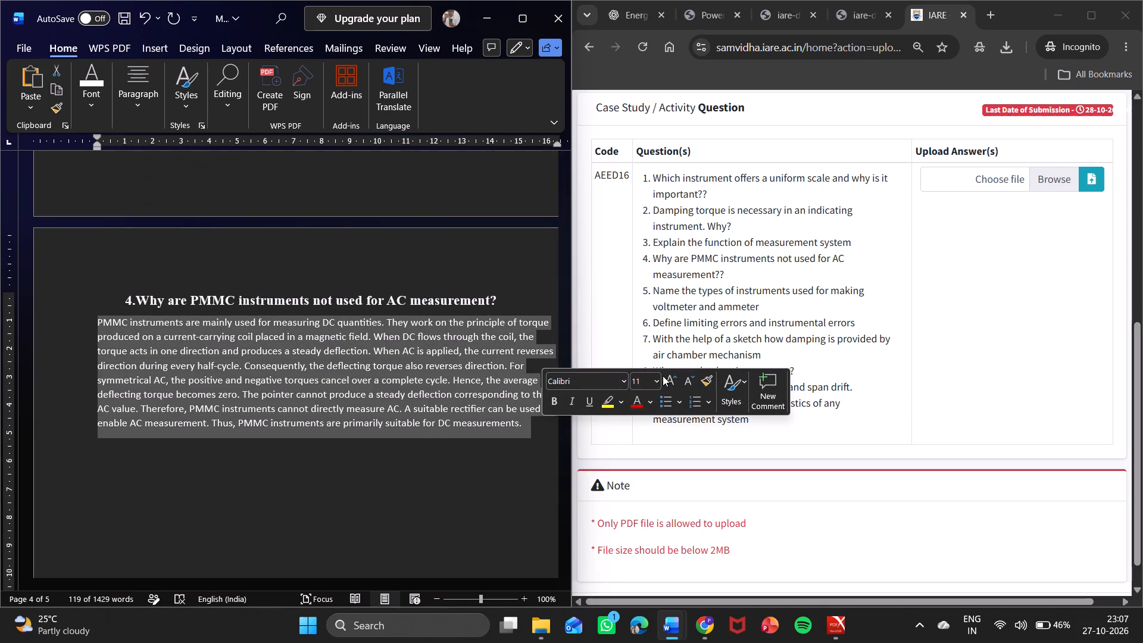
left_click(657, 382)
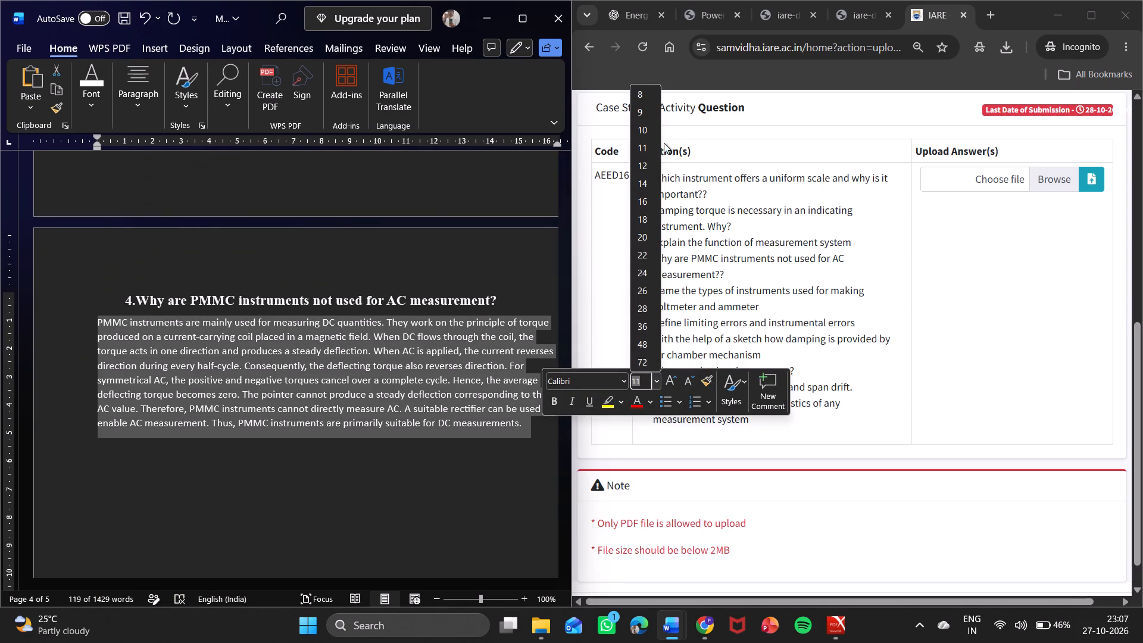
left_click(639, 180)
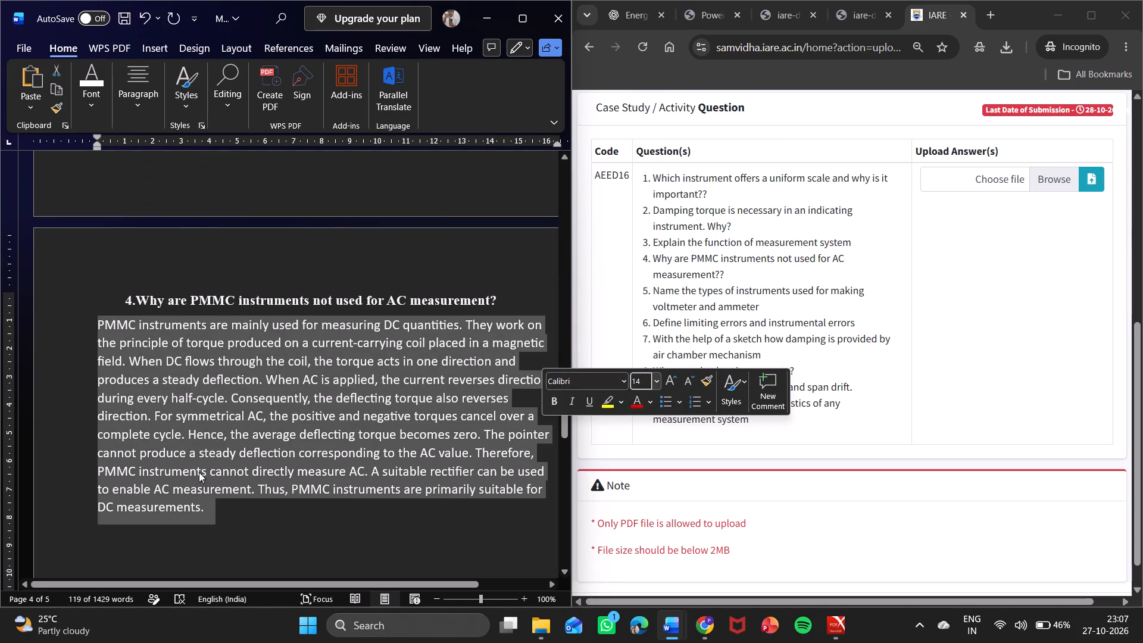
left_click(264, 527)
Remove the blank lines and indent before heading 5 about voltmeters and ammeters so it directly follows the question 4 answer.
scroll(264, 527, "down", 3)
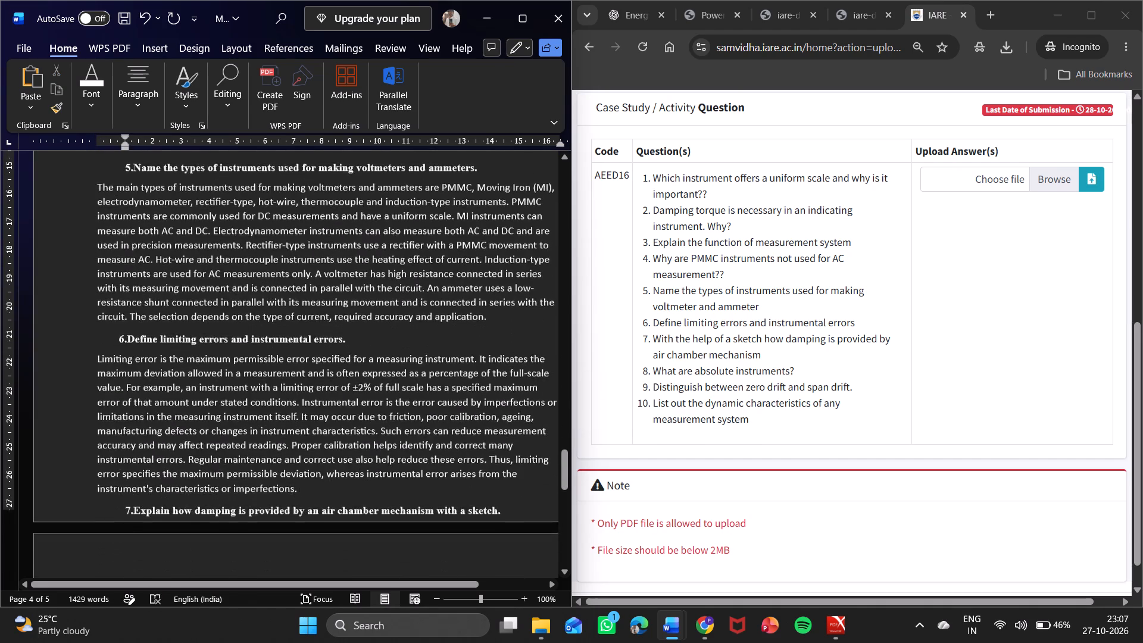
scroll(263, 523, "up", 1)
scroll(117, 442, "up", 1)
scroll(166, 519, "down", 1, "ctrl")
scroll(166, 519, "up", 1, "ctrl")
scroll(166, 519, "up", 1)
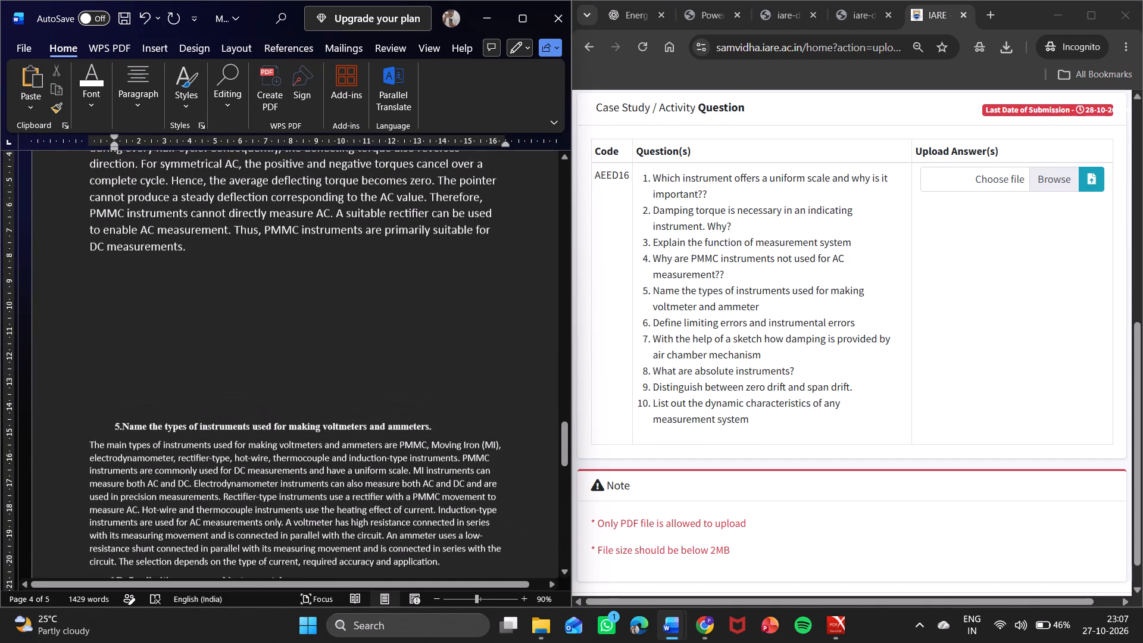
left_click(113, 429)
key("BackSpace")
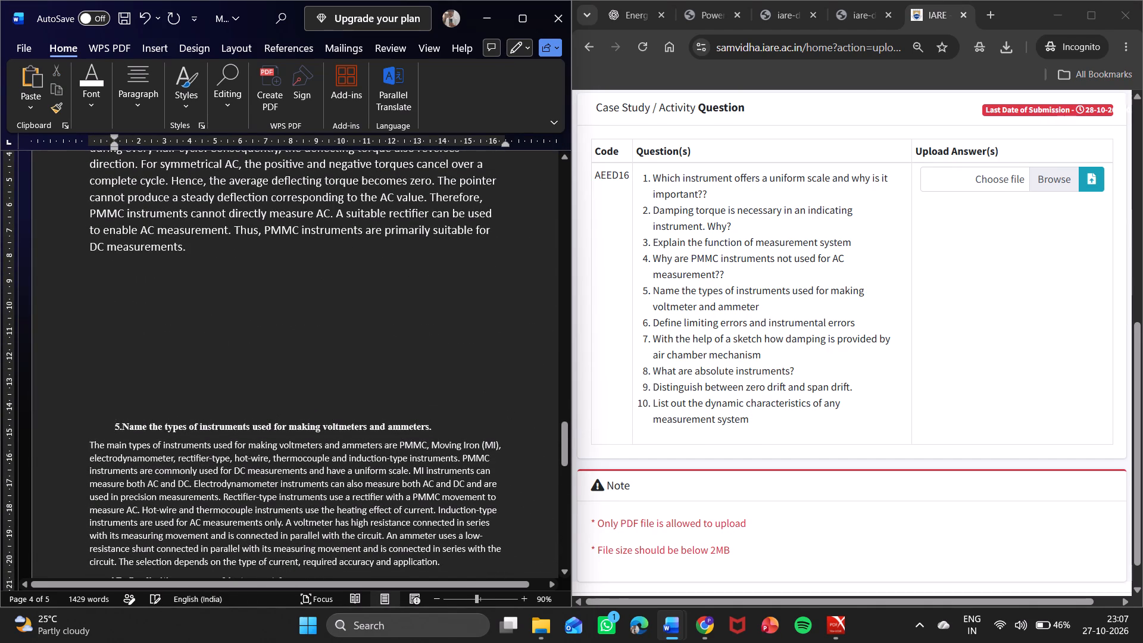
key("BackSpace")
key("BackSpace")
key("BackSpace")
key("BackSpace")
key("BackSpace")
key("BackSpace")
key("BackSpace")
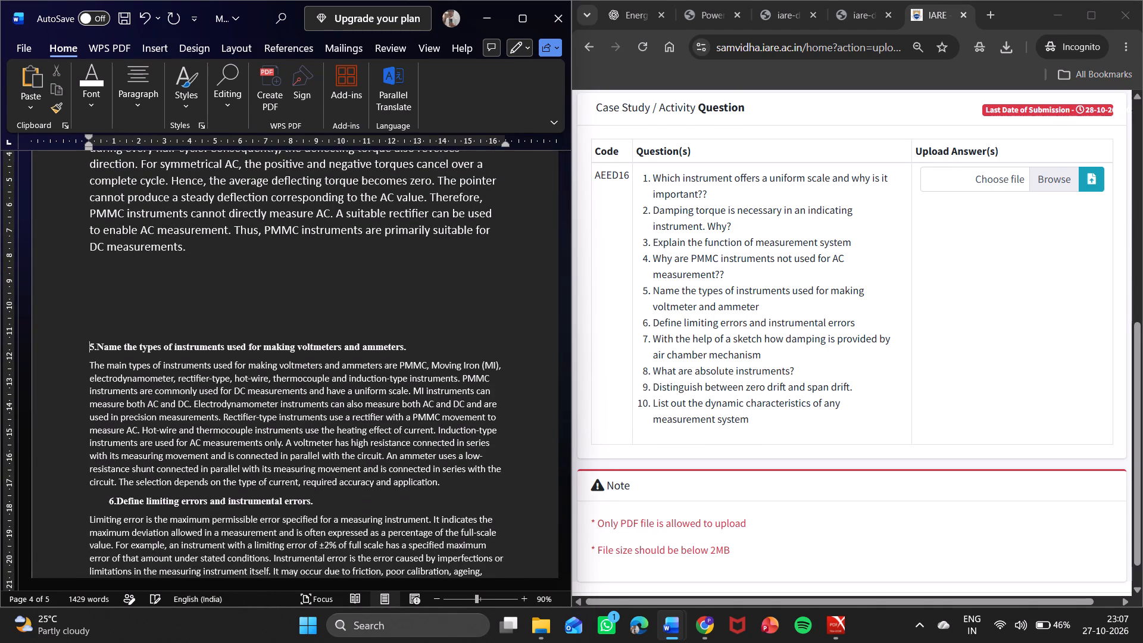
key("BackSpace")
key("BackSpace")
key("BackSpace")
key("BackSpace")
key("BackSpace")
key("BackSpace")
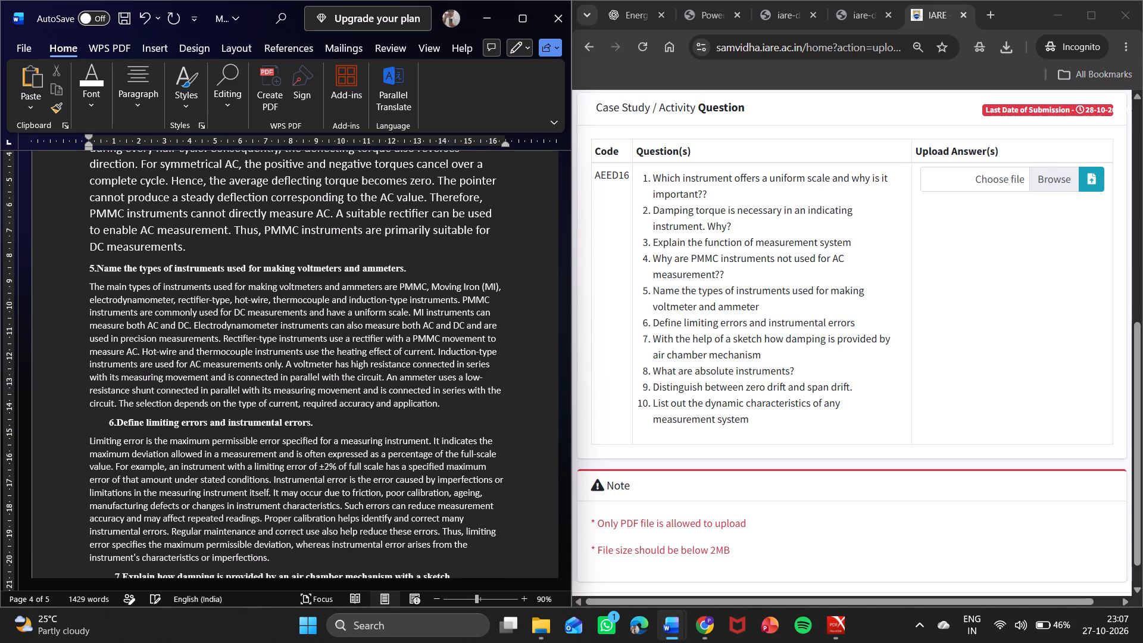
key("Return")
key("BackSpace")
Set all text from heading 5 through the end of the question 10 answer to font size 14.
left_click_drag(115, 451, 355, 419)
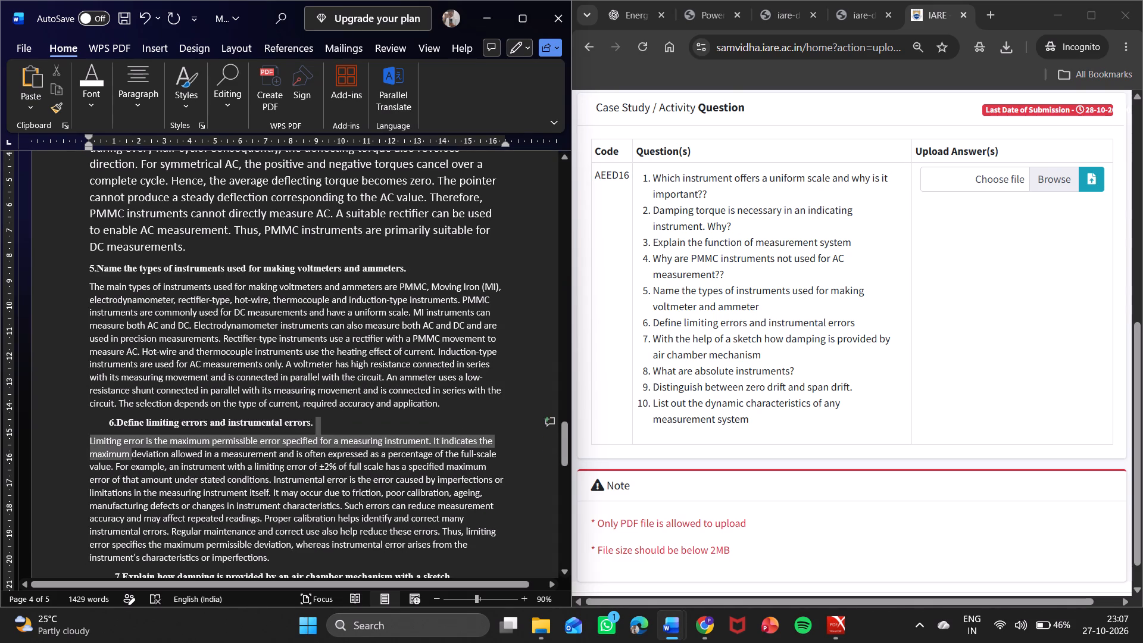
left_click_drag(355, 419, 313, 397)
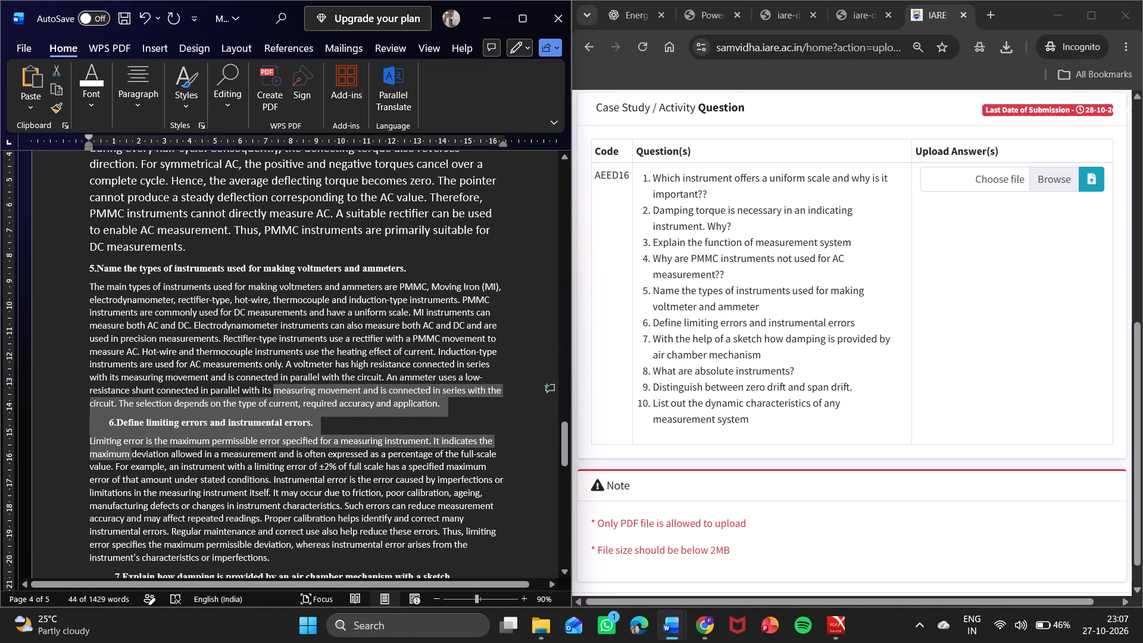
left_click_drag(85, 269, 338, 586)
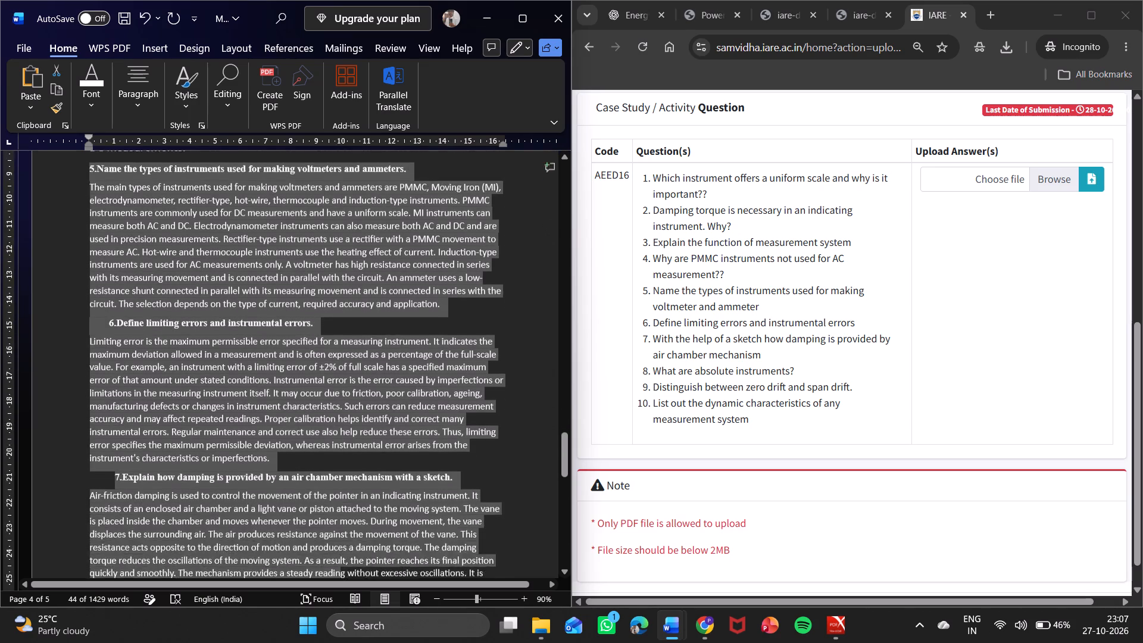
left_click_drag(338, 586, 337, 588)
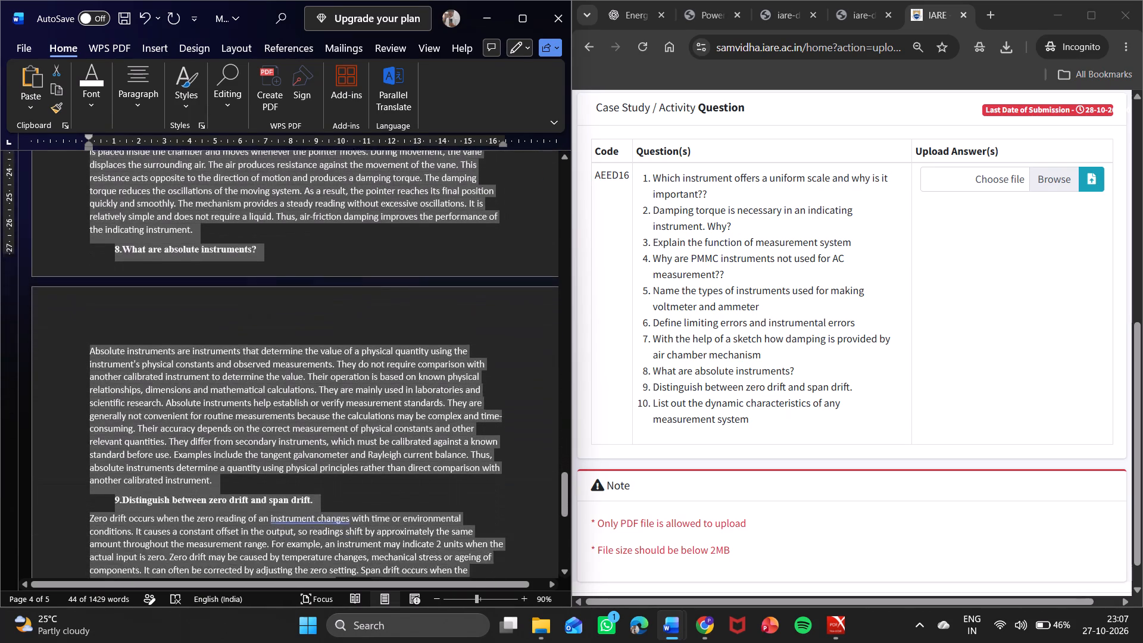
left_click_drag(337, 588, 336, 588)
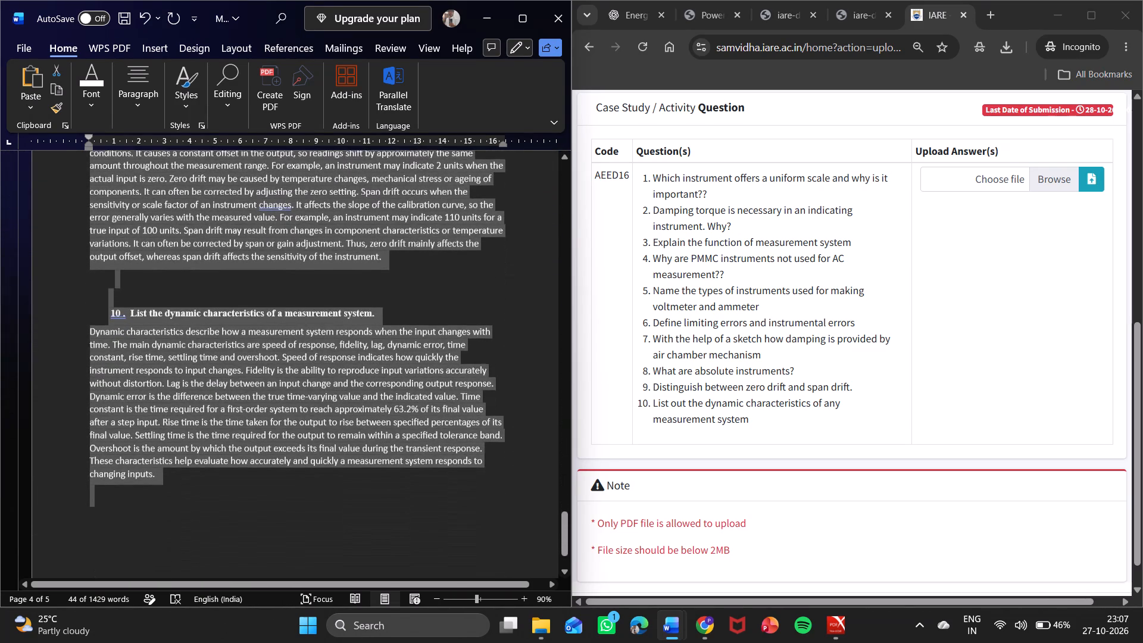
left_click_drag(336, 588, 262, 430)
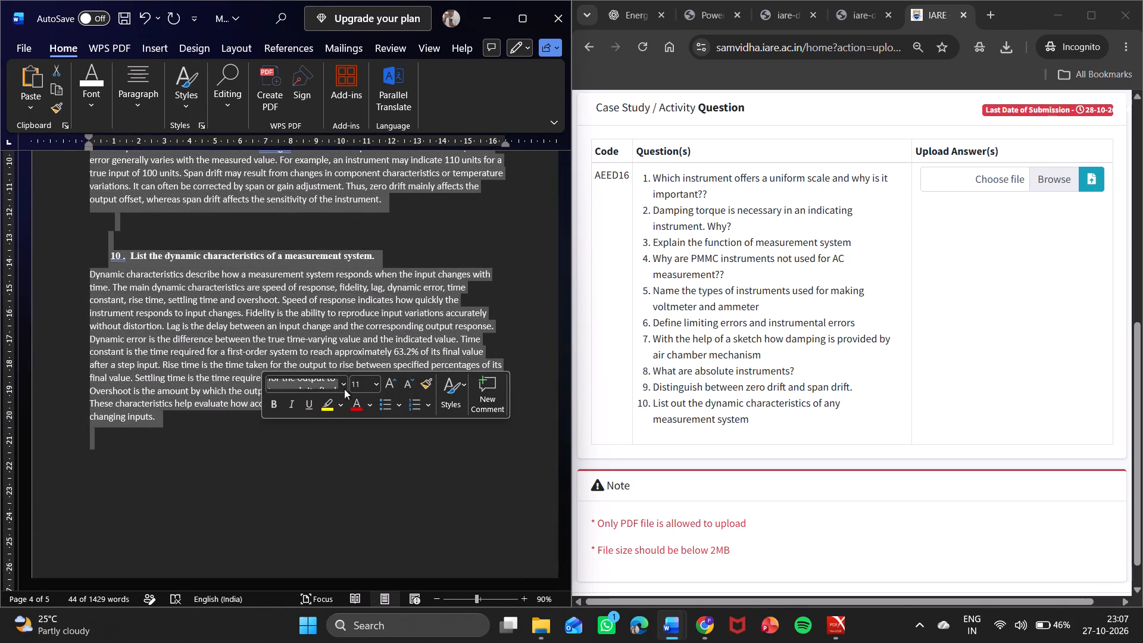
left_click(373, 387)
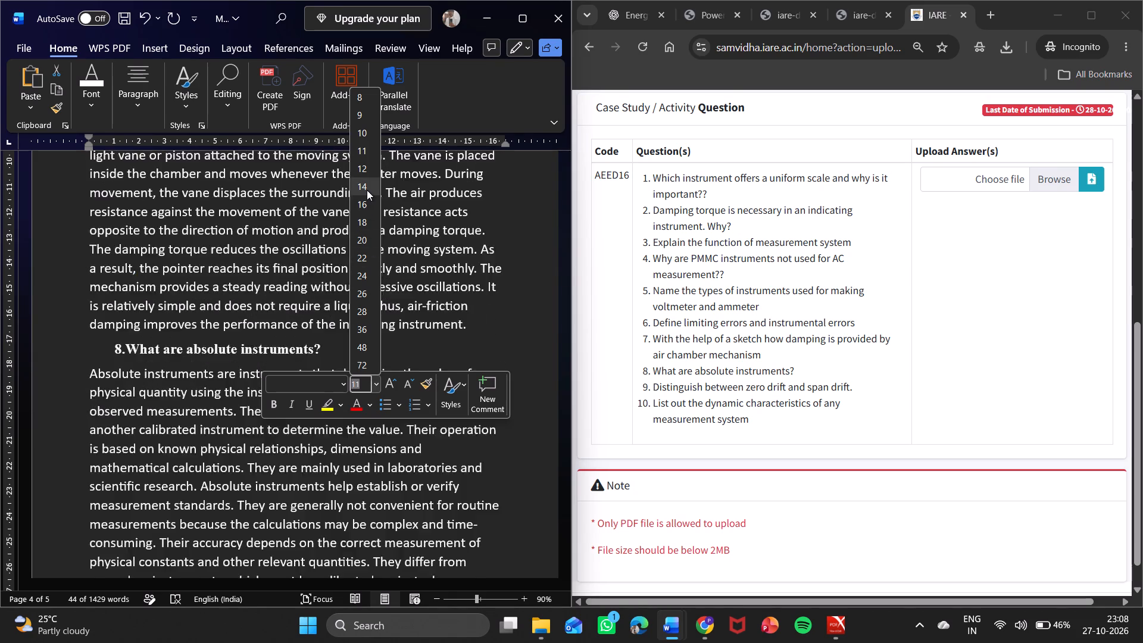
left_click(367, 190)
left_click(175, 355)
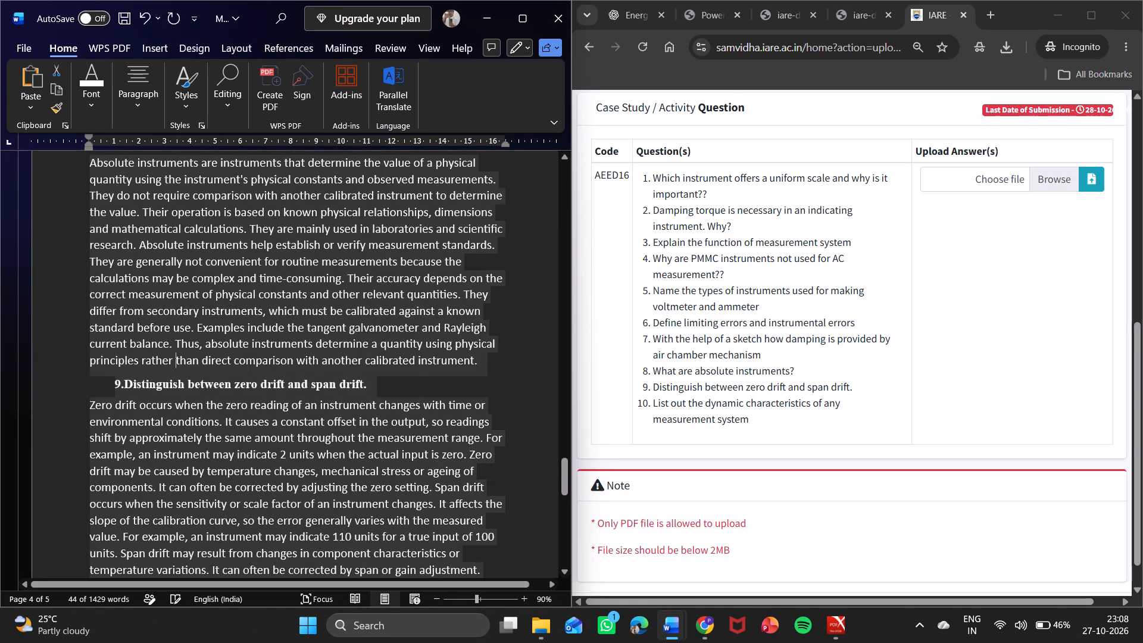
Insert blank lines before the heading "9.Distinguish between zero drift and span drift." to move it to the top of a new page.
left_click(108, 380)
scroll(127, 389, "up", 1)
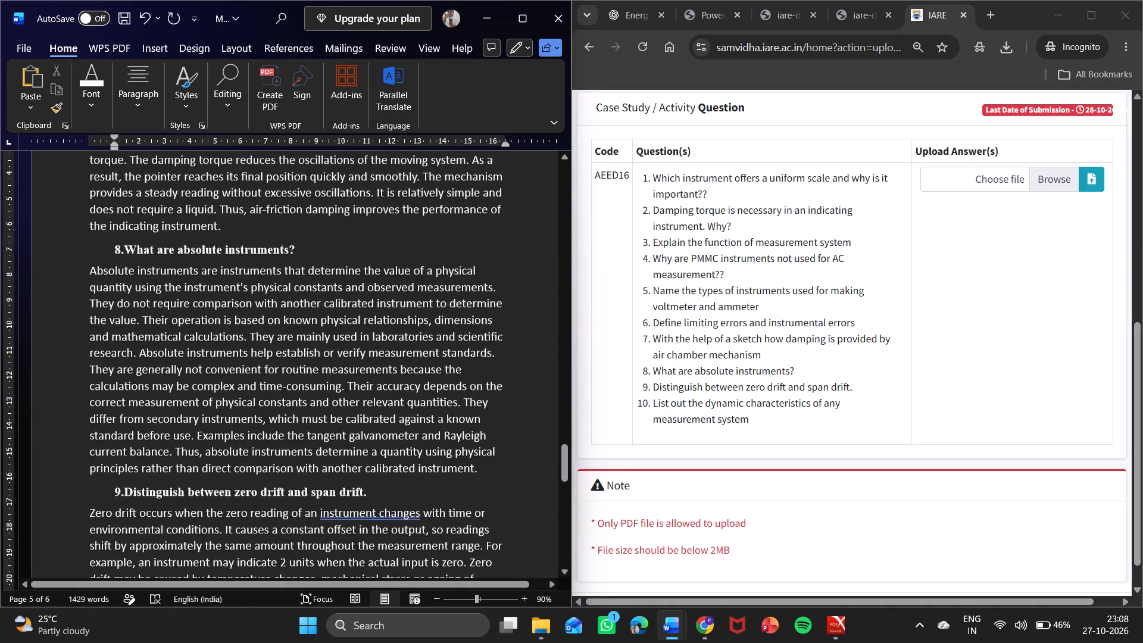
scroll(127, 389, "up", 3)
scroll(127, 389, "down", 3)
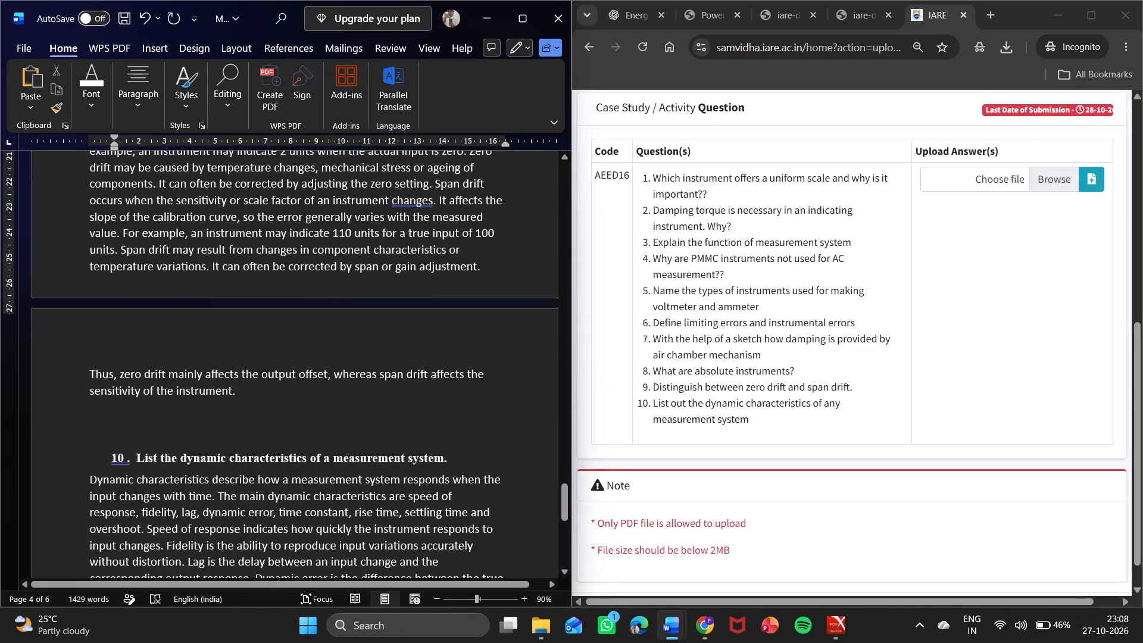
scroll(127, 389, "up", 2)
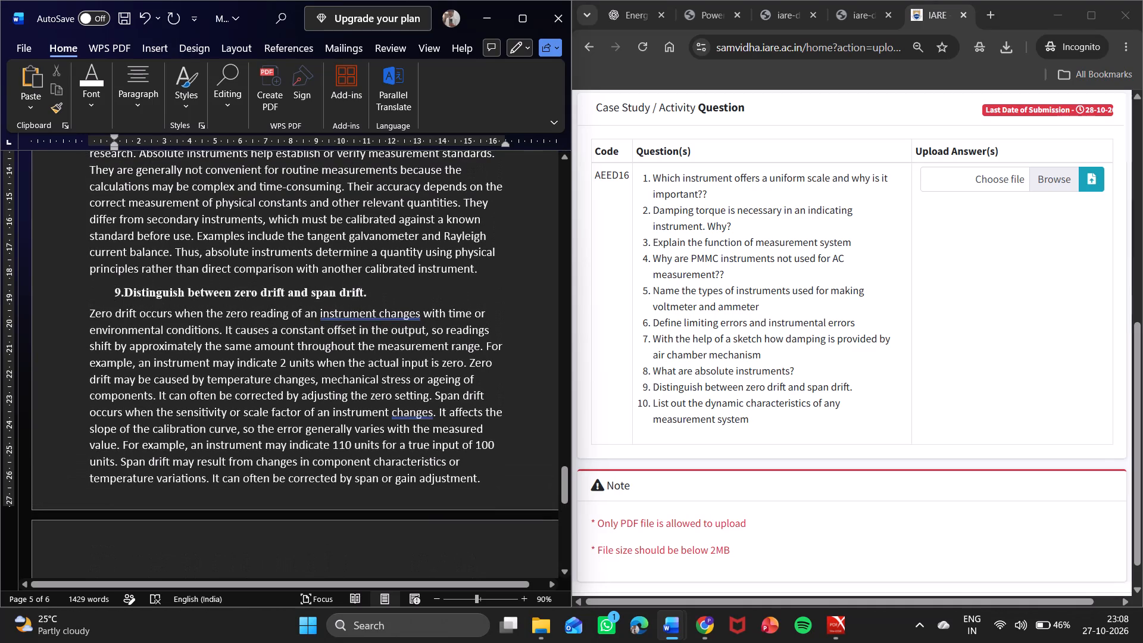
key("Return")
key("Return")
key("Return")
key("Return")
key("Return")
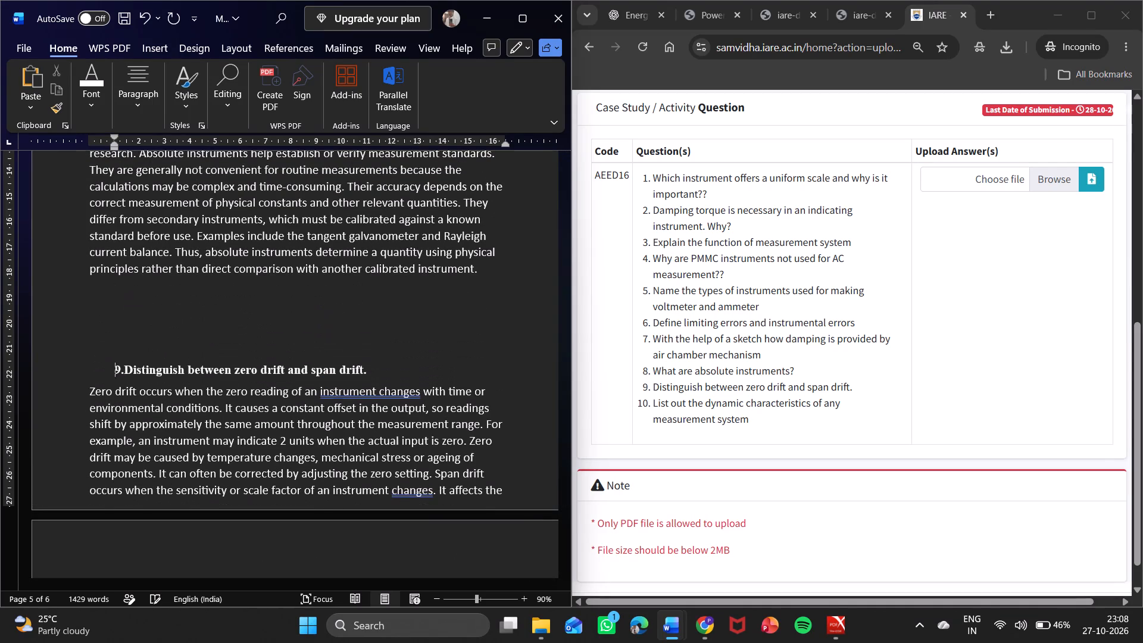
key("Return")
key("Return")
key("Return")
key("Return")
key("Return")
key("Return")
key("Return")
key("Return")
key("Return")
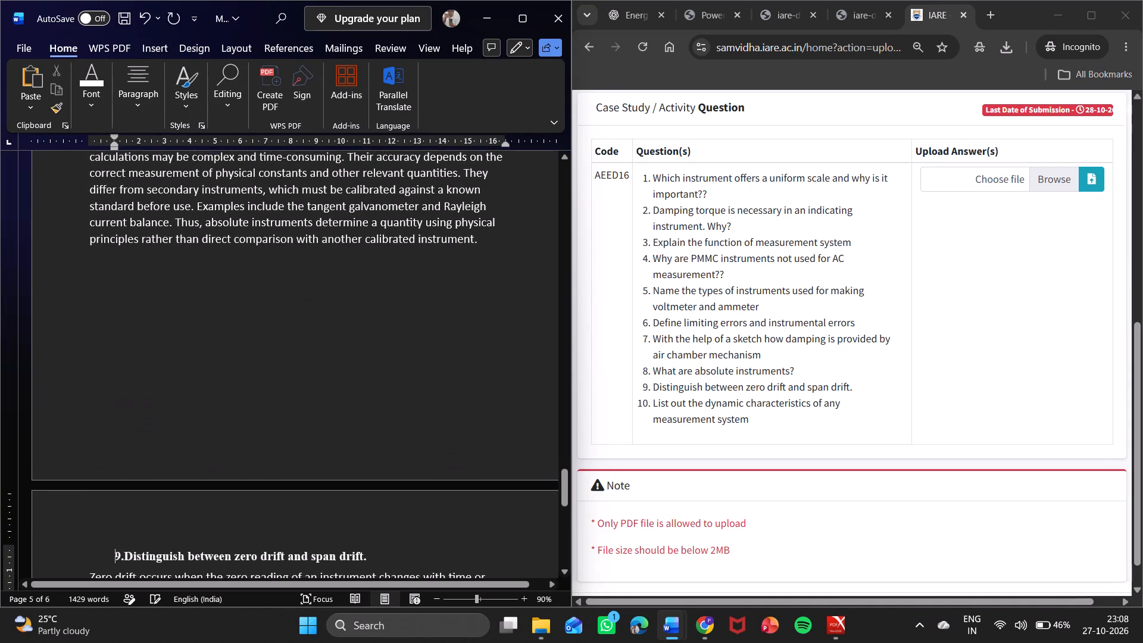
key("Return")
key("BackSpace")
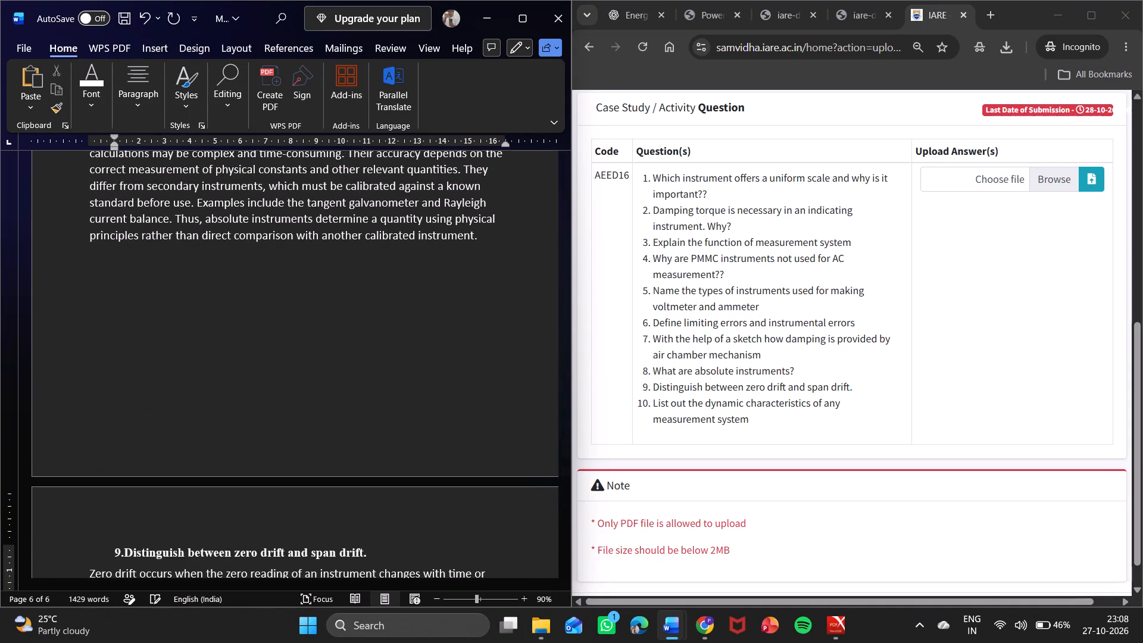
Insert one blank line before the heading "8.What are absolute instruments?" to separate it from the question 7 answer.
scroll(112, 292, "up", 3)
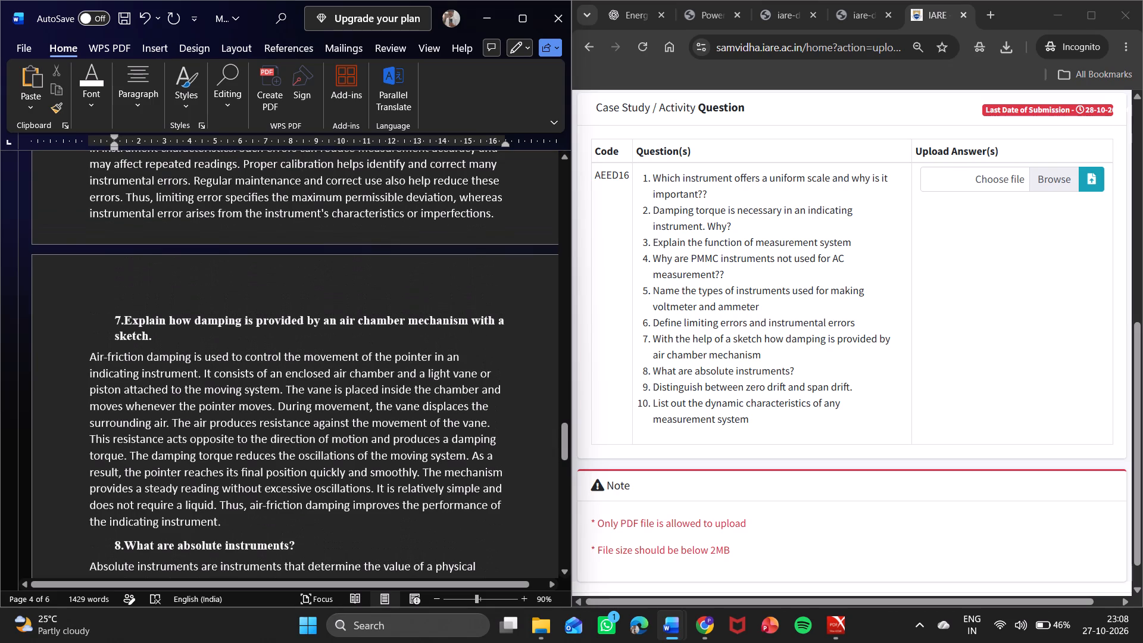
left_click(110, 545)
key("Return")
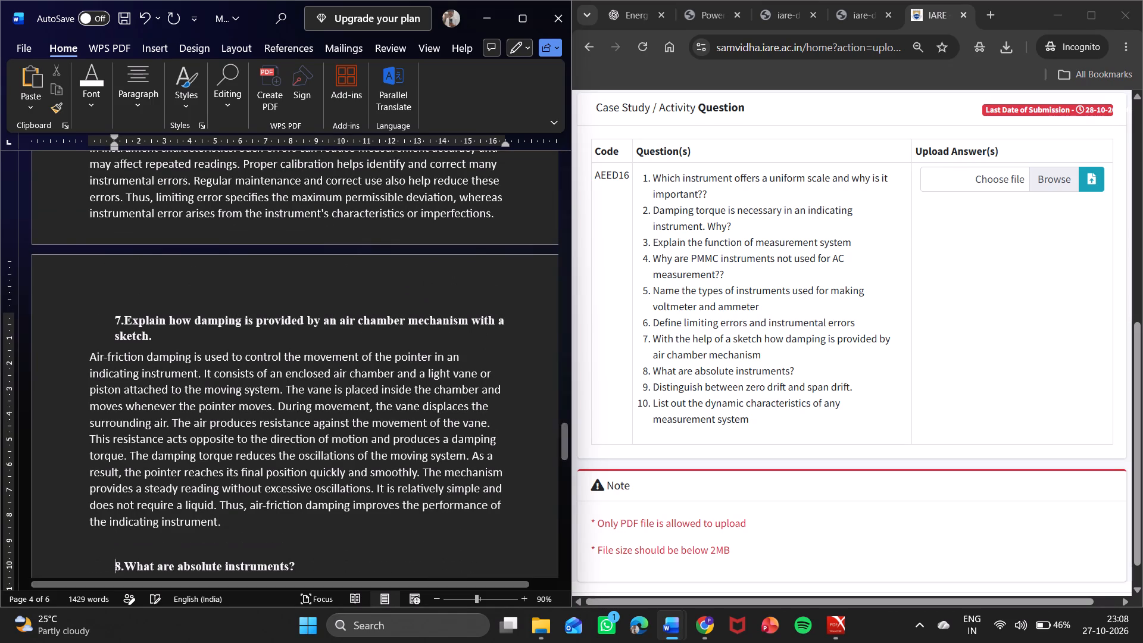
Check the spacing and page layout of questions 4 to 7 and their answers.
scroll(110, 545, "up", 2)
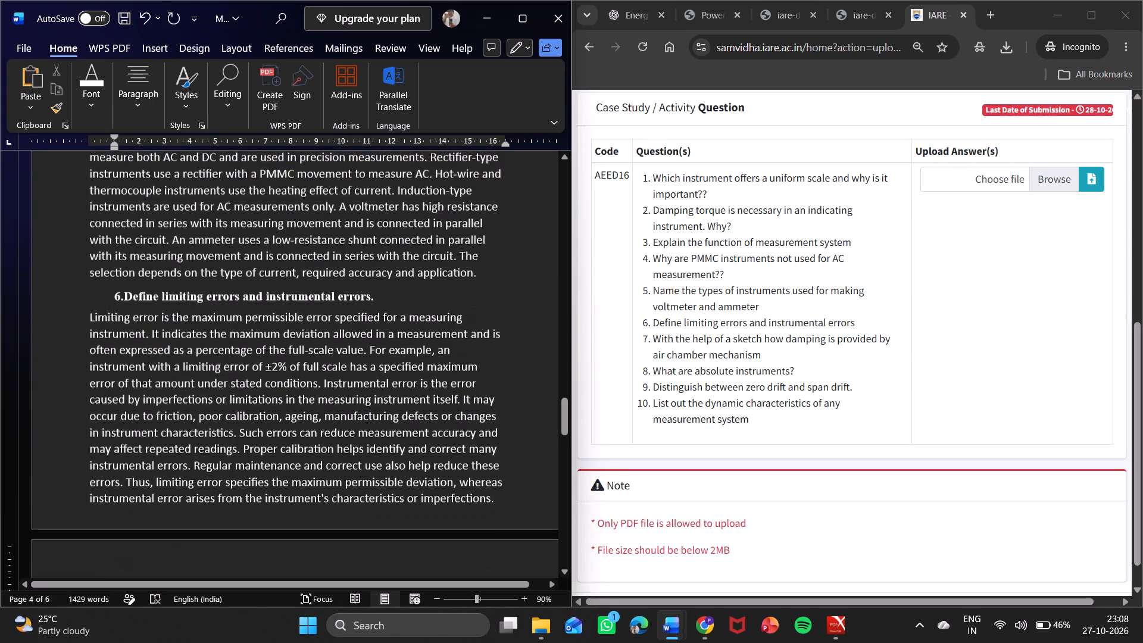
scroll(110, 545, "up", 3)
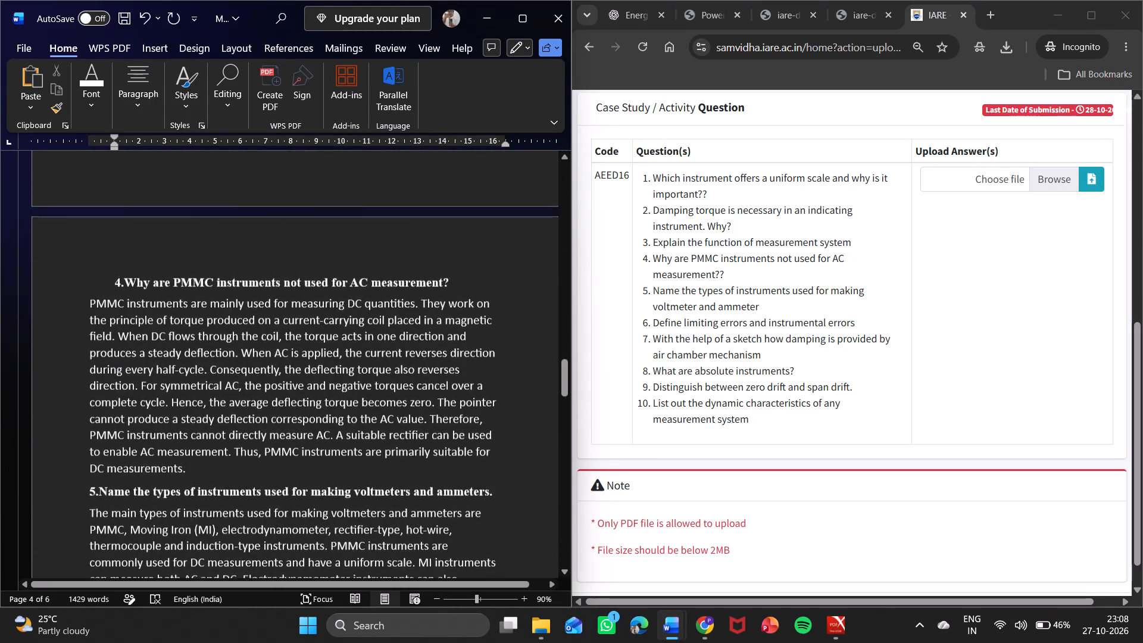
scroll(110, 545, "down", 3)
scroll(110, 545, "up", 1)
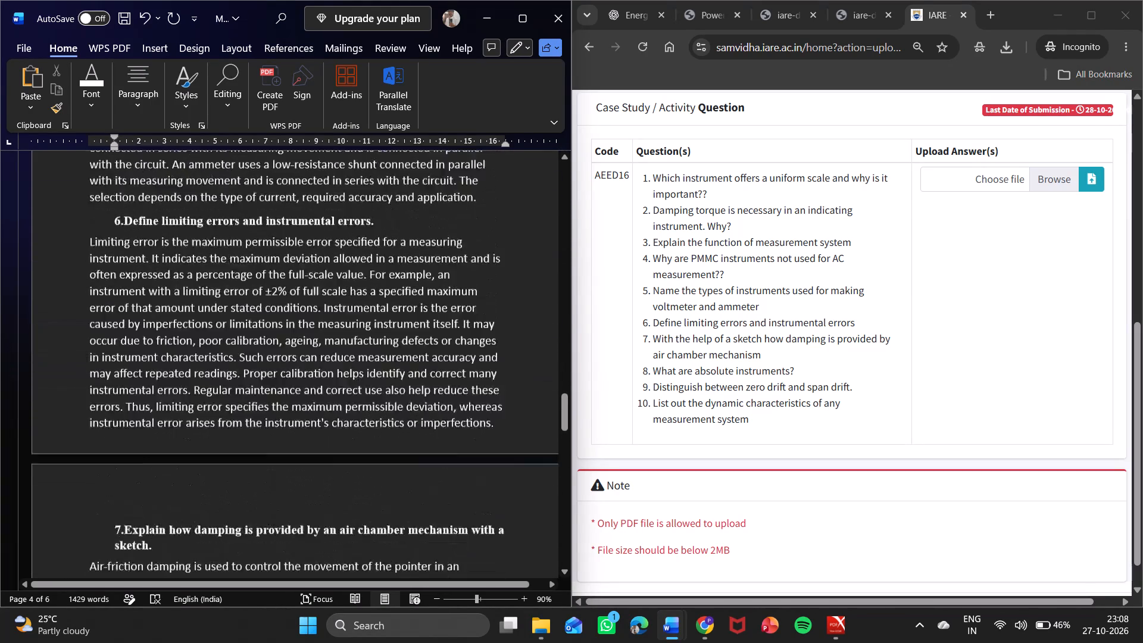
Insert twelve blank lines before the heading "6.Define limiting errors and instrumental errors." to move it to a new page.
scroll(110, 545, "up", 1)
scroll(126, 380, "up", 2)
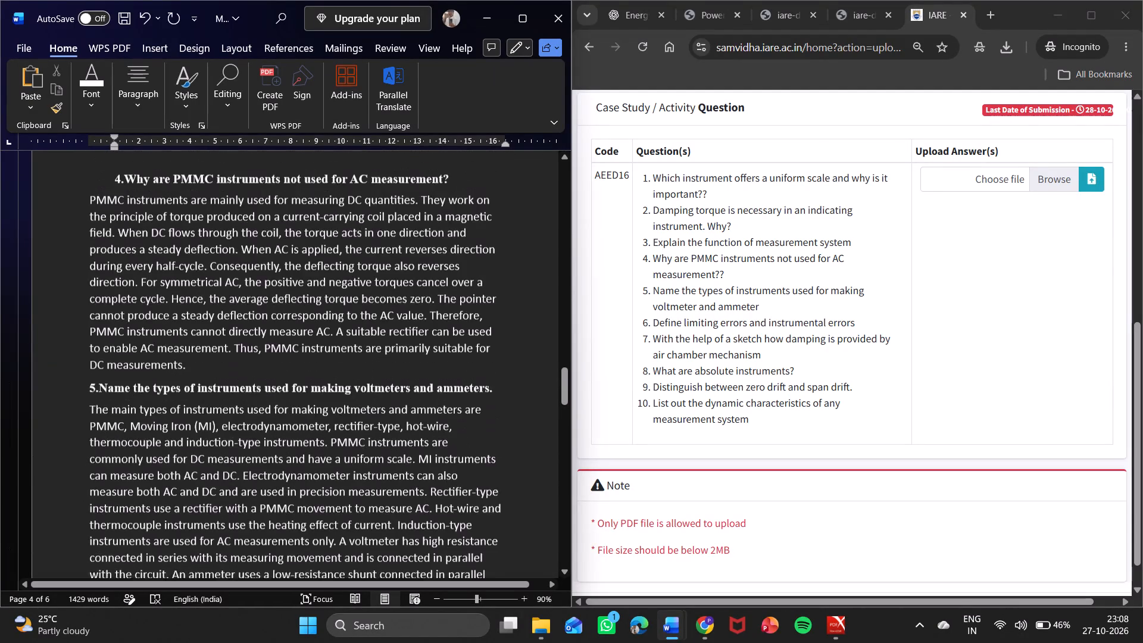
scroll(126, 380, "down", 2)
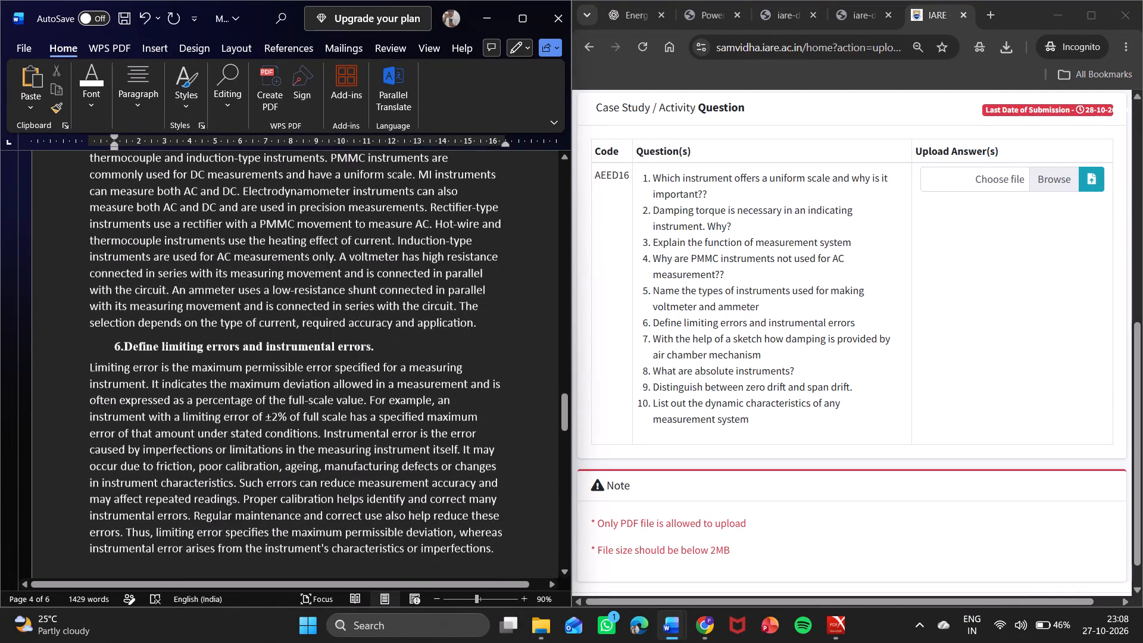
left_click(112, 344)
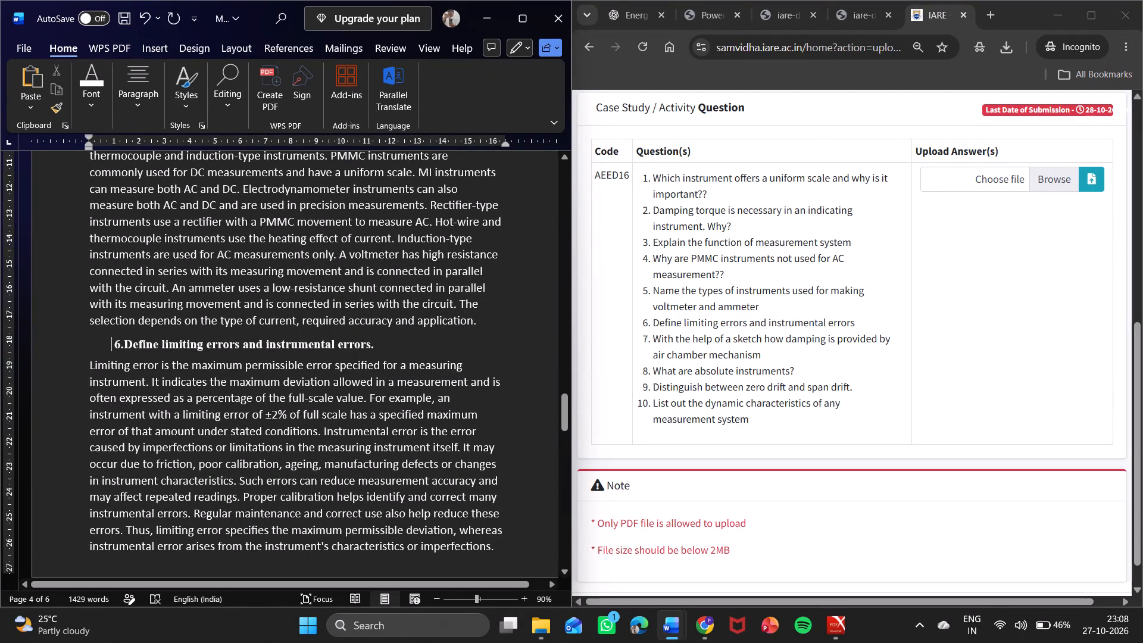
key("Return")
key("Return")
key("Return")
key("Return")
key("Return")
key("Return")
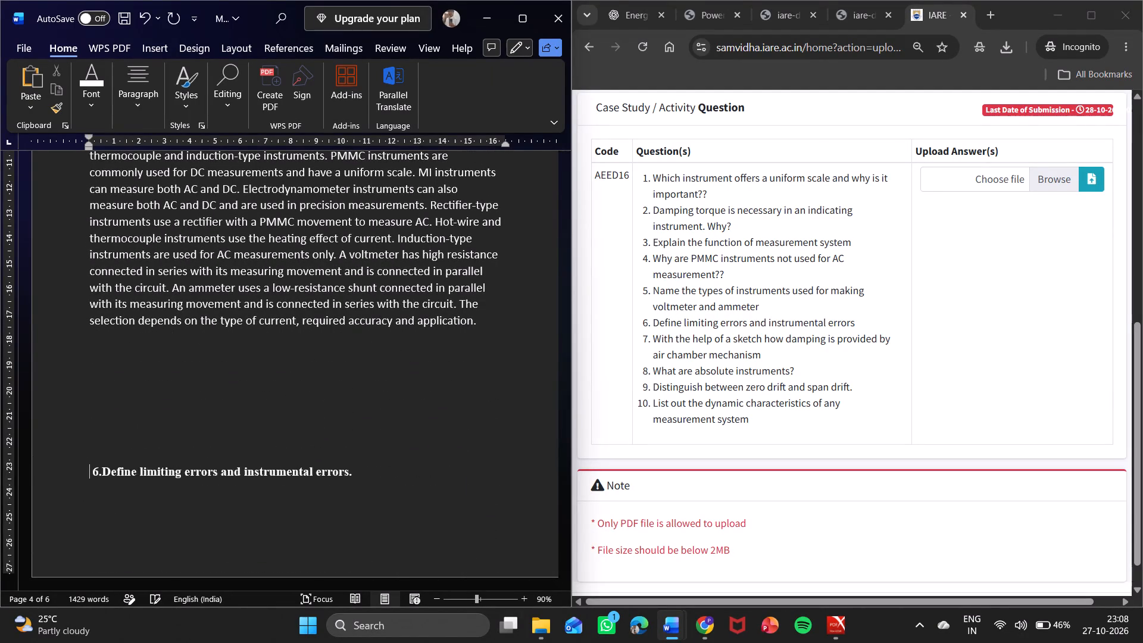
key("Return")
key("Return")
key("Return")
key("Return")
key("Return")
key("Return")
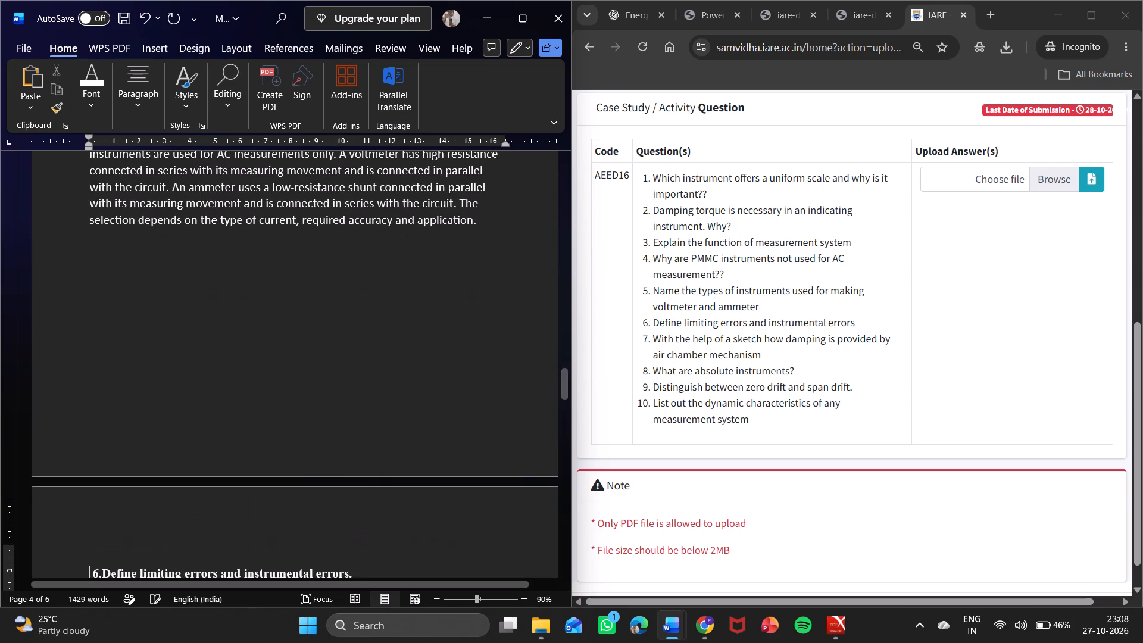
Indent the heading "6.Define limiting errors and instrumental errors." with six spaces.
key("space")
key("space")
key("space")
key("space")
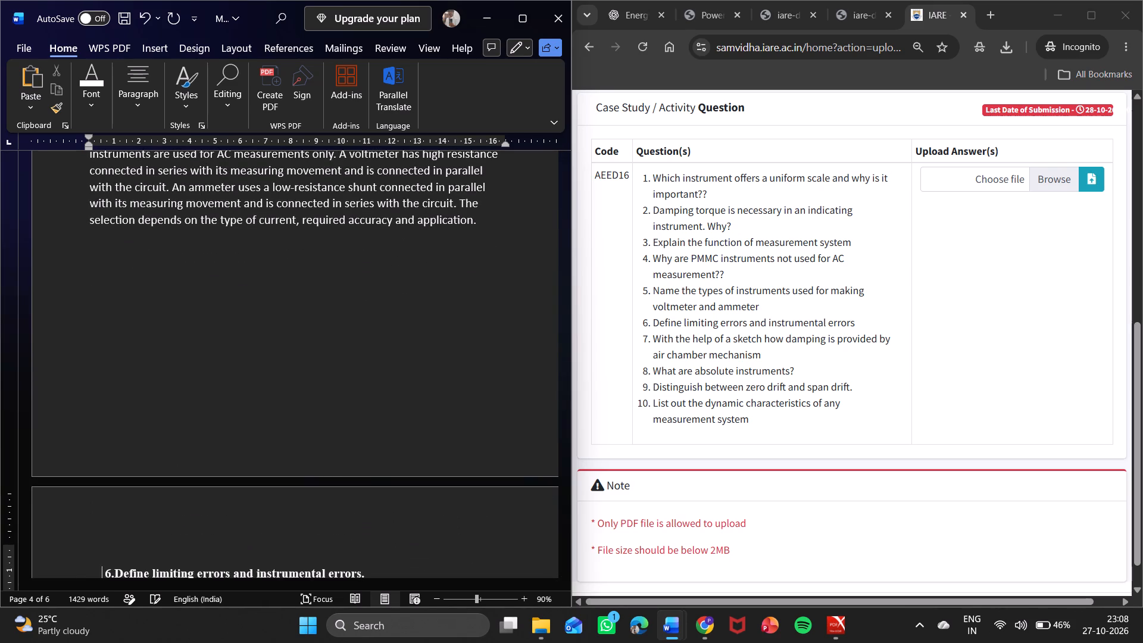
key("space")
key("space")
Insert two blank lines before the heading "5.Name the types of instruments used for making voltmeters and ammeters.".
scroll(112, 344, "up", 1)
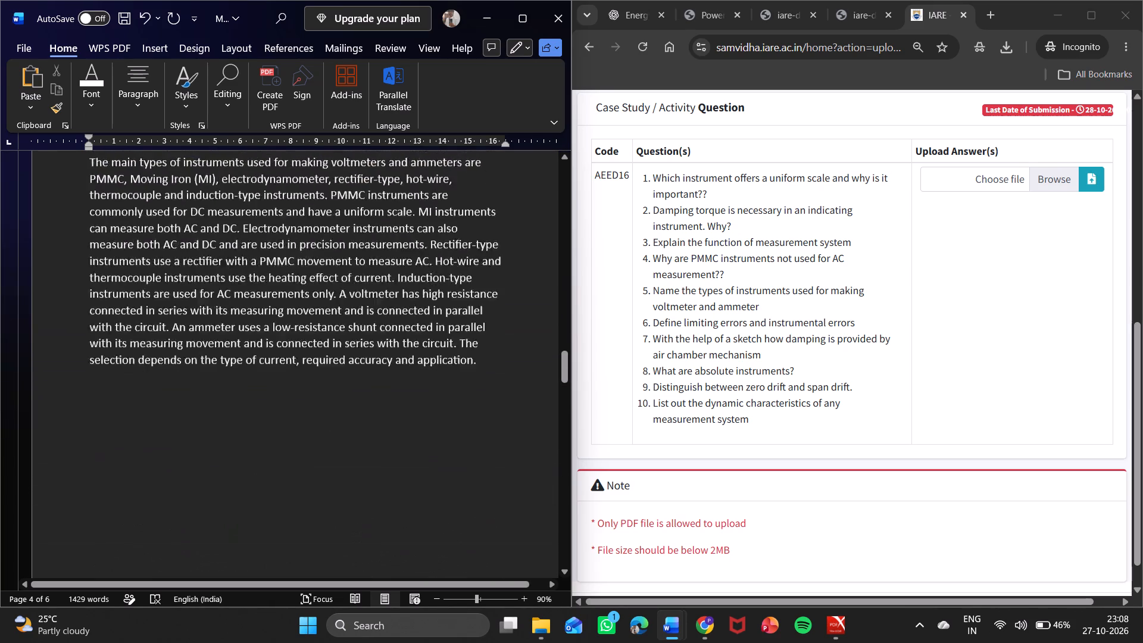
scroll(112, 344, "up", 2)
left_click(88, 513)
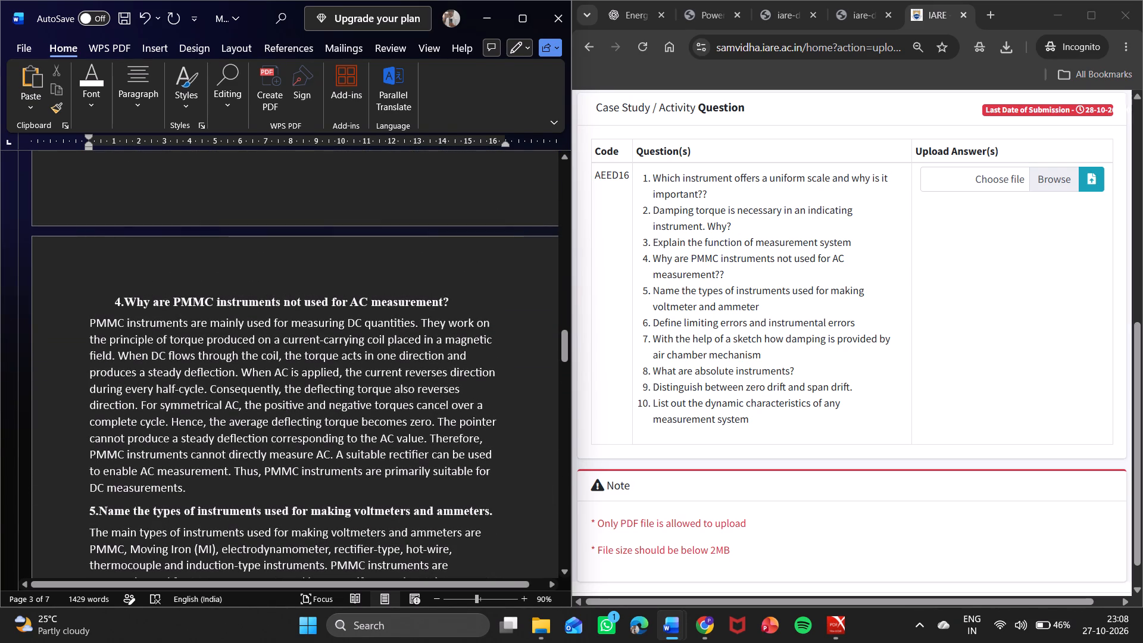
key("Return")
key("Return")
Check the spacing and page breaks across the question and answer pages, from question 1 through question 8.
scroll(88, 513, "down", 1)
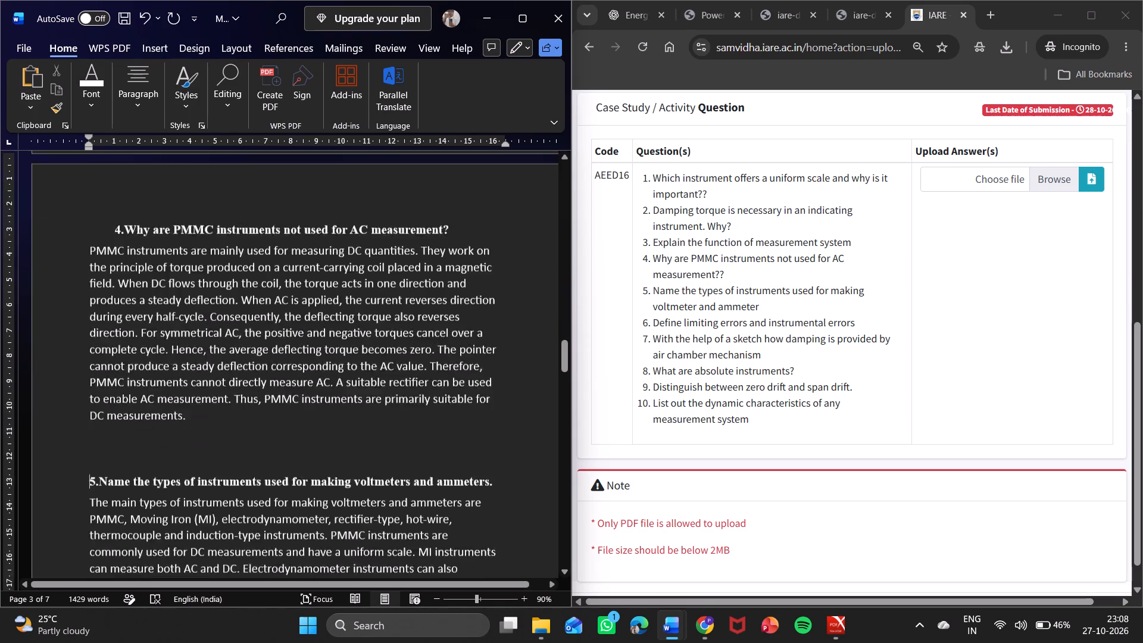
scroll(88, 513, "down", 1)
scroll(88, 513, "up", 5)
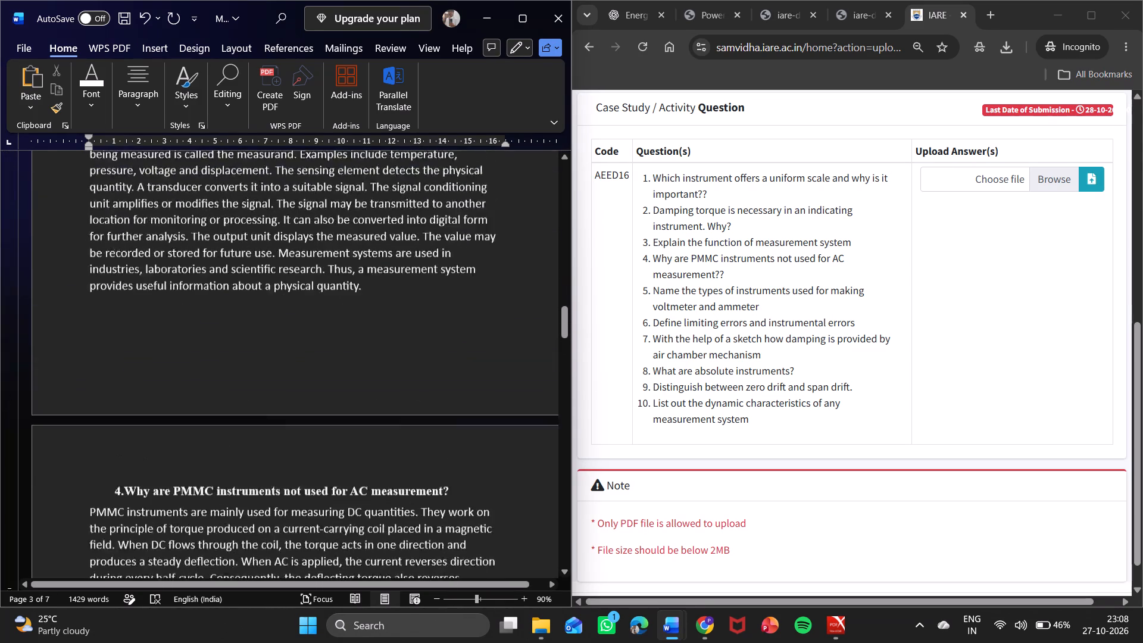
scroll(88, 513, "up", 1)
scroll(88, 513, "down", 3)
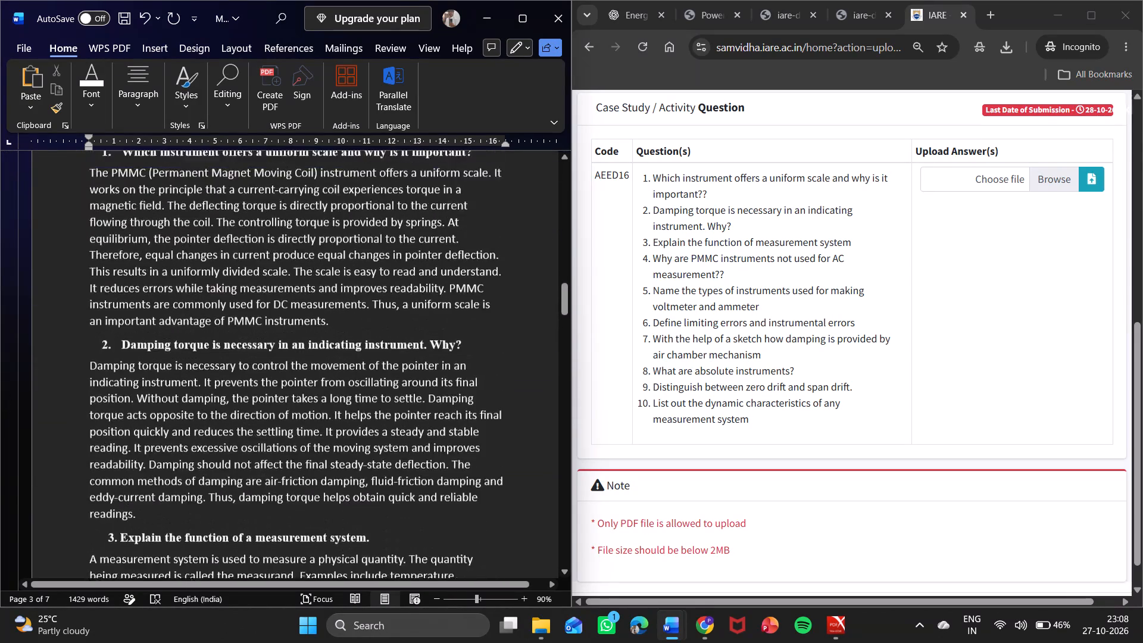
scroll(88, 513, "down", 4)
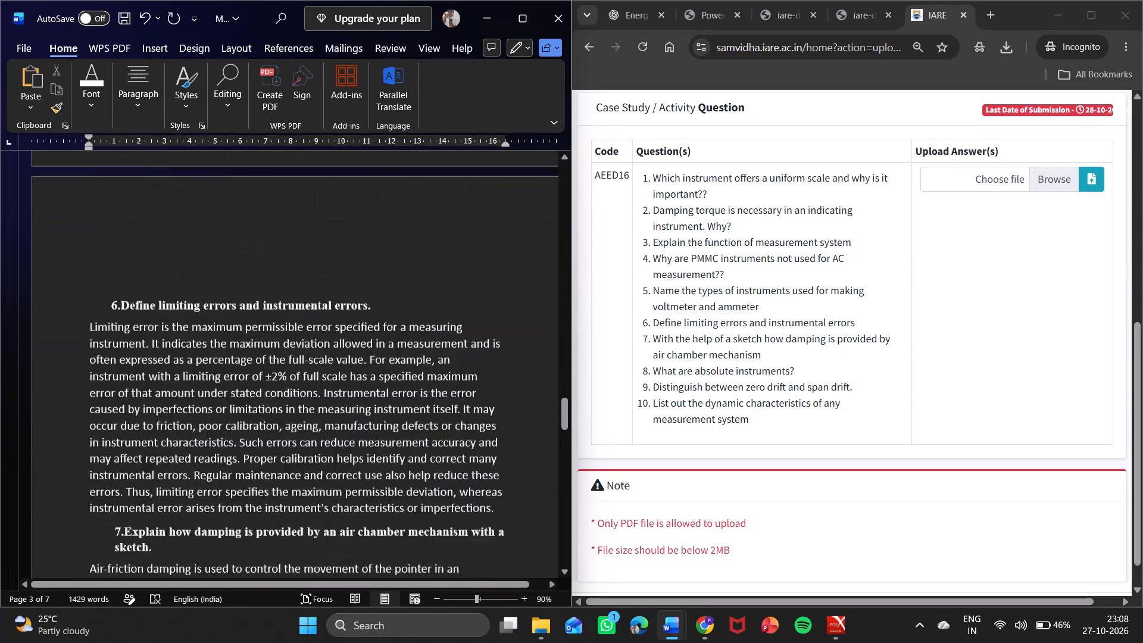
scroll(88, 513, "down", 4)
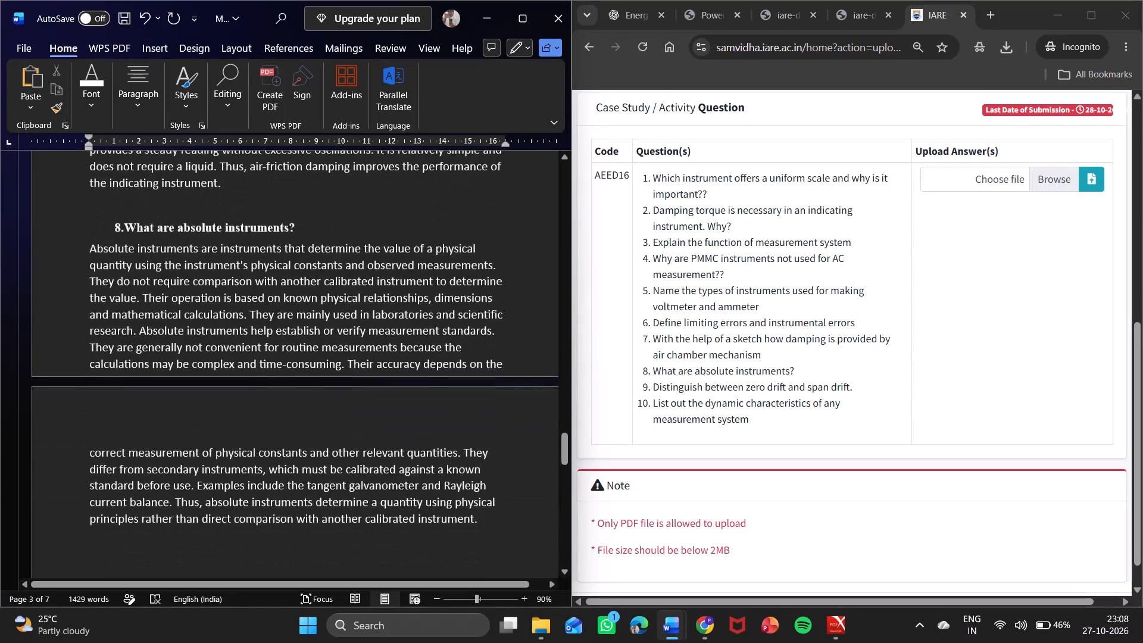
scroll(88, 513, "down", 1)
Insert seven blank lines before the heading "8.What are absolute instruments?" to move it to the top of a new page.
scroll(88, 513, "up", 1)
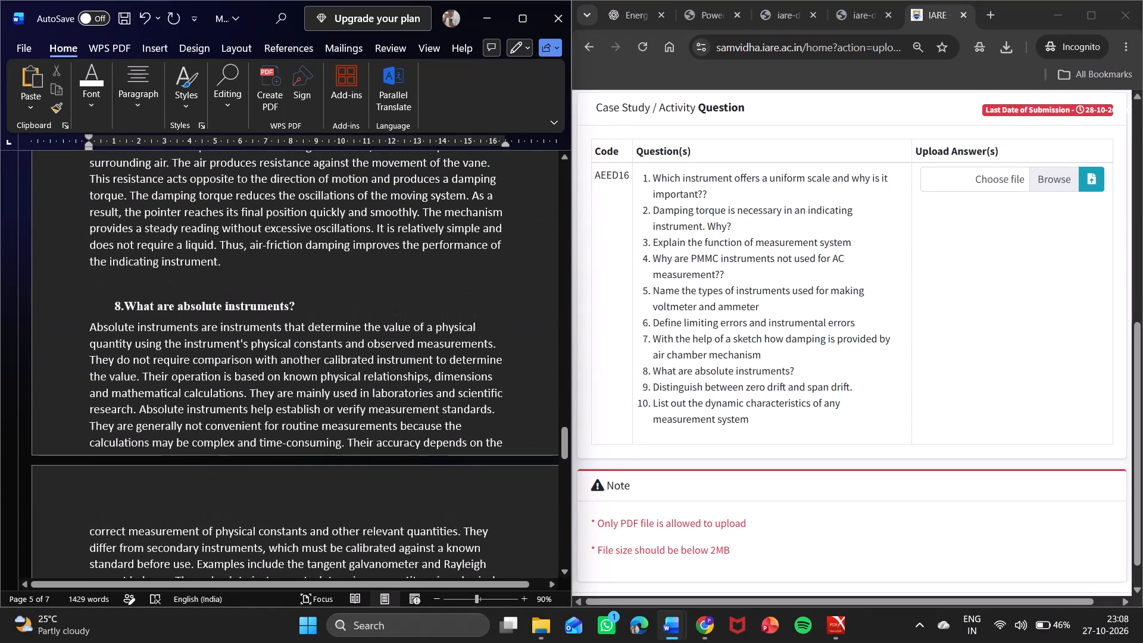
left_click(104, 313)
key("Return")
key("Return")
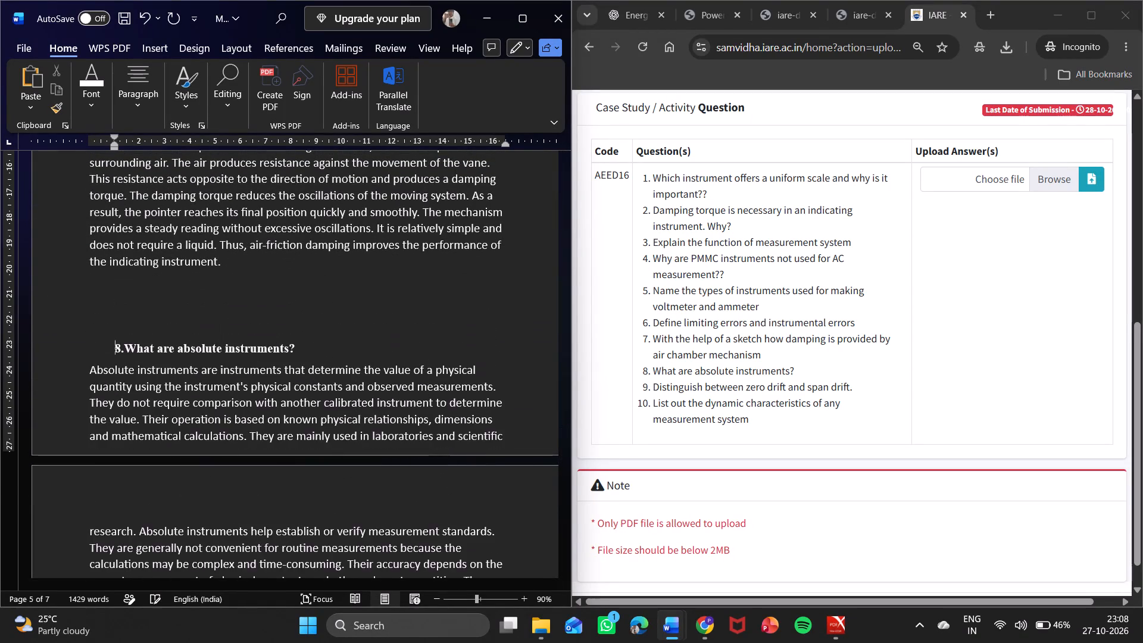
key("Return")
key("Return")
key("Return")
key("Return")
key("Return")
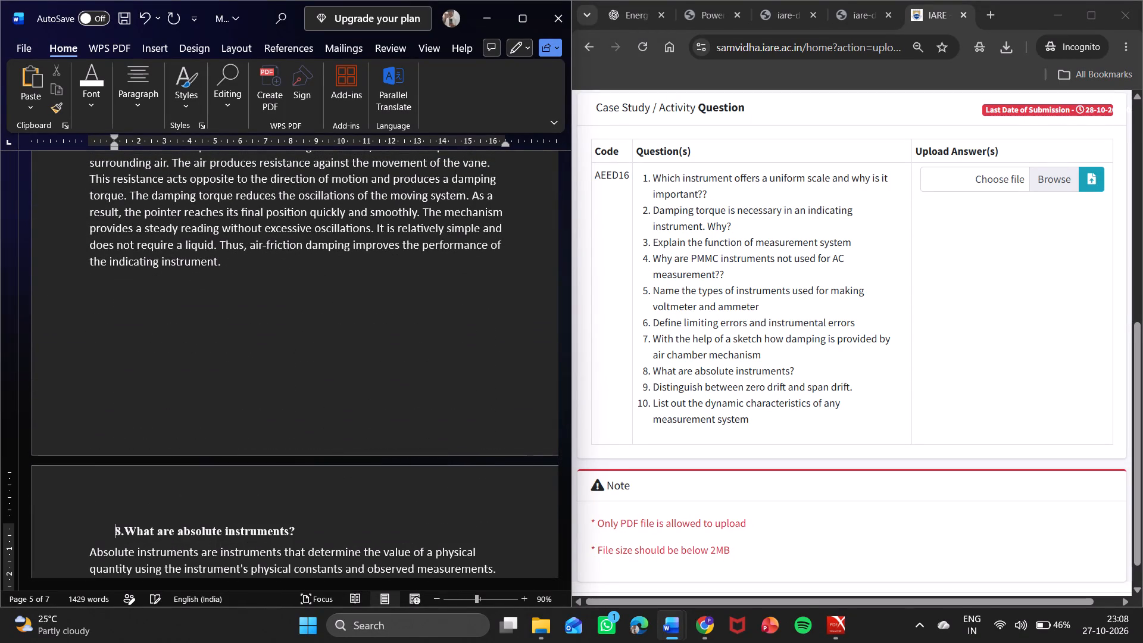
Delete the extra blank lines before the heading "9.Distinguish between zero drift and span drift.", leaving one after the question 8 answer.
scroll(104, 313, "down", 4)
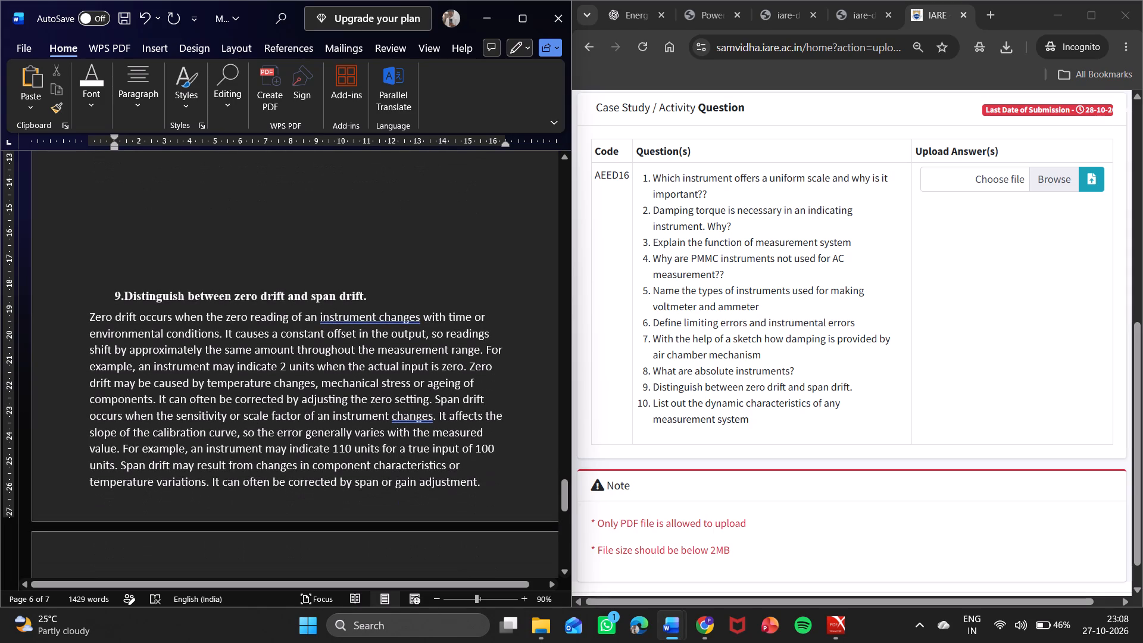
left_click(105, 299)
key("BackSpace")
key("BackSpace")
key("BackSpace")
key("BackSpace")
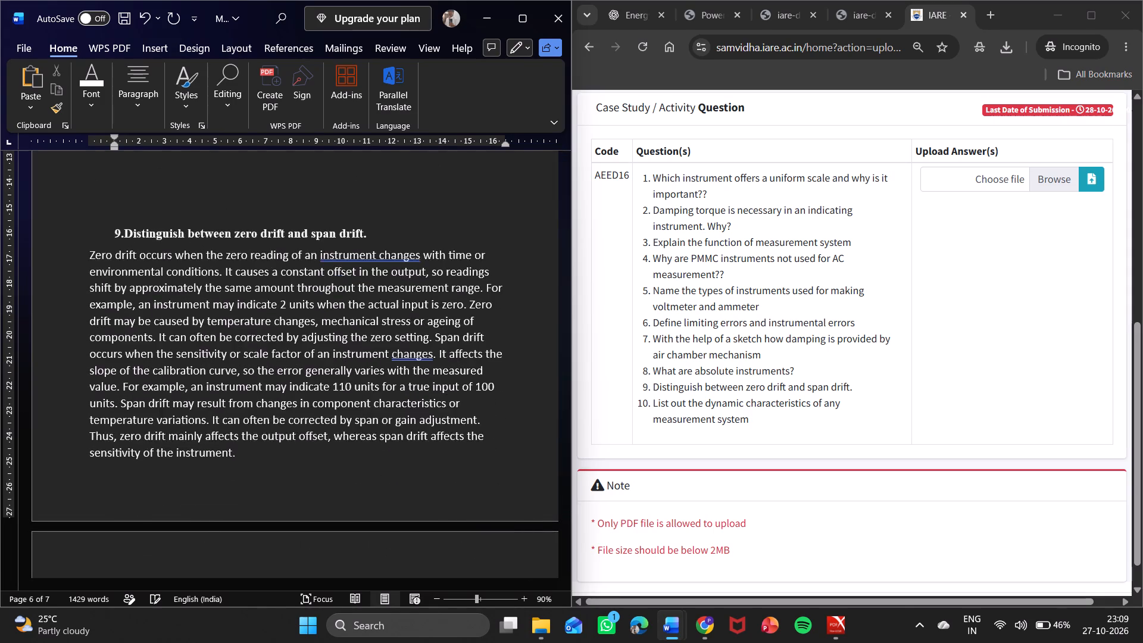
key("BackSpace")
key("BackSpace")
key("BackSpace")
key("BackSpace")
key("BackSpace")
scroll(105, 299, "up", 2)
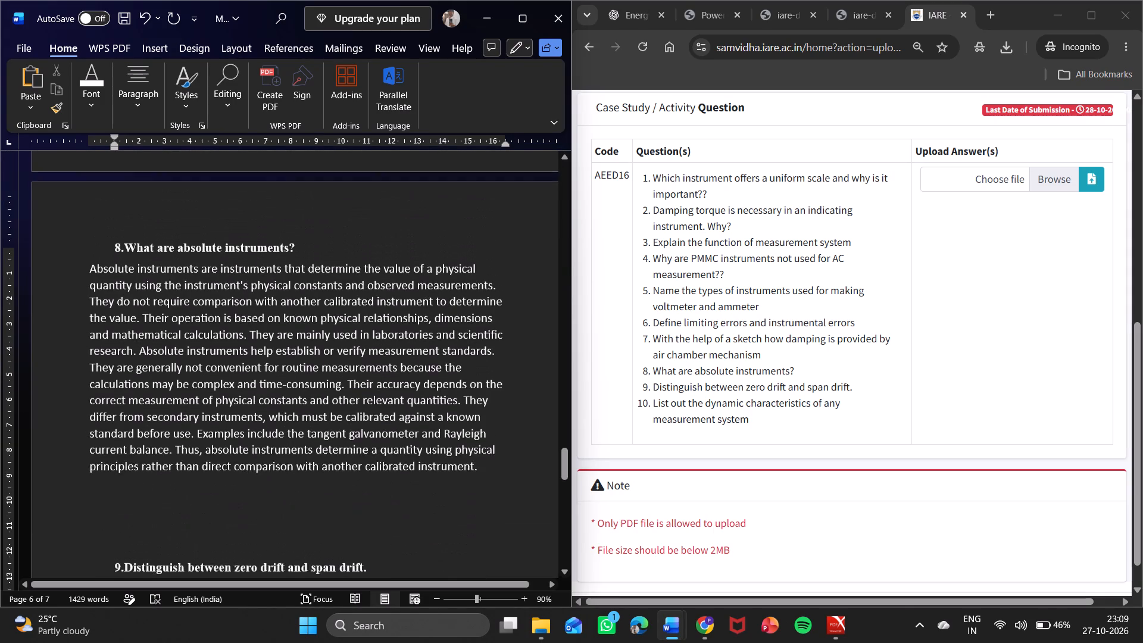
key("BackSpace")
key("BackSpace")
key("BackSpace")
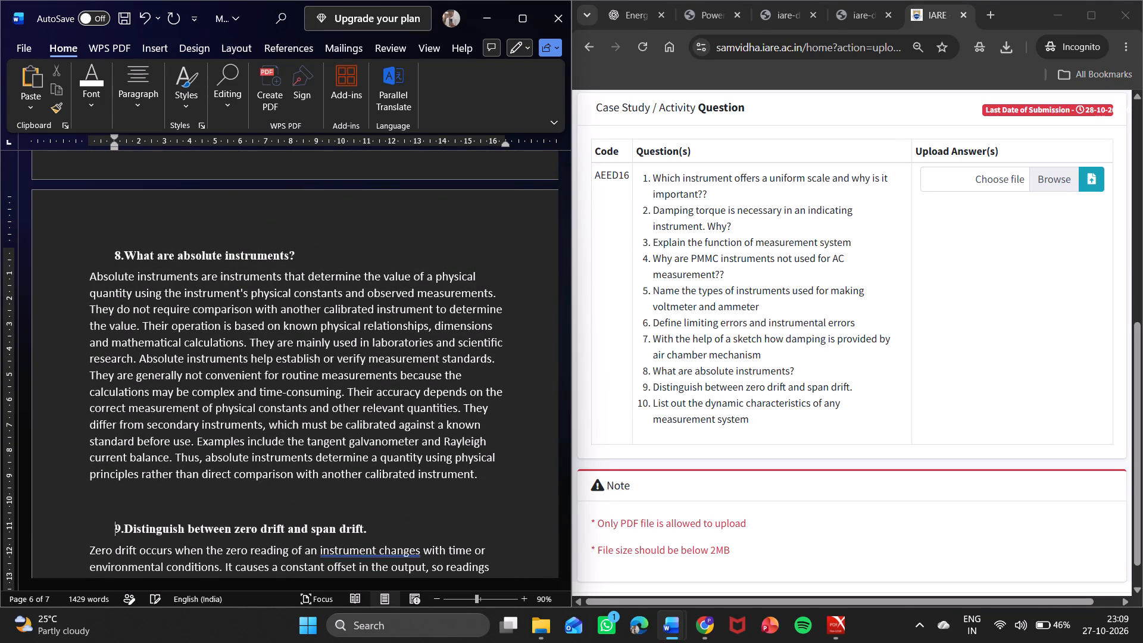
key("BackSpace")
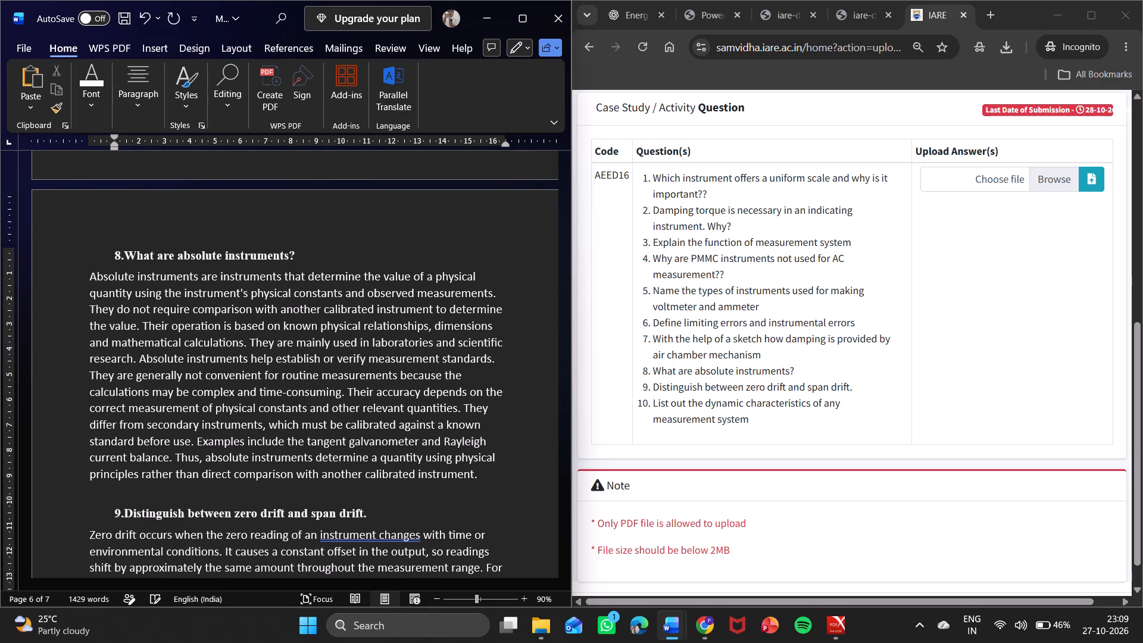
Insert seven blank lines before the heading "10. List the dynamic characteristics of a measurement system." to move it to a new page.
scroll(105, 299, "down", 3)
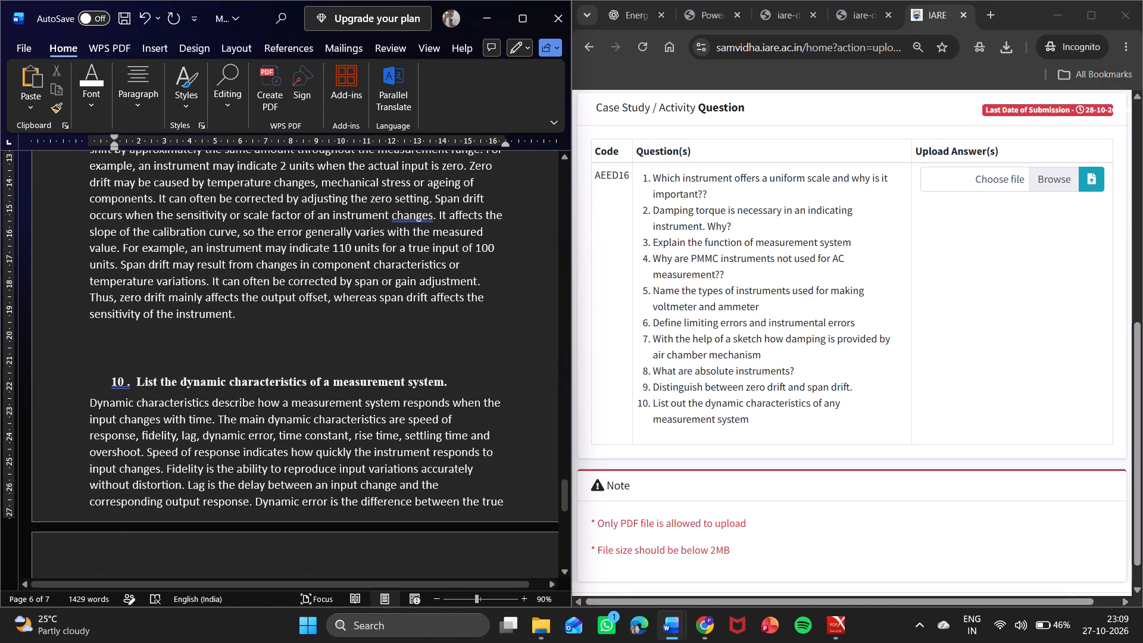
left_click(114, 385)
key("Return")
key("Return")
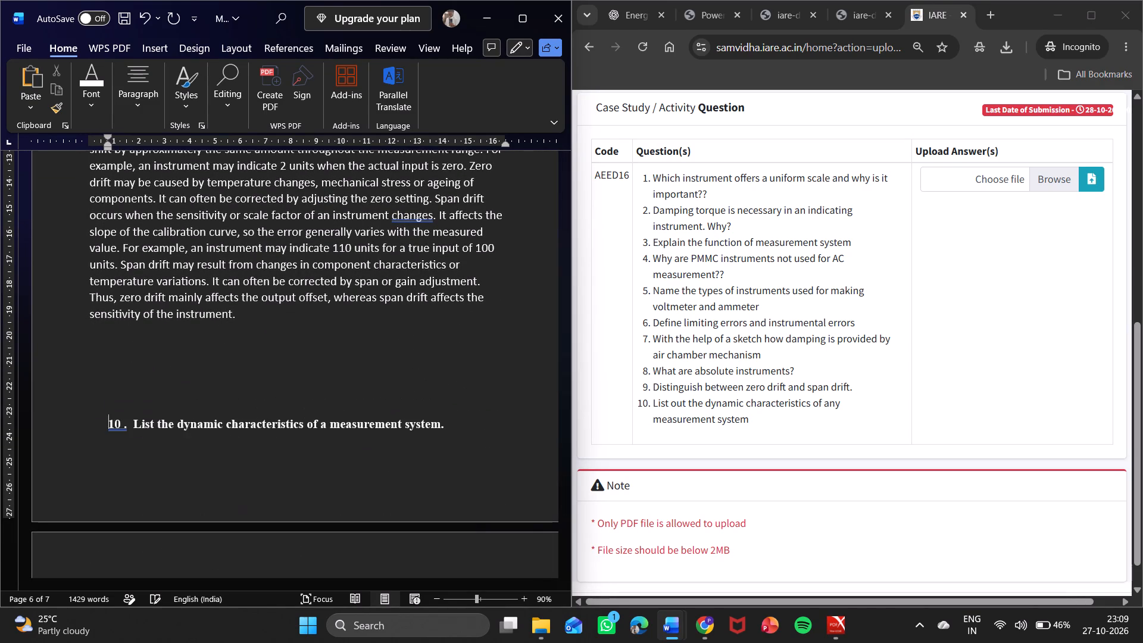
key("Return")
key("Return")
key("Return")
key("Return")
key("Return")
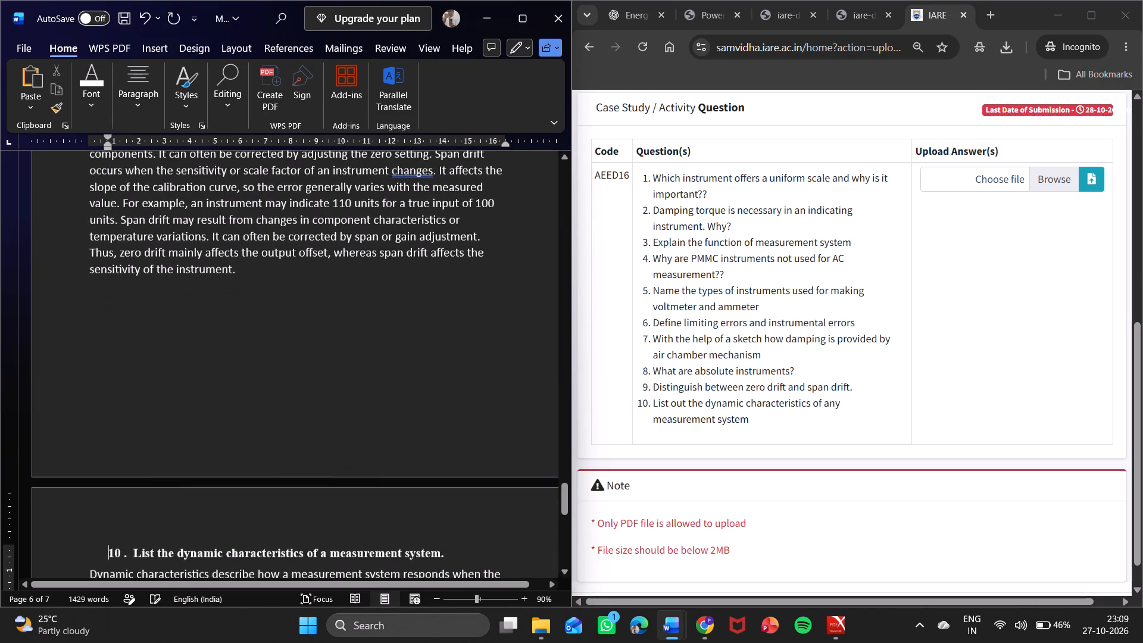
Check the layout of the whole document, from the question 10 page back to the report and assignment cover pages.
scroll(114, 385, "down", 10)
scroll(114, 385, "up", 6)
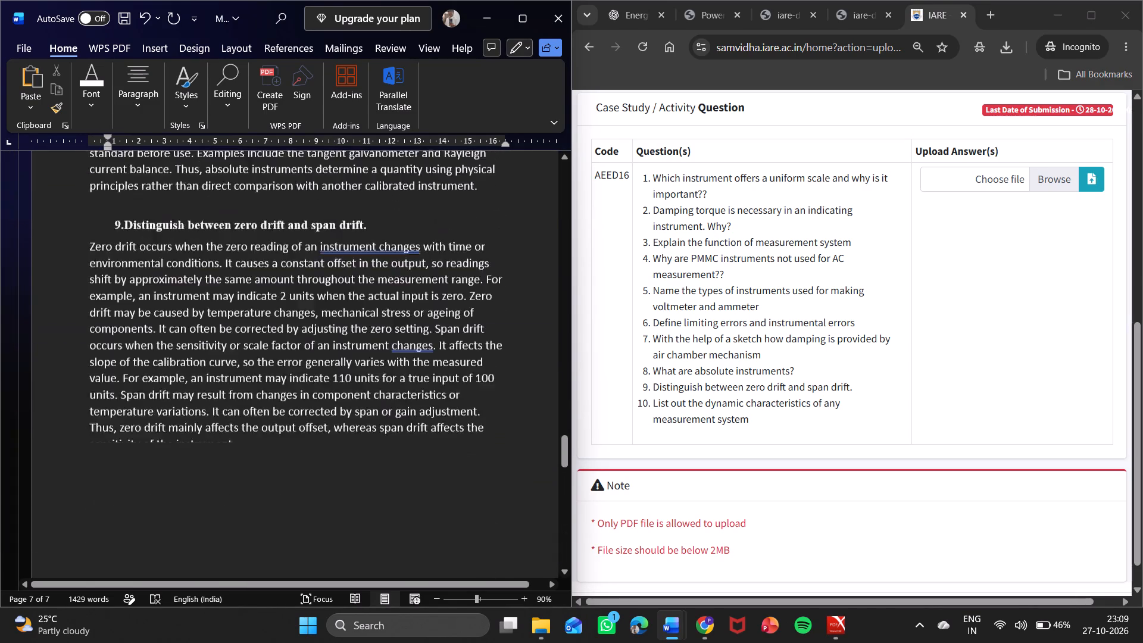
scroll(114, 385, "up", 15)
scroll(114, 385, "down", 2)
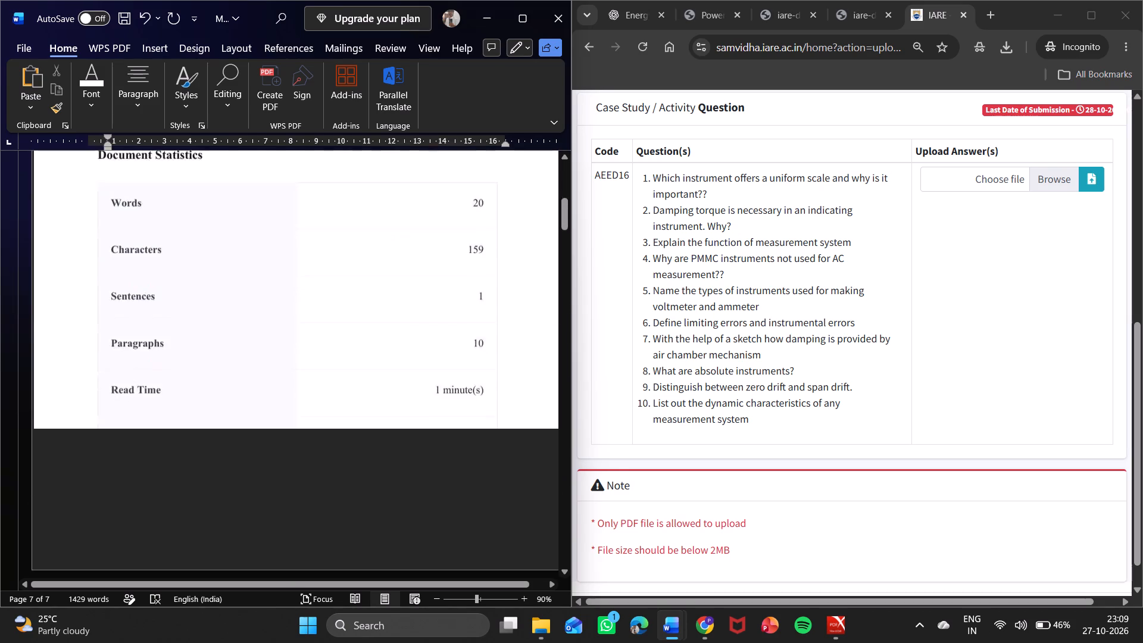
scroll(114, 385, "down", 4)
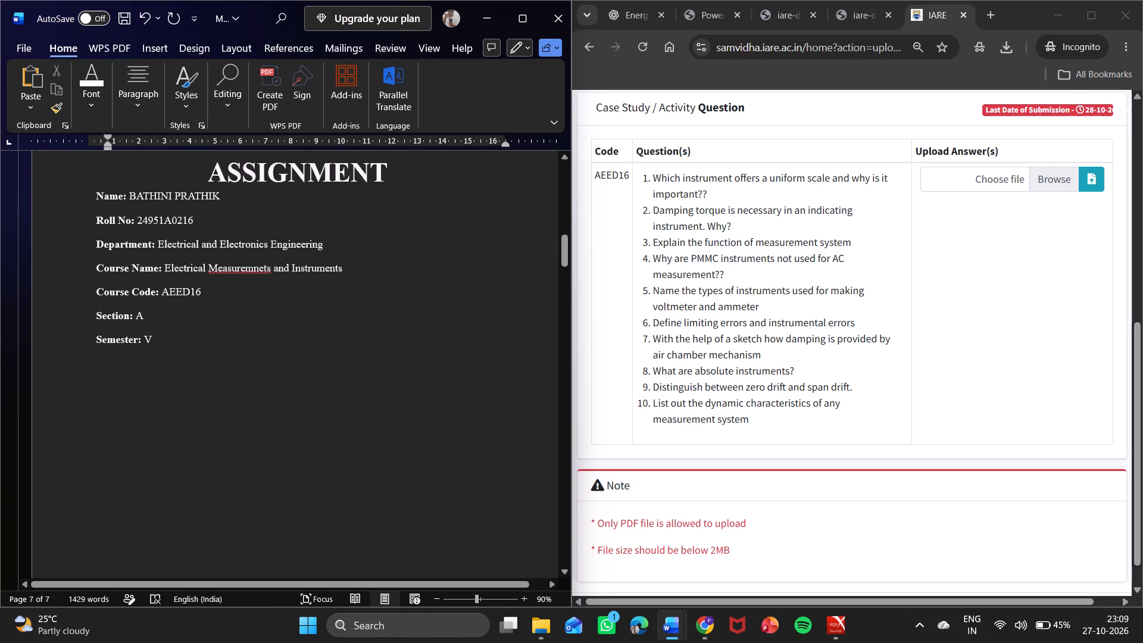
Set up a PDF export of the document with the file name "MPMC plagooo reports".
left_click(23, 56)
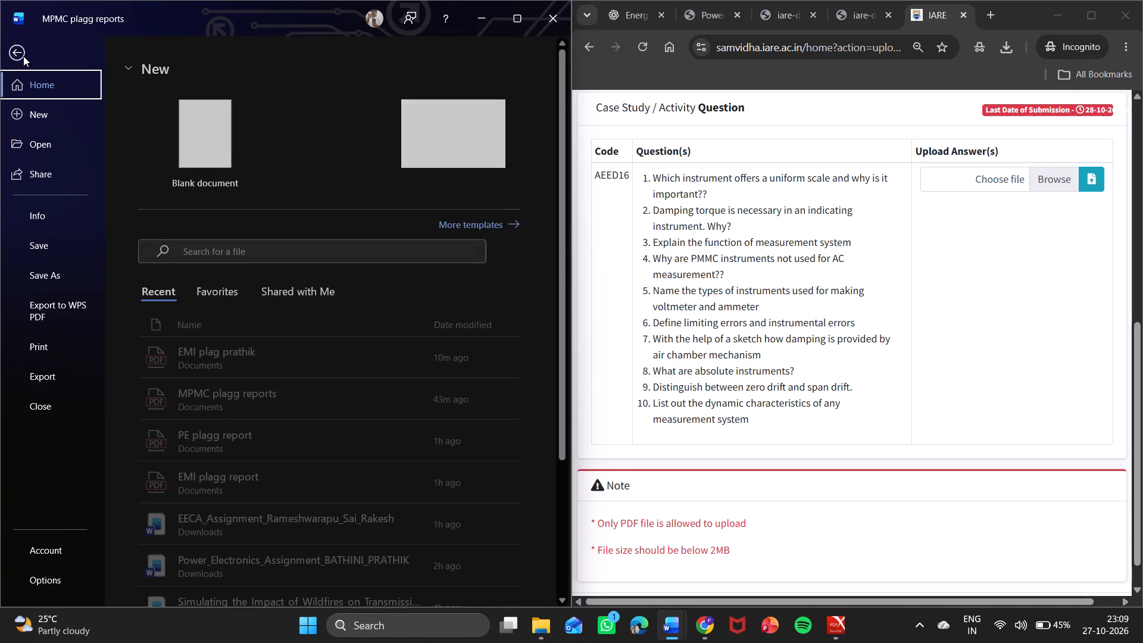
left_click(48, 368)
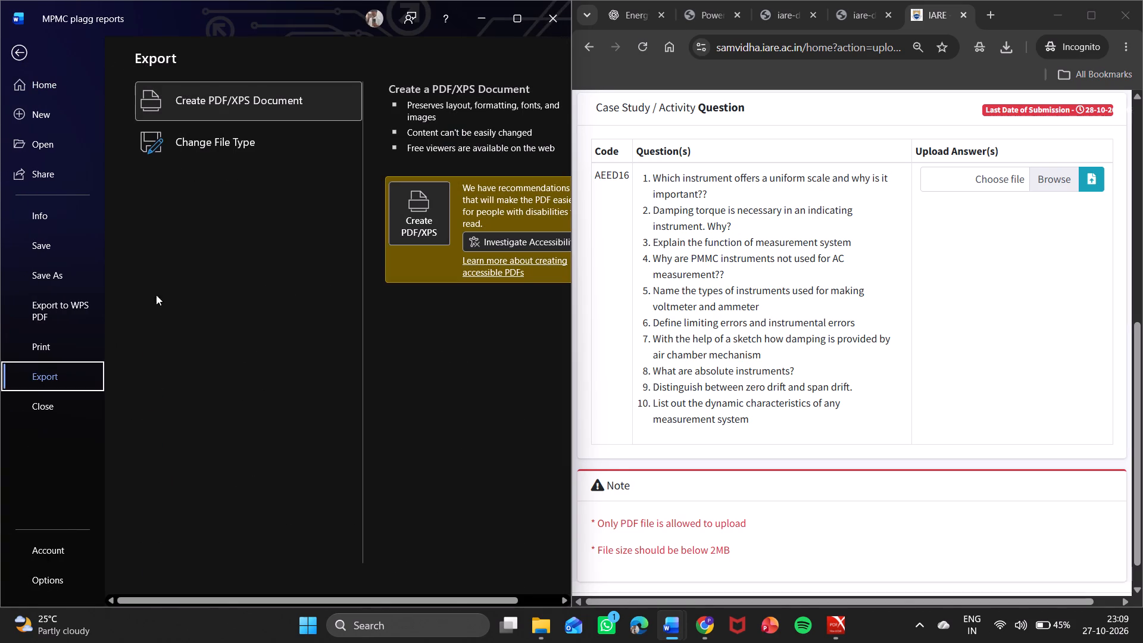
left_click_drag(385, 195, 410, 197)
left_click(410, 197)
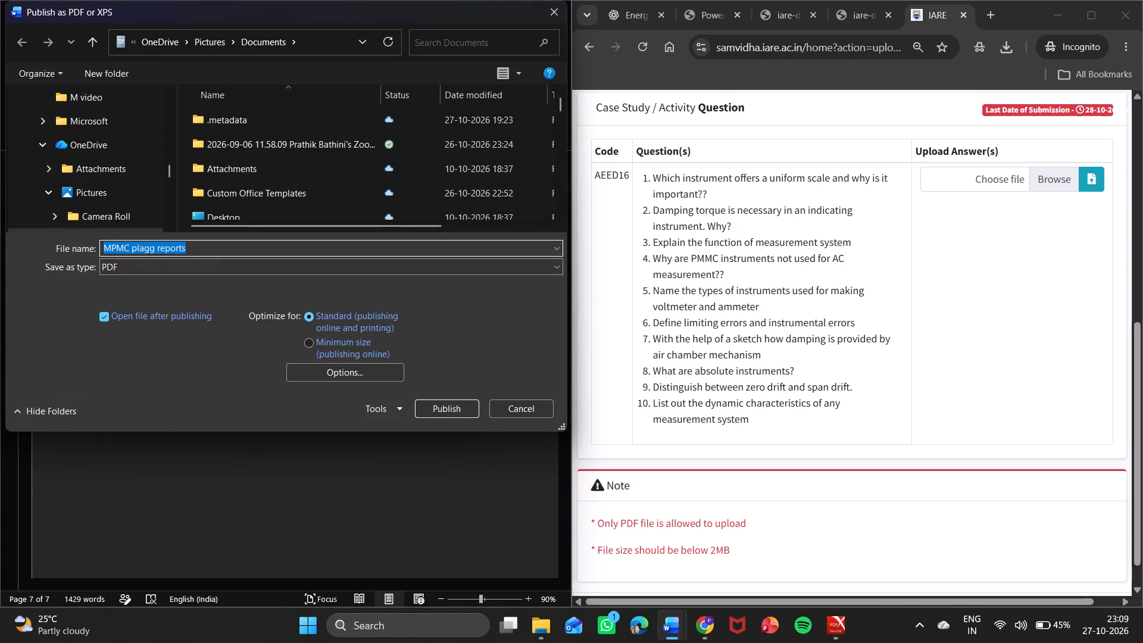
left_click(153, 246)
key("BackSpace")
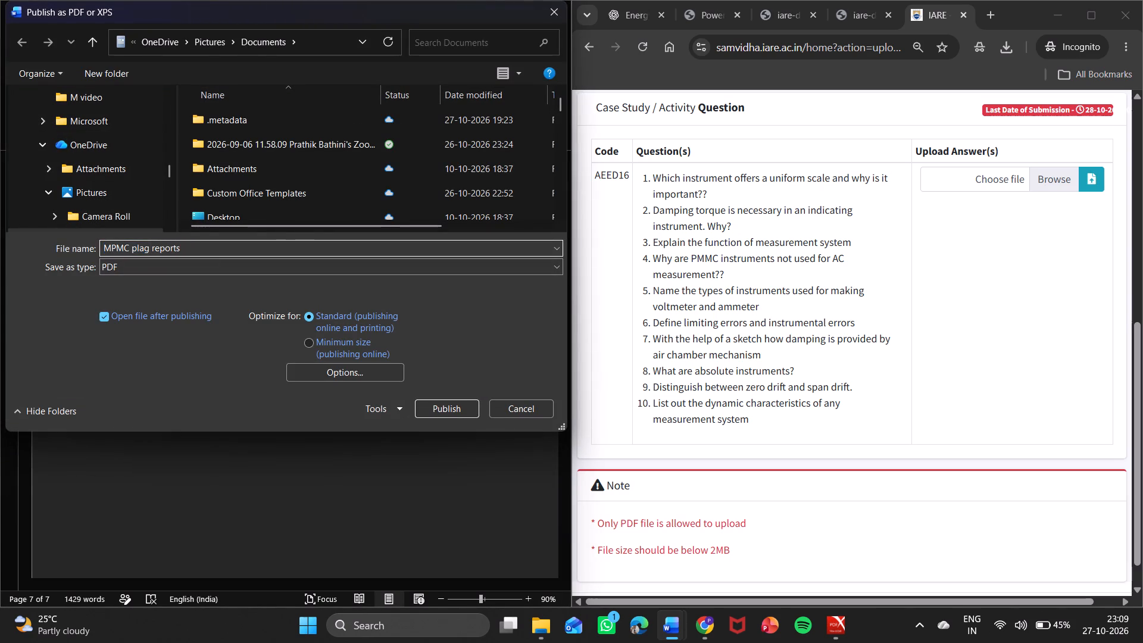
type("oo")
left_click(153, 246)
key("o")
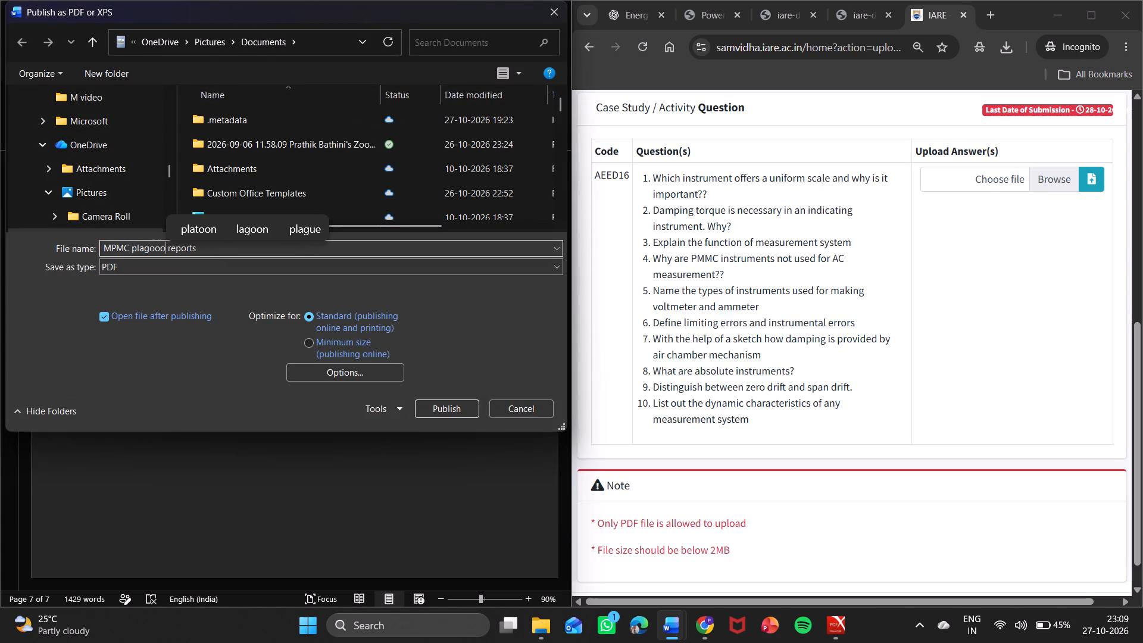
Publish the PDF "MPMC plagooo reports" to the Documents folder and close the PDF that opens.
scroll(84, 113, "up", 9)
left_click(84, 113)
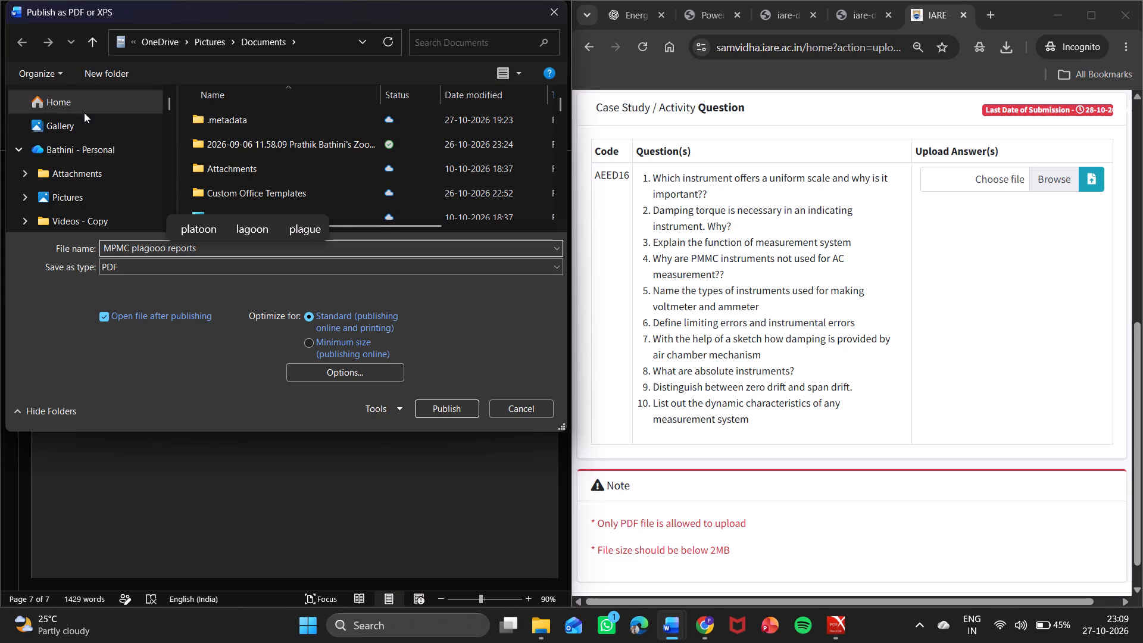
scroll(73, 212, "down", 2)
scroll(73, 212, "up", 1)
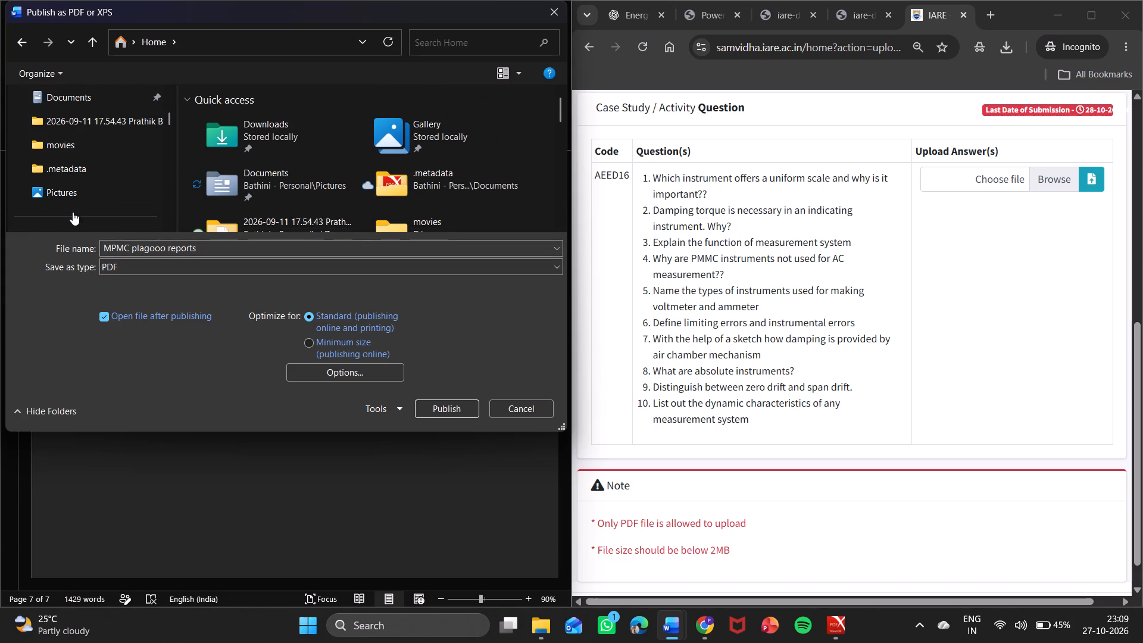
scroll(73, 212, "up", 1)
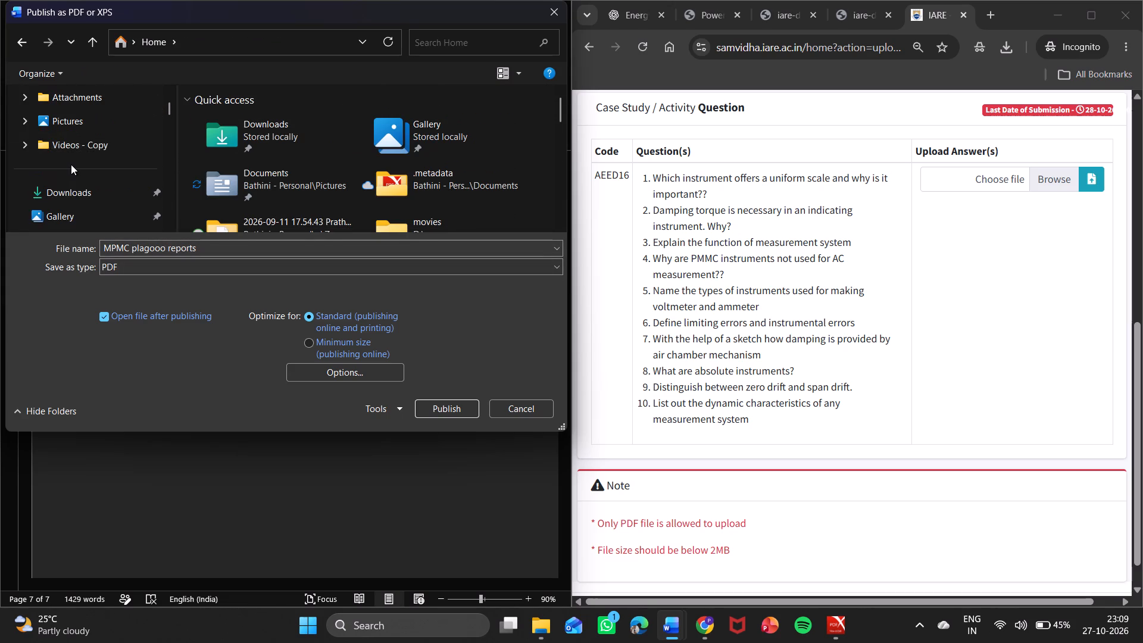
scroll(71, 164, "up", 1)
scroll(88, 219, "down", 1)
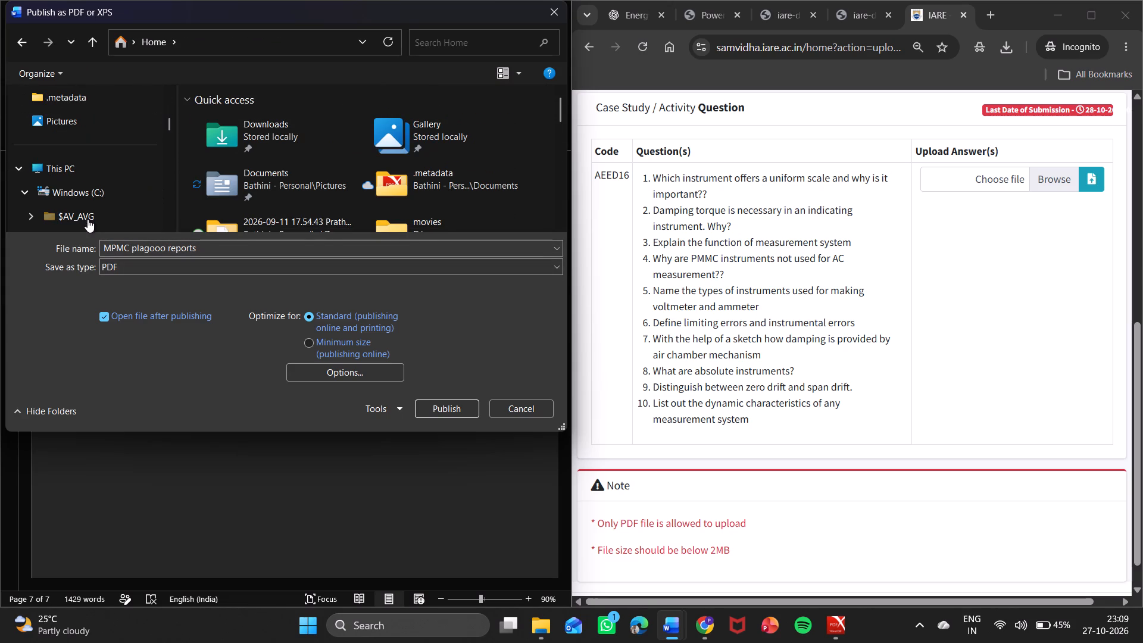
scroll(88, 181, "up", 1)
left_click(77, 99)
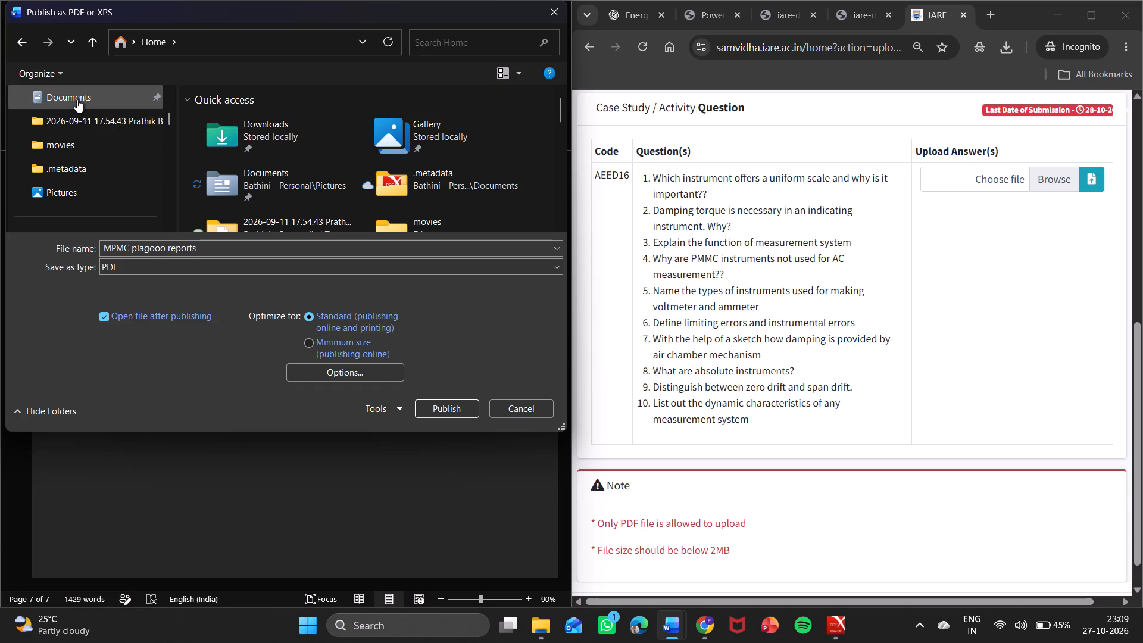
left_click(469, 414)
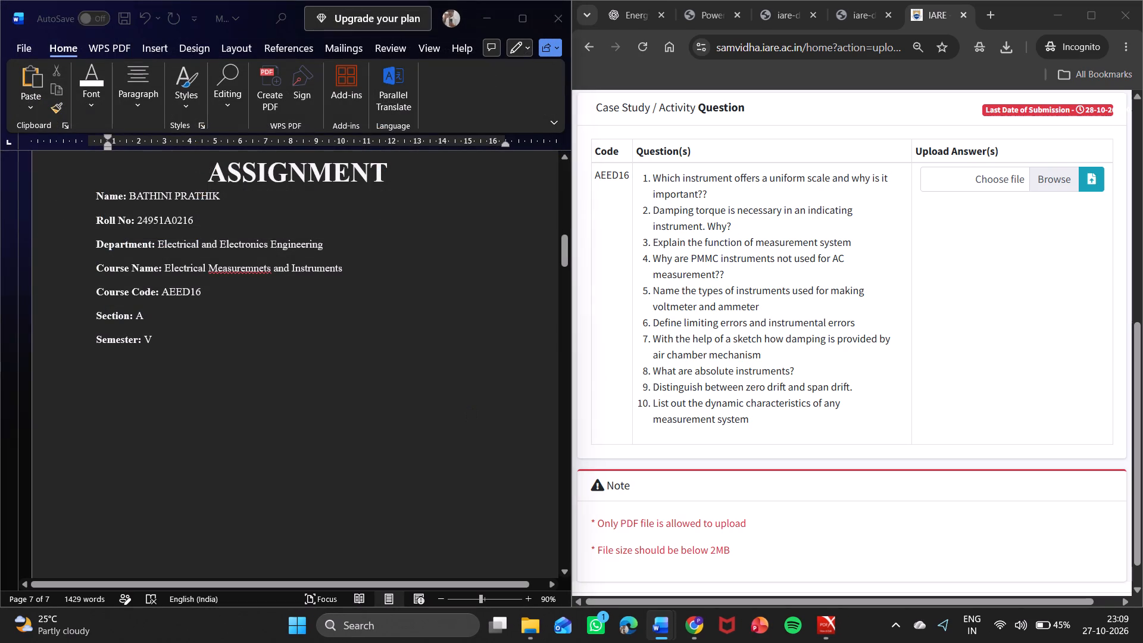
left_click(36, 56)
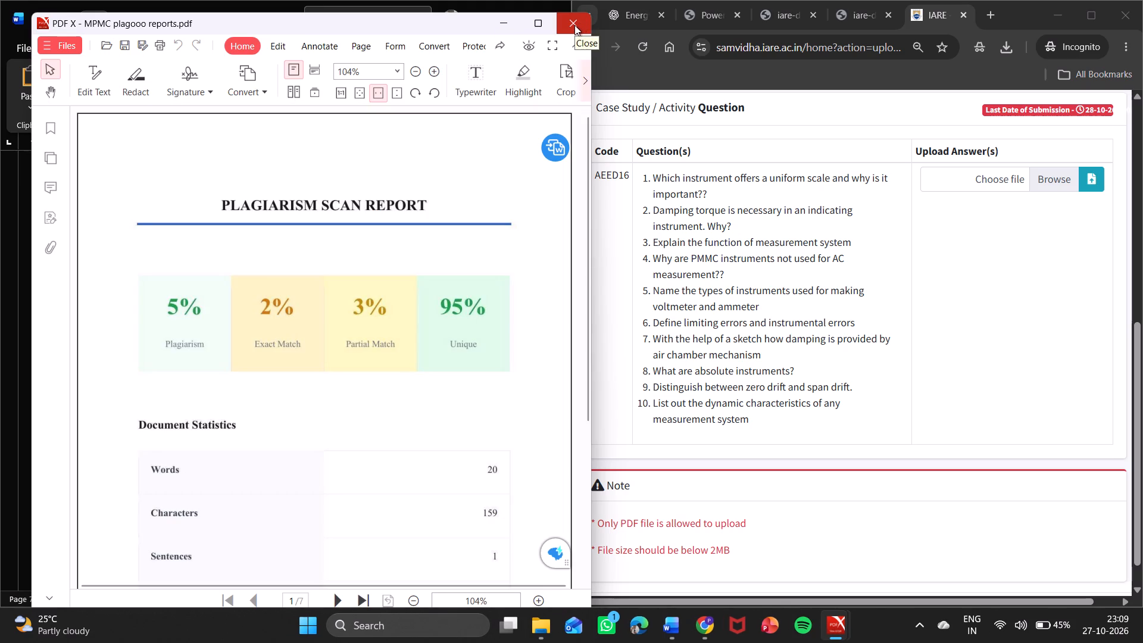
left_click(574, 25)
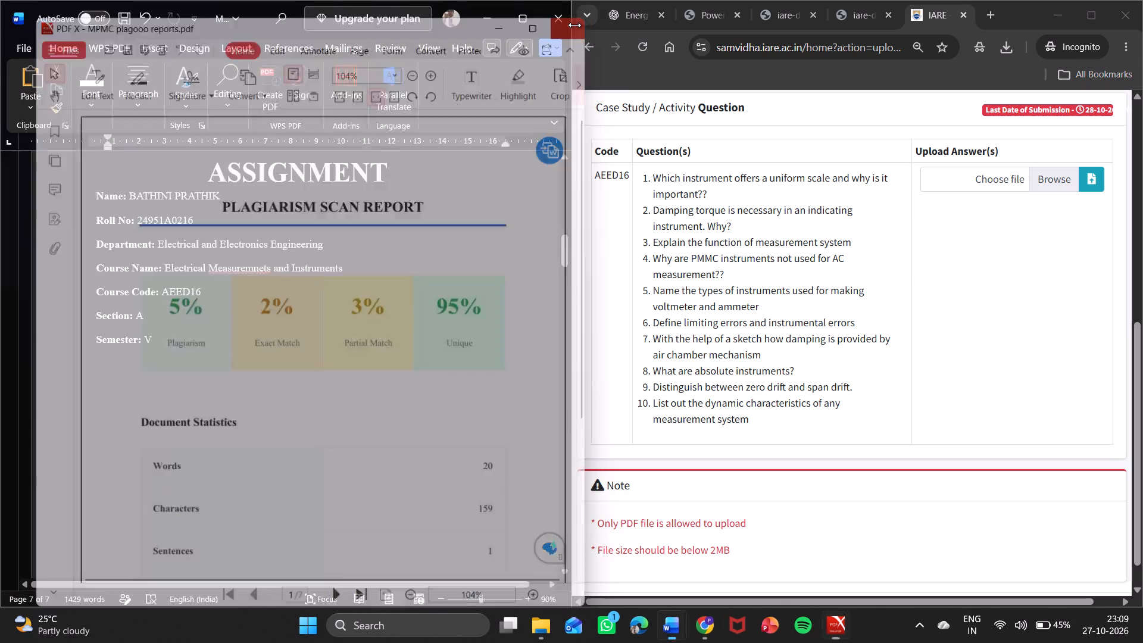
Export the document as a PDF again, under the file name "EMI plagooo reports".
left_click(23, 42)
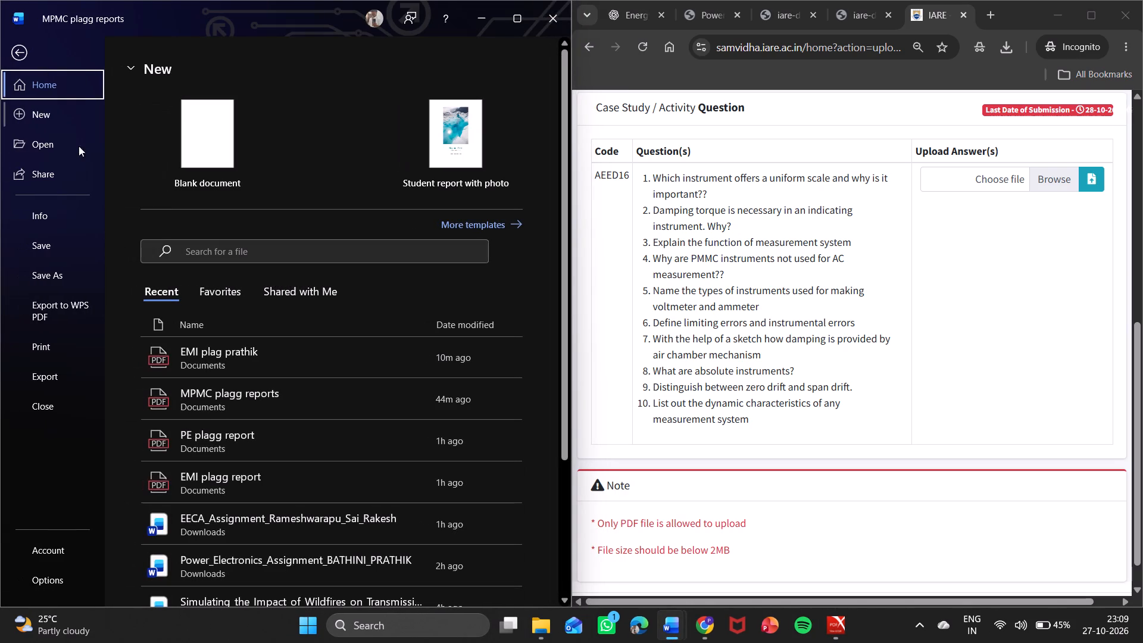
left_click(51, 366)
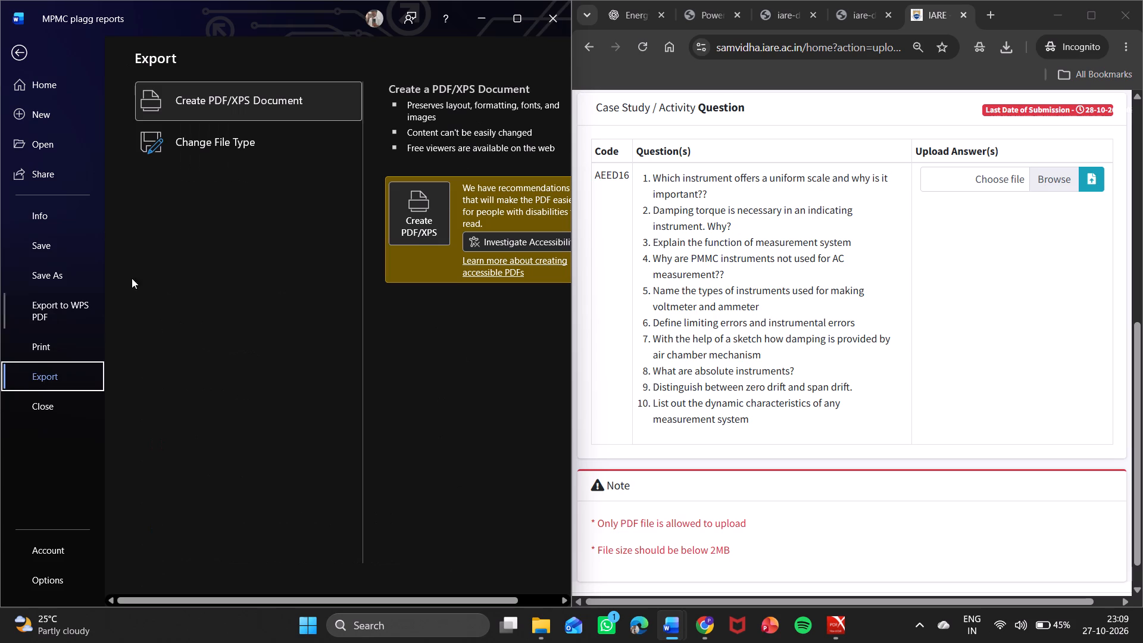
left_click(405, 194)
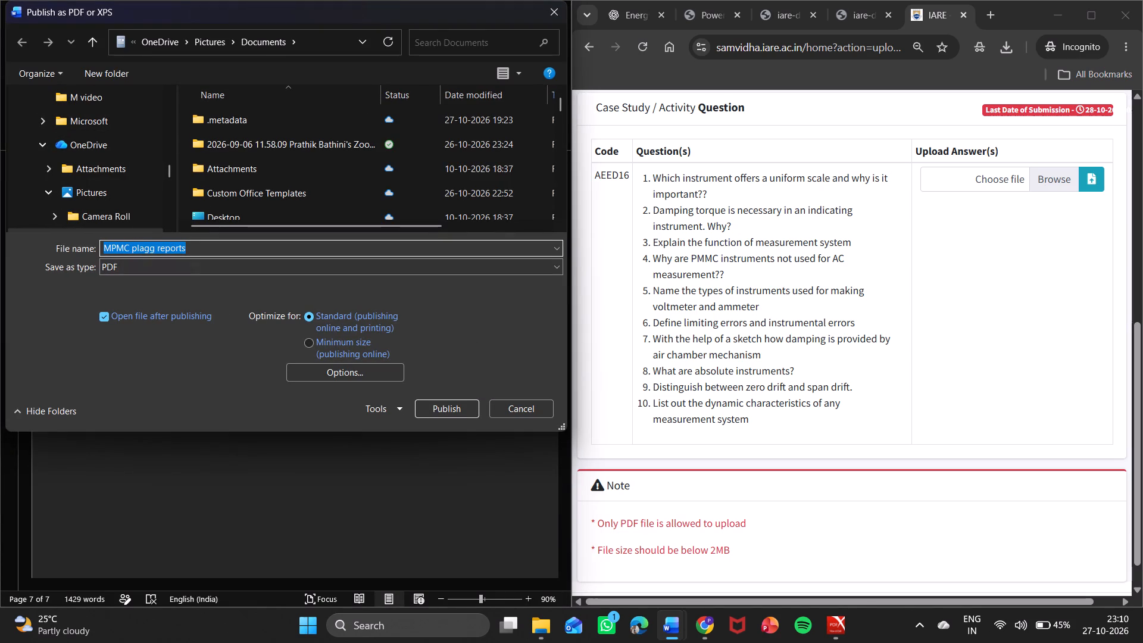
left_click(135, 253)
key("Left")
key("BackSpace")
key("BackSpace")
key("BackSpace")
key("BackSpace")
key("BackSpace")
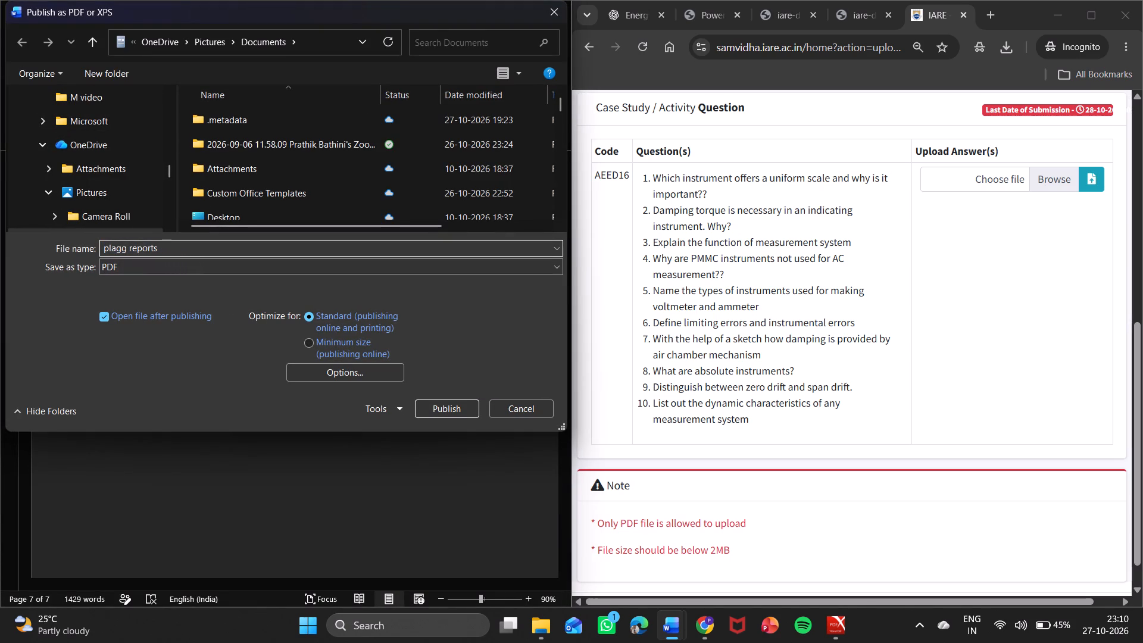
type("EMI")
key("space")
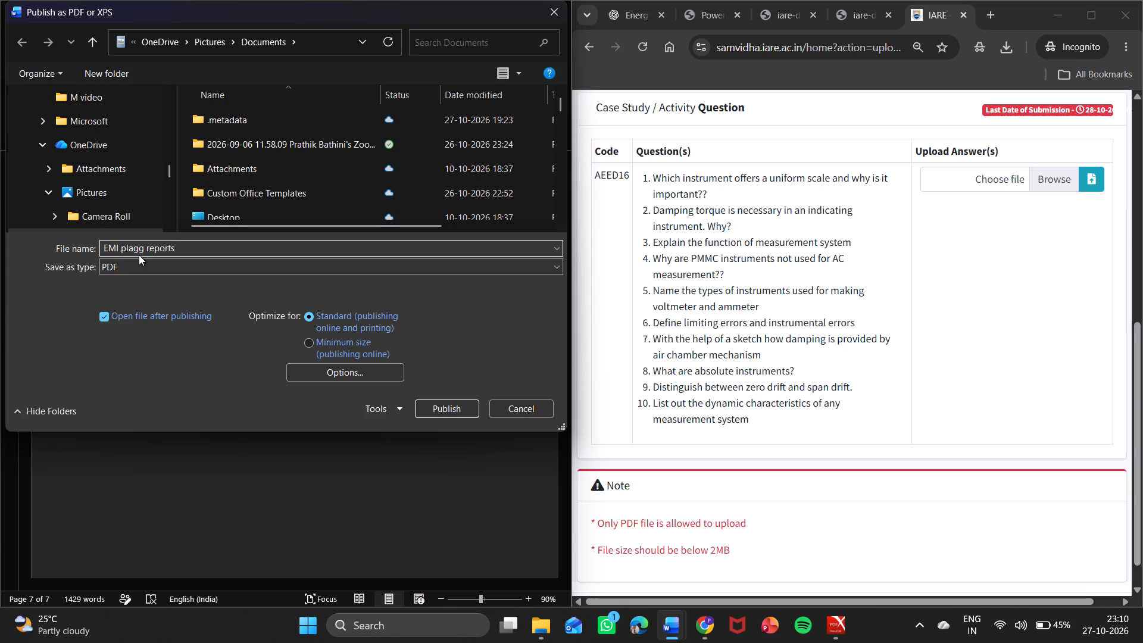
left_click(148, 246)
key("BackSpace")
key("BackSpace")
type("ooo")
key("space")
left_click(452, 403)
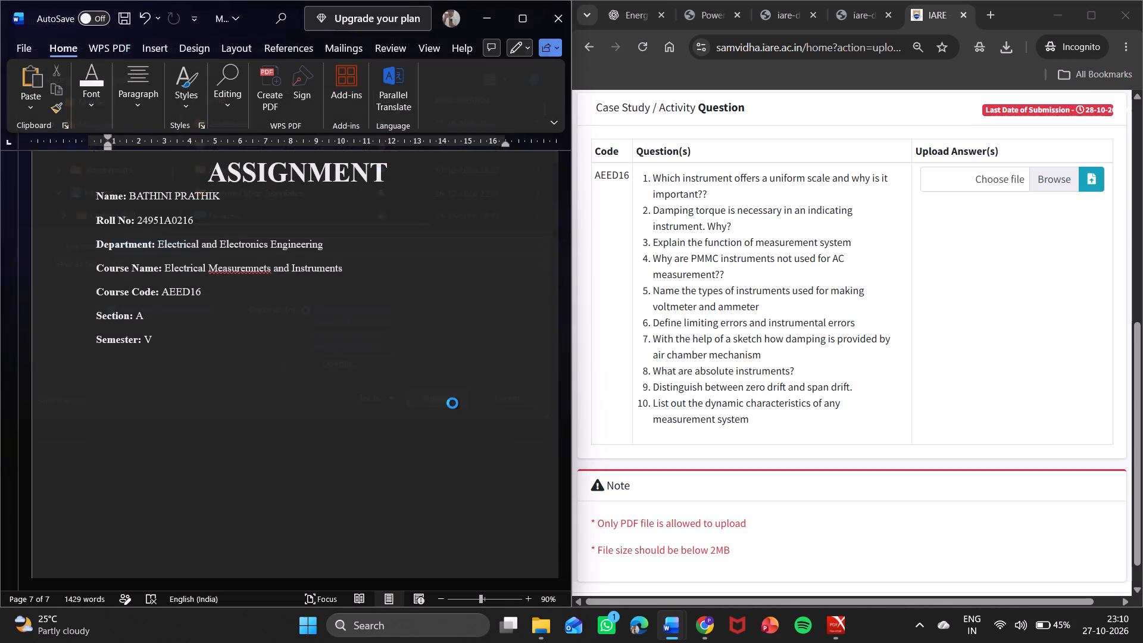
Check the page layout of the exported PDF "EMI plagooo reports" from the assignment cover page through question 10, and close it.
left_click_drag(452, 403, 358, 343)
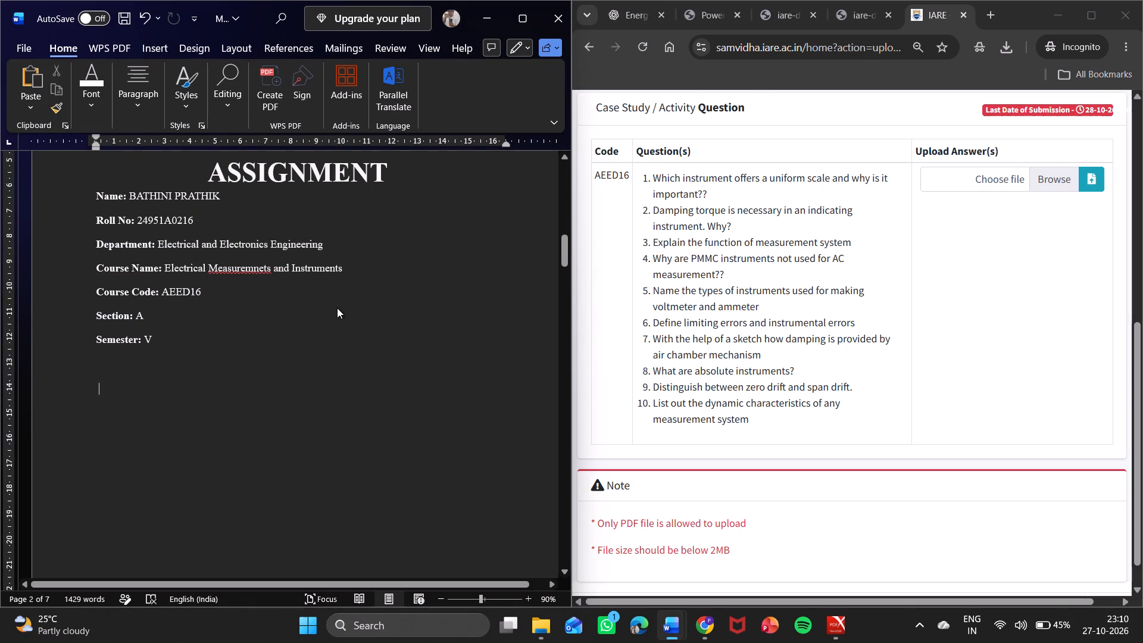
scroll(337, 308, "down", 13)
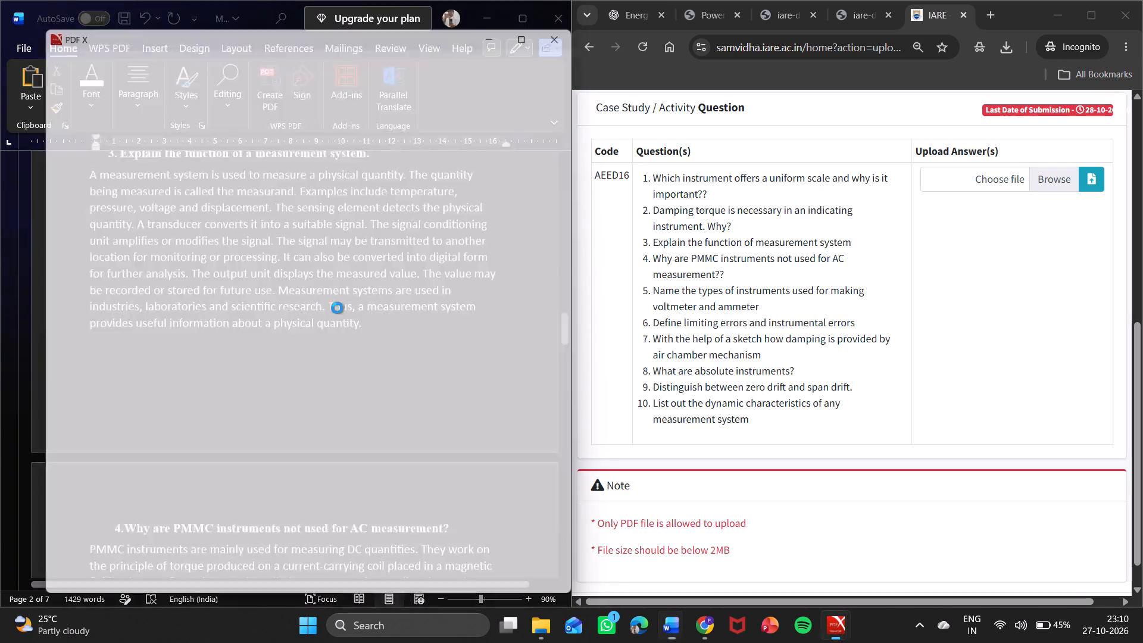
scroll(337, 308, "down", 2)
scroll(391, 273, "down", 5)
scroll(391, 273, "up", 1)
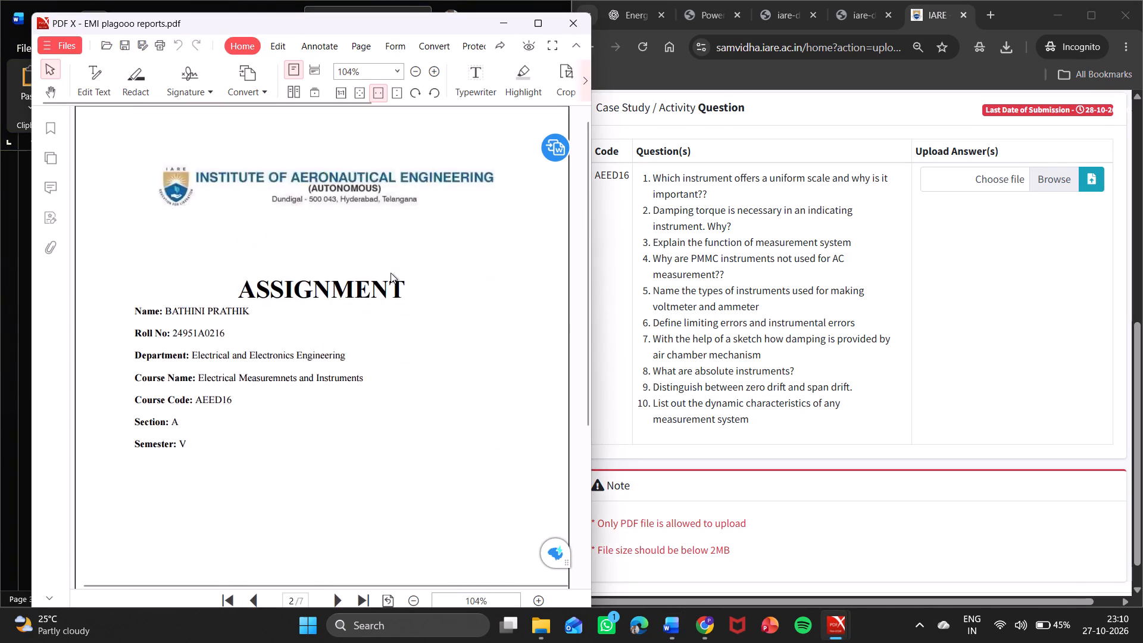
scroll(391, 273, "up", 1)
scroll(391, 273, "down", 6)
scroll(391, 273, "down", 20)
scroll(391, 273, "down", 2)
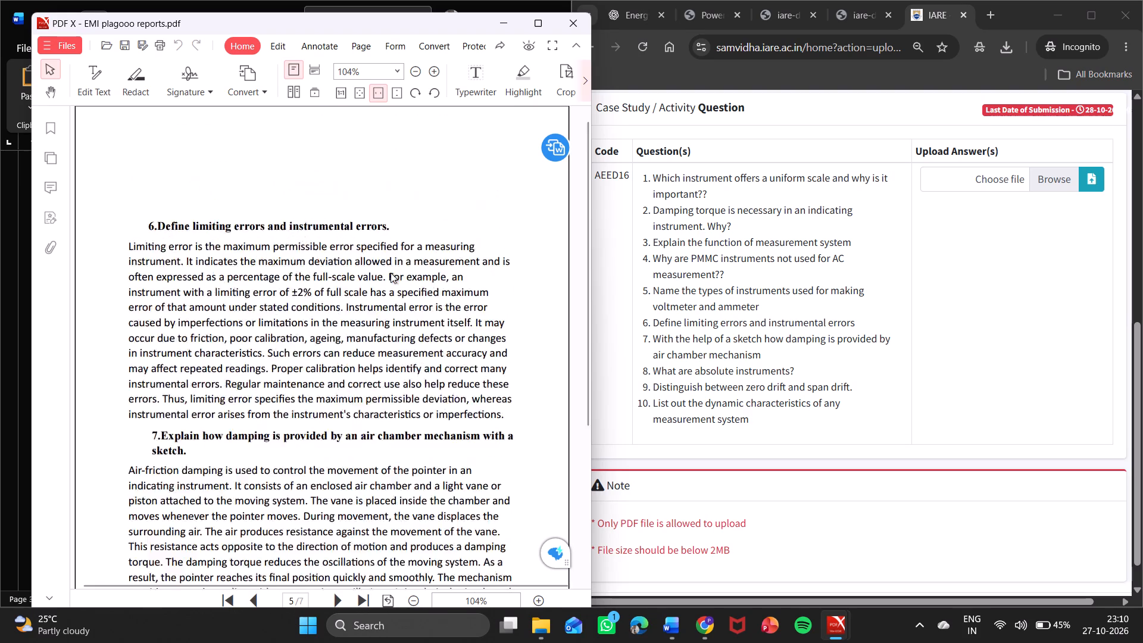
scroll(391, 273, "down", 20)
scroll(391, 273, "down", 15)
scroll(391, 273, "up", 2)
scroll(391, 273, "down", 1)
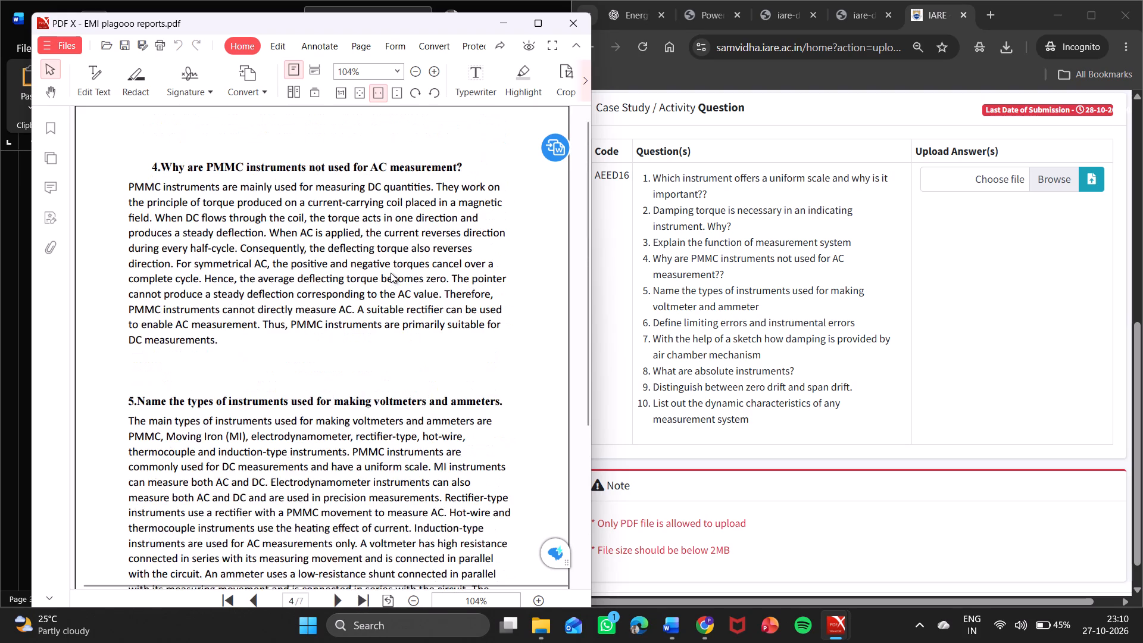
scroll(391, 273, "down", 11)
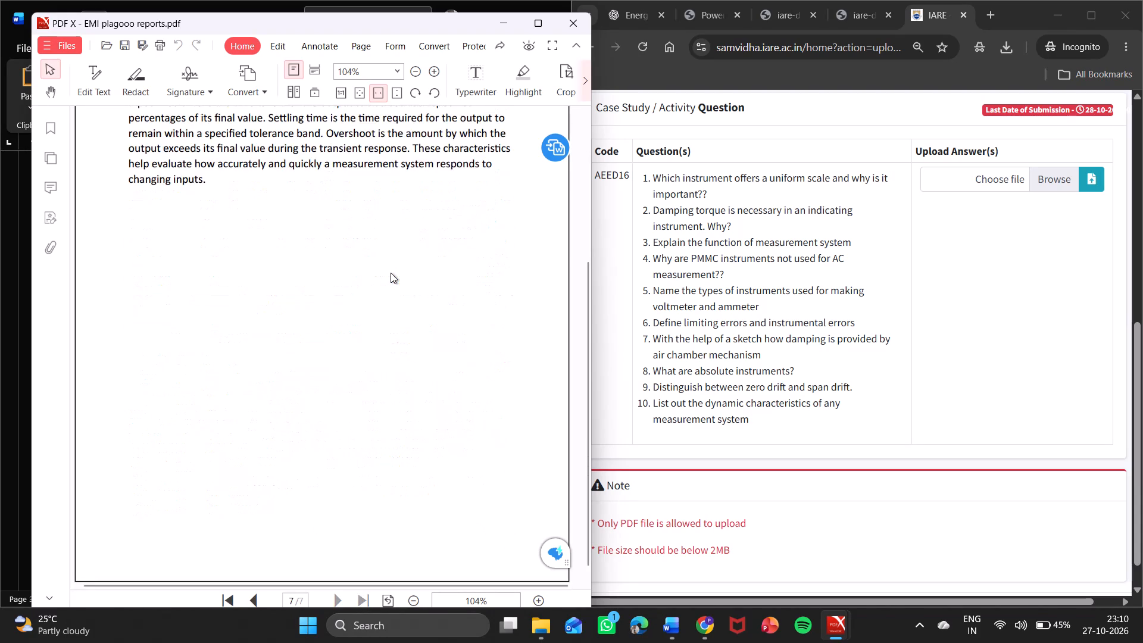
scroll(391, 273, "down", 2)
scroll(391, 273, "up", 1)
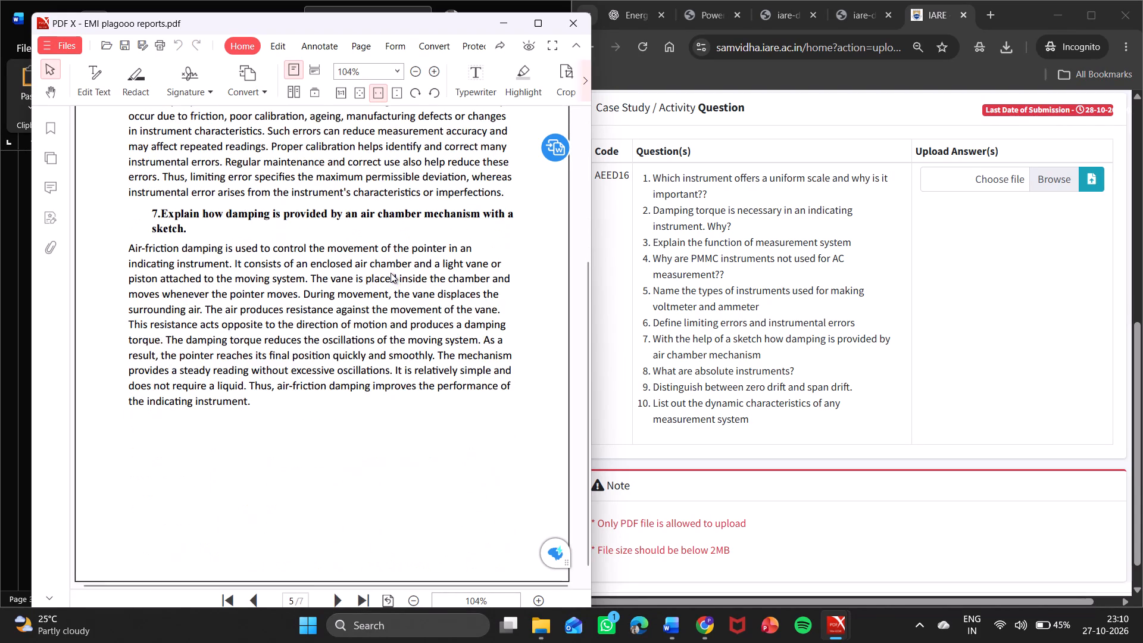
scroll(391, 273, "up", 2)
scroll(391, 273, "down", 5)
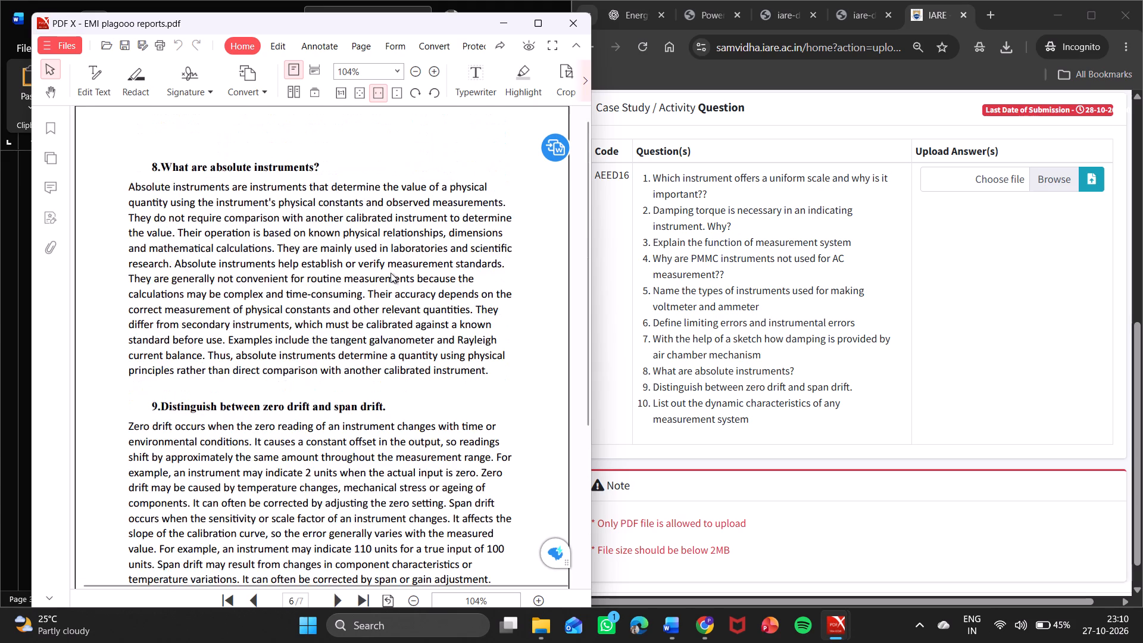
scroll(391, 273, "down", 4)
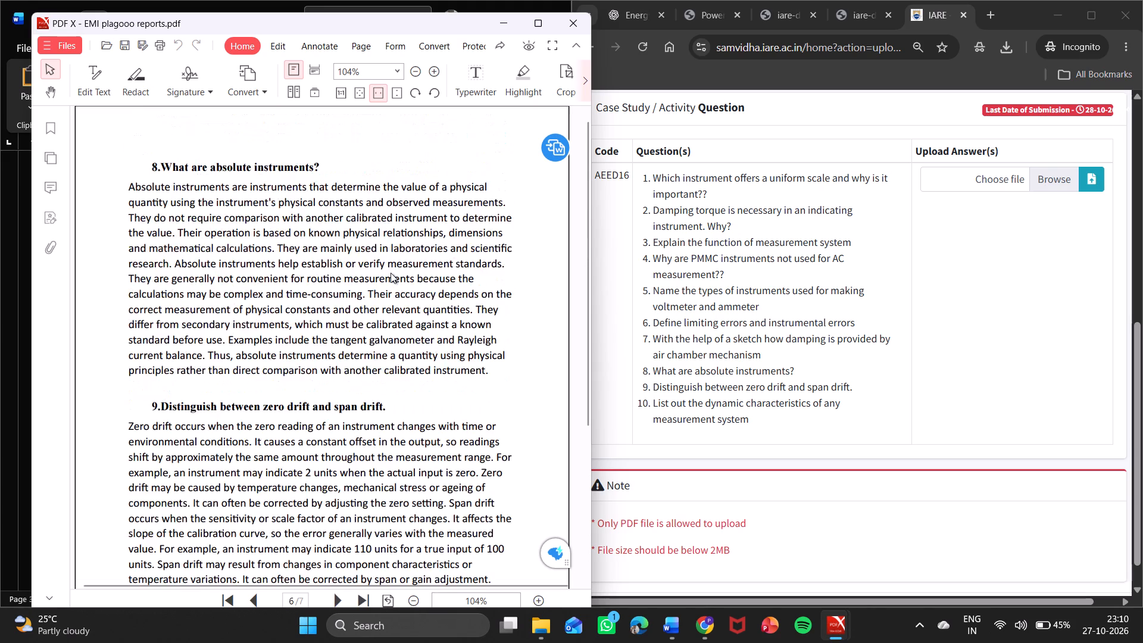
scroll(391, 273, "down", 1)
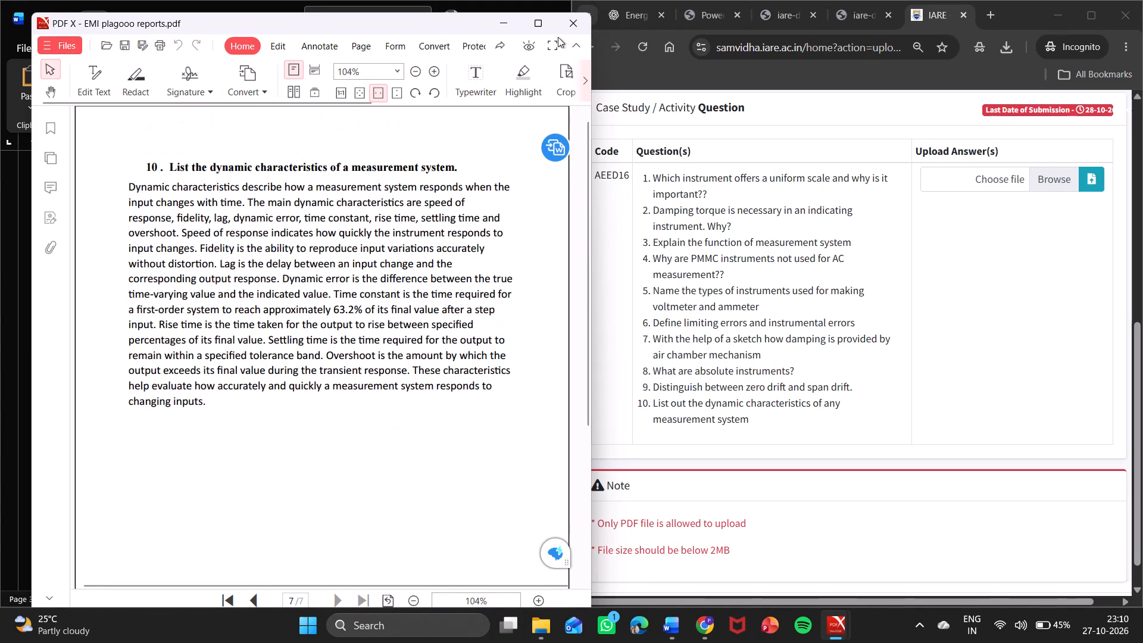
scroll(438, 226, "up", 2)
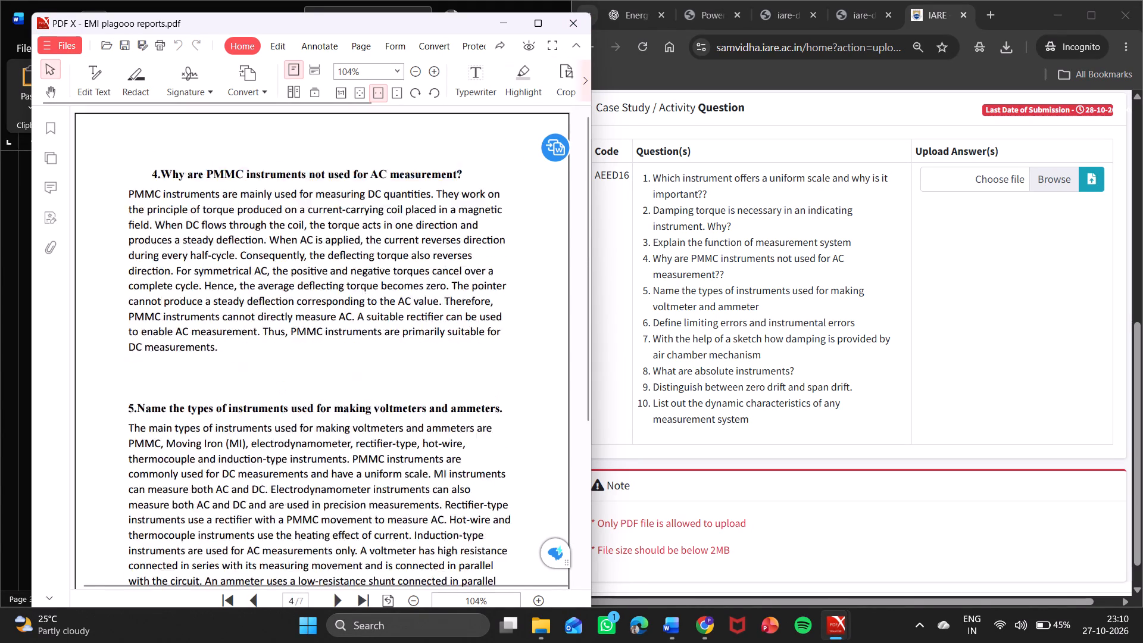
scroll(438, 226, "up", 1)
scroll(438, 226, "down", 2)
scroll(438, 226, "up", 1)
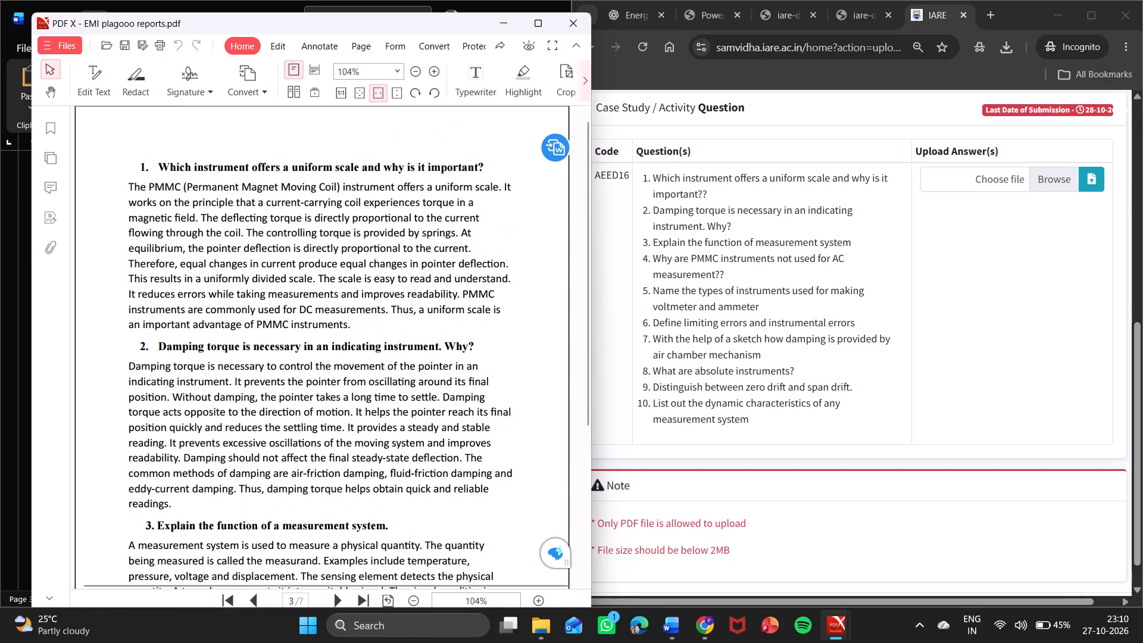
scroll(438, 226, "up", 1)
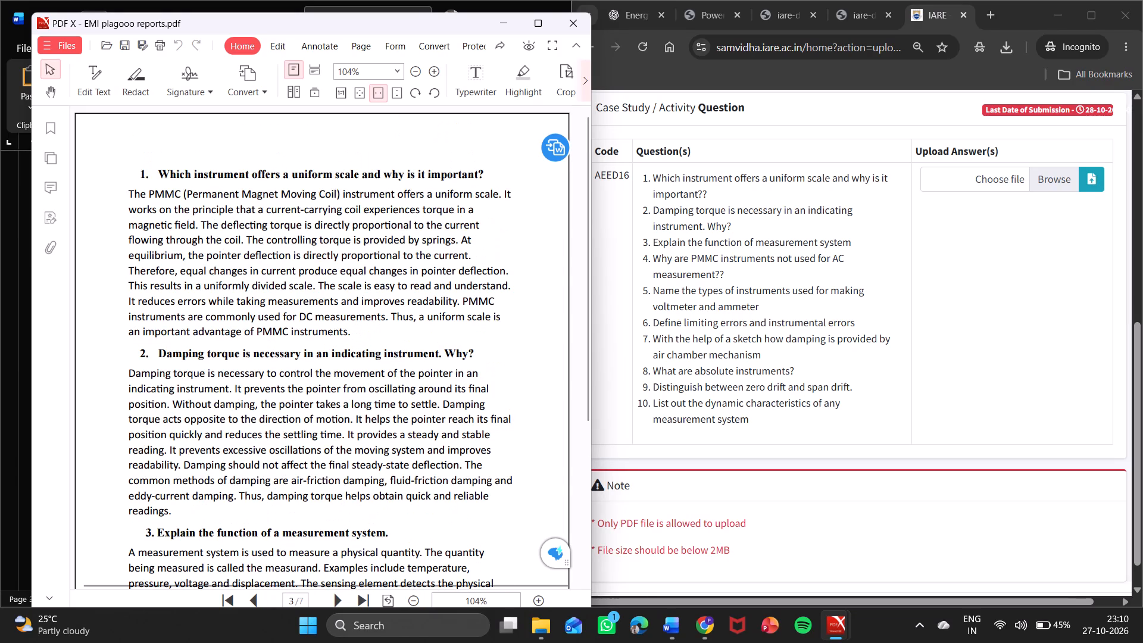
left_click(582, 30)
Justify the answer paragraph under "1. Which instrument offers a uniform scale and why is it important?" in the Word document.
scroll(285, 285, "up", 14)
scroll(285, 285, "down", 4)
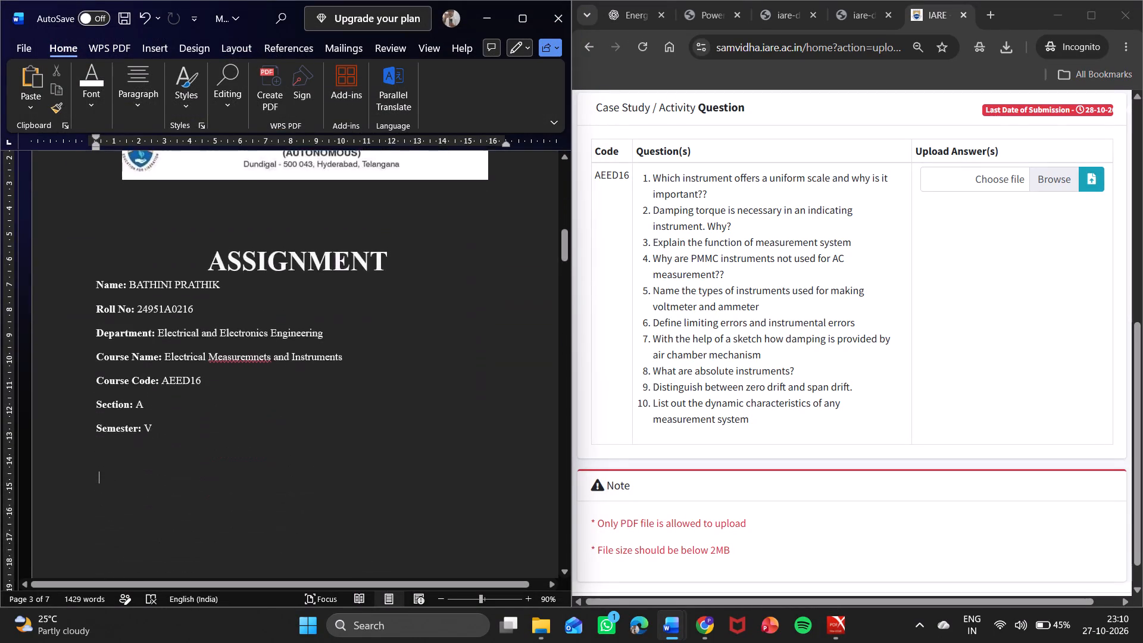
scroll(285, 285, "down", 5)
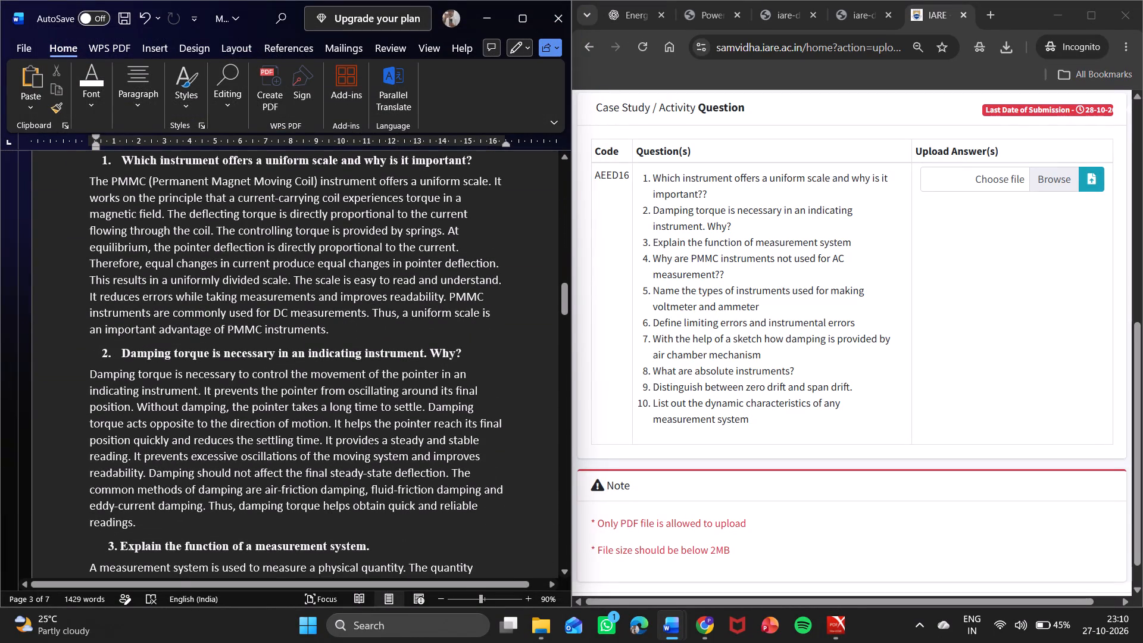
left_click_drag(329, 324, 90, 183)
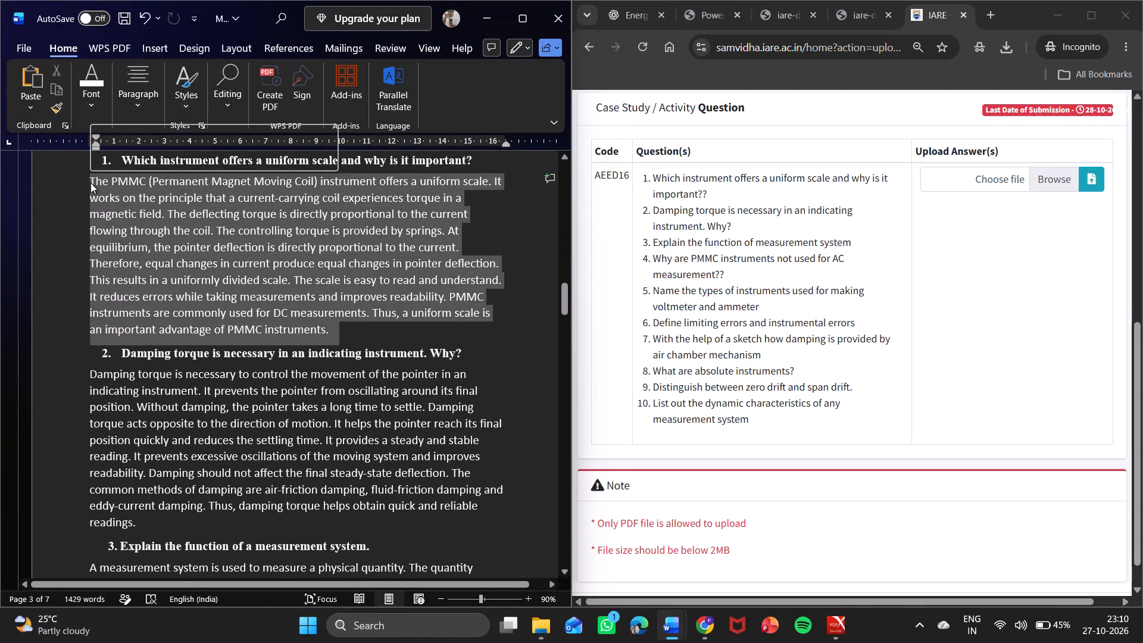
key("ctrl+j")
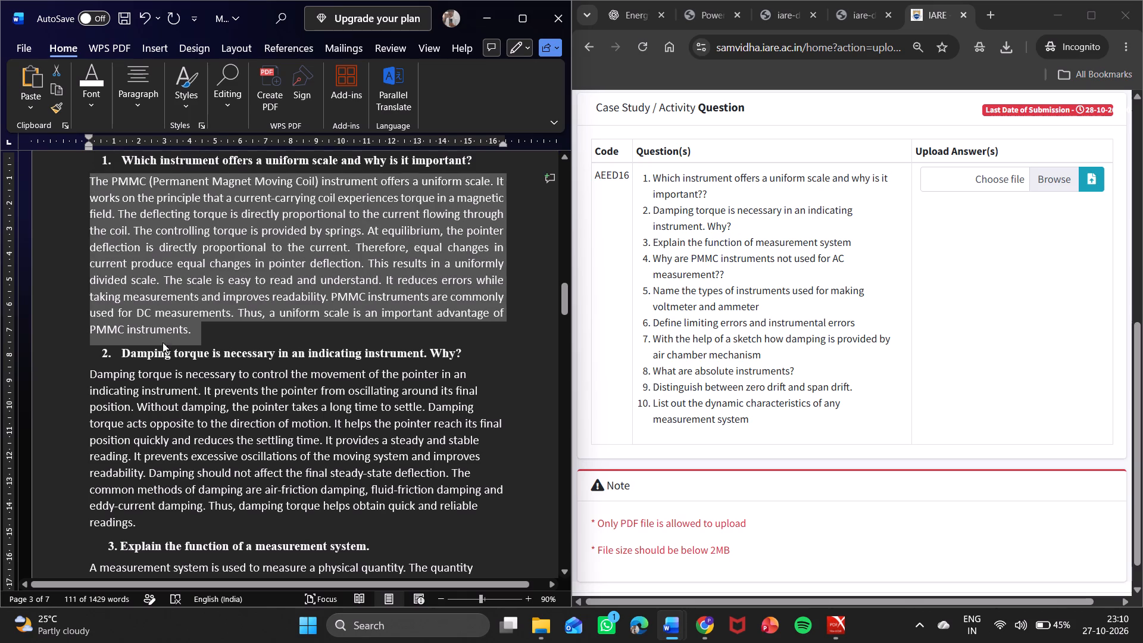
Justify the answer paragraphs under question 2 on damping torque and question 3 on the function of a measurement system.
left_click(193, 371)
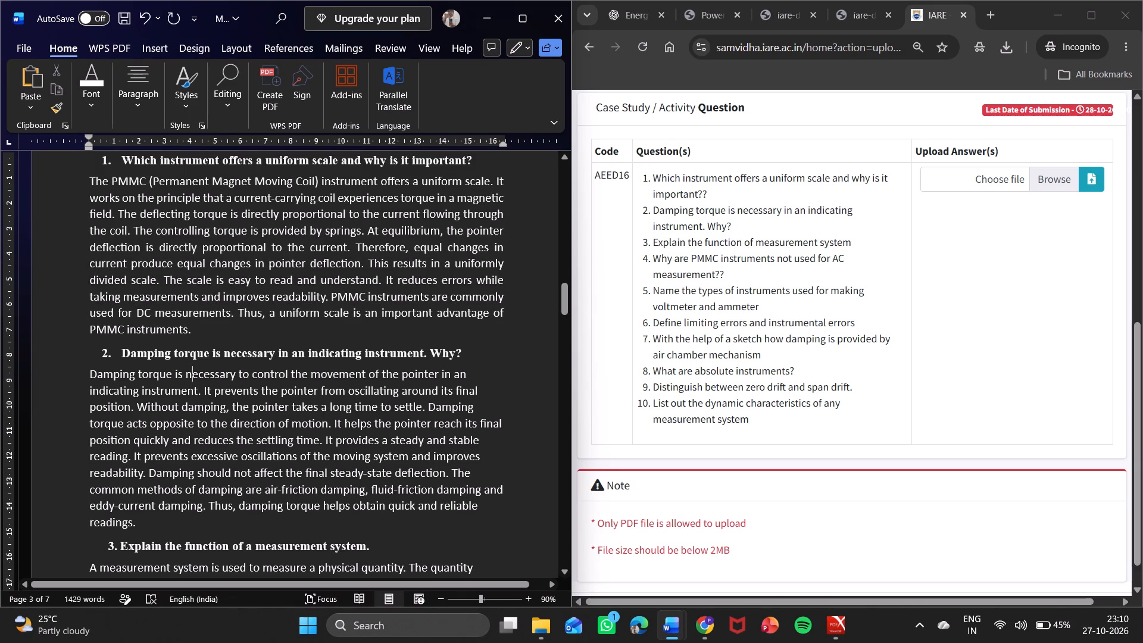
left_click_drag(140, 521, 100, 397)
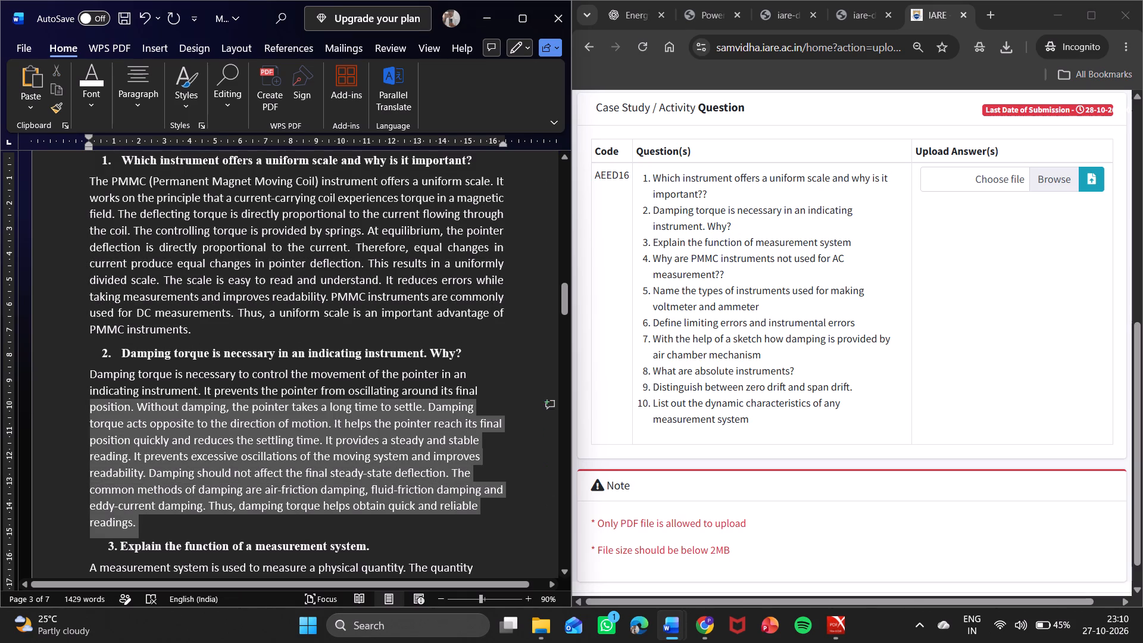
left_click_drag(100, 397, 91, 374)
key("ctrl+j")
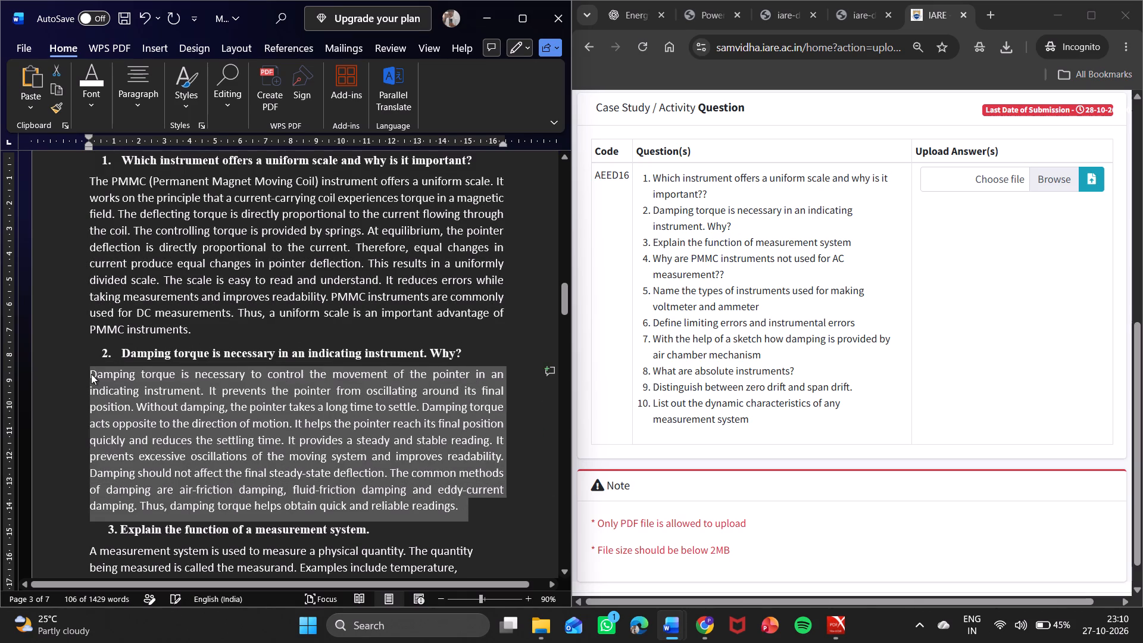
scroll(179, 559, "down", 1)
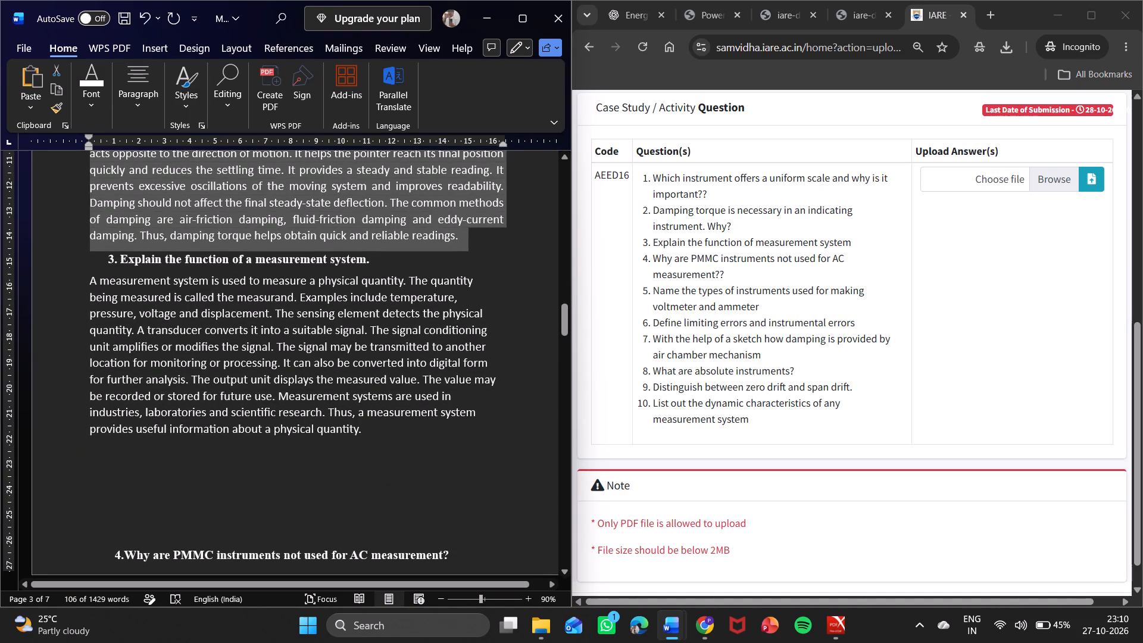
left_click_drag(363, 429, 69, 276)
key("ctrl+j")
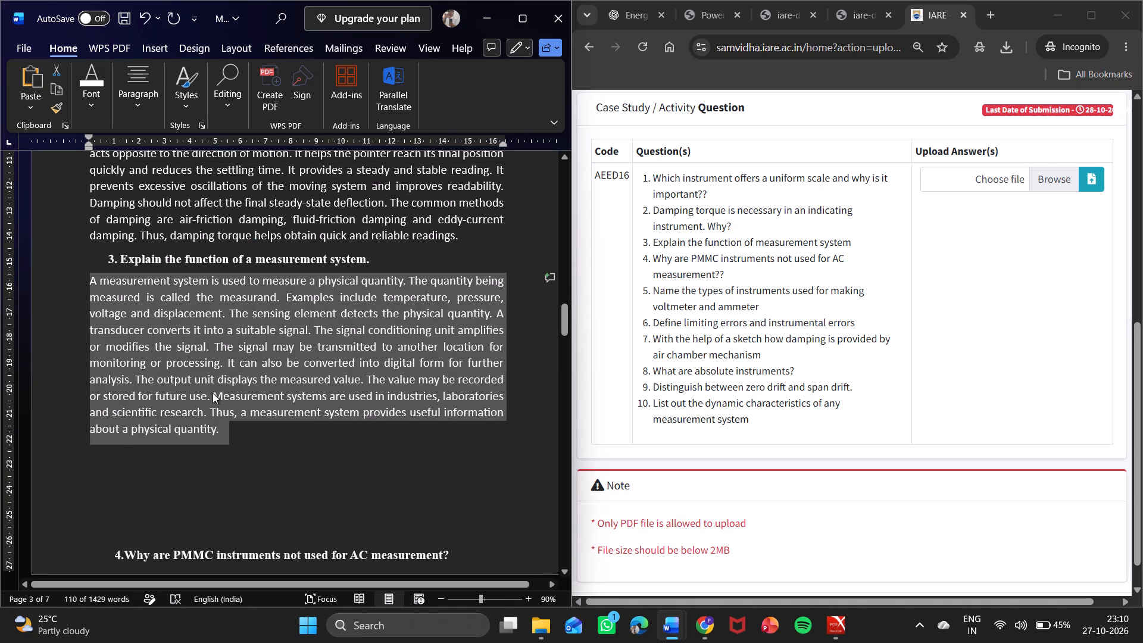
Insert a blank line before the question 4 heading so it moves onto the next page, above its answer.
scroll(213, 393, "down", 2)
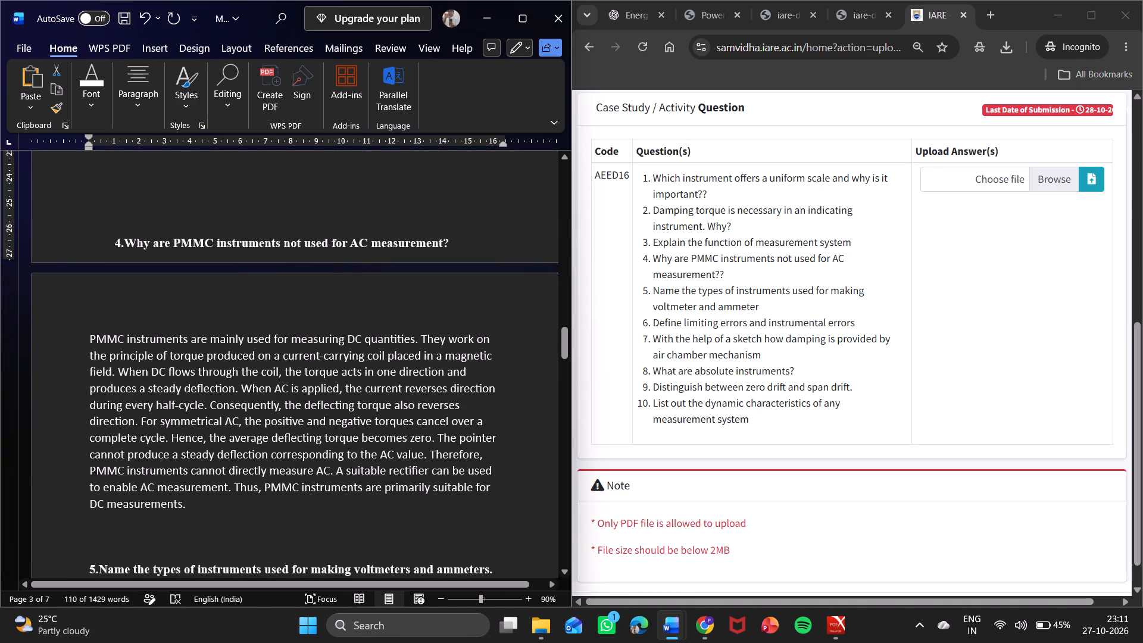
left_click(114, 239)
key("Return")
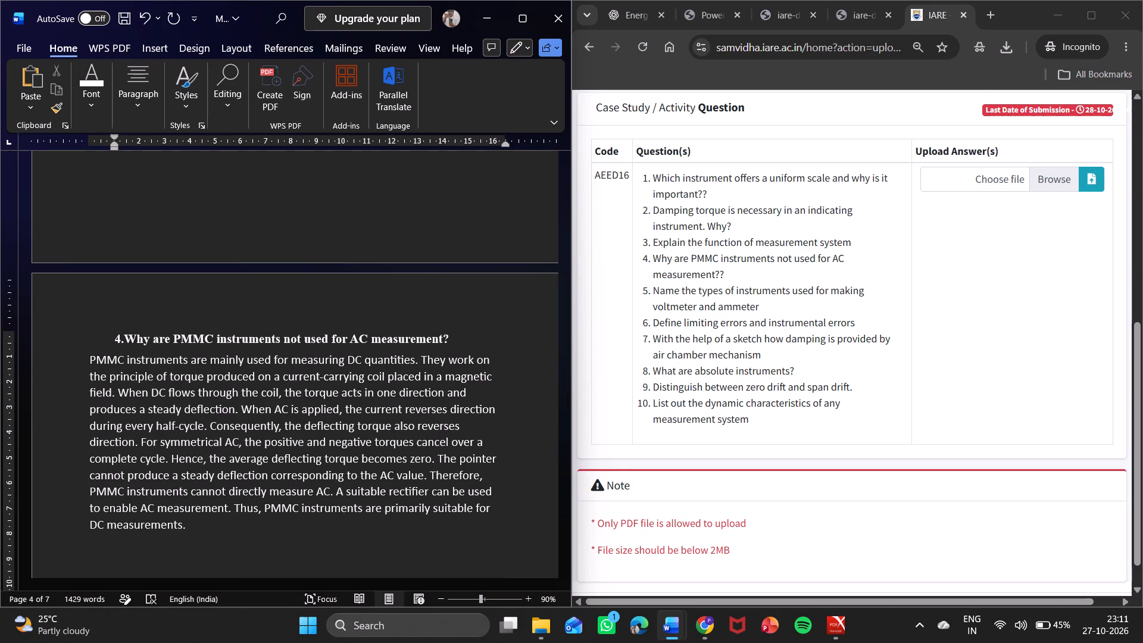
Justify the answer paragraphs under question 4 on PMMC instruments and question 5 on voltmeter and ammeter types.
left_click_drag(189, 525, 88, 361)
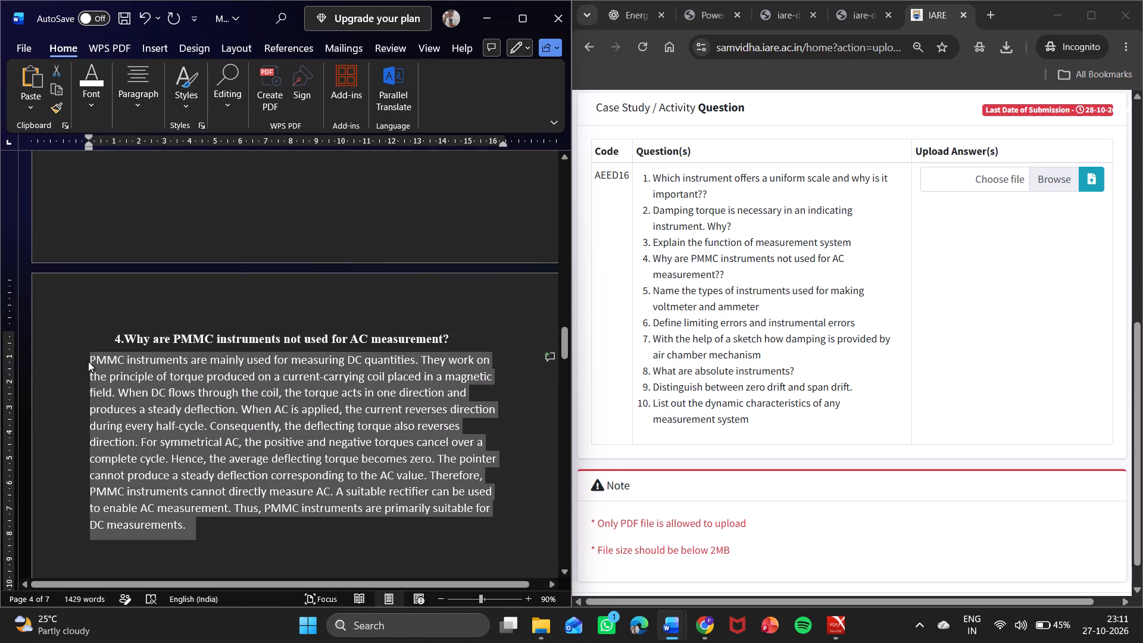
key("ctrl+j")
scroll(88, 361, "down", 2)
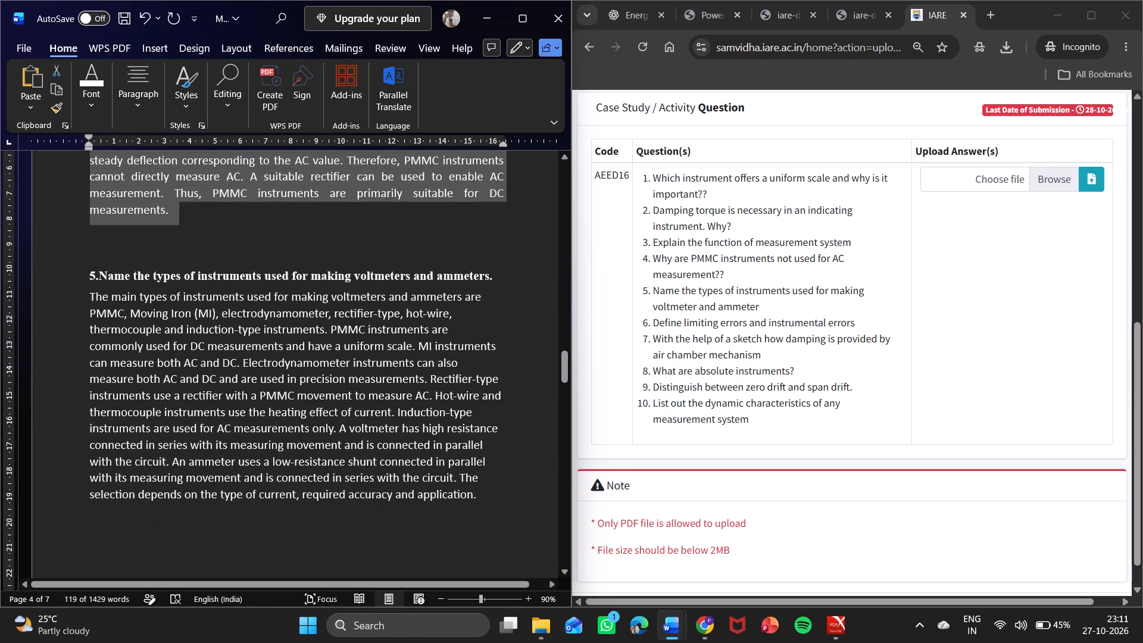
left_click_drag(477, 494, 127, 317)
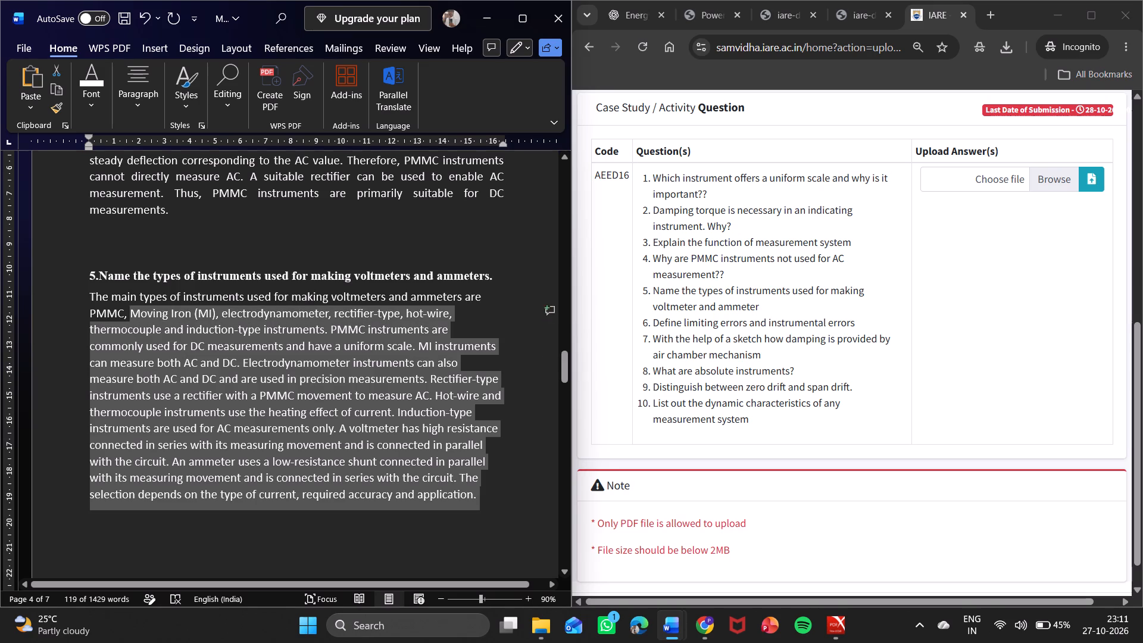
left_click_drag(127, 317, 89, 293)
key("ctrl+j")
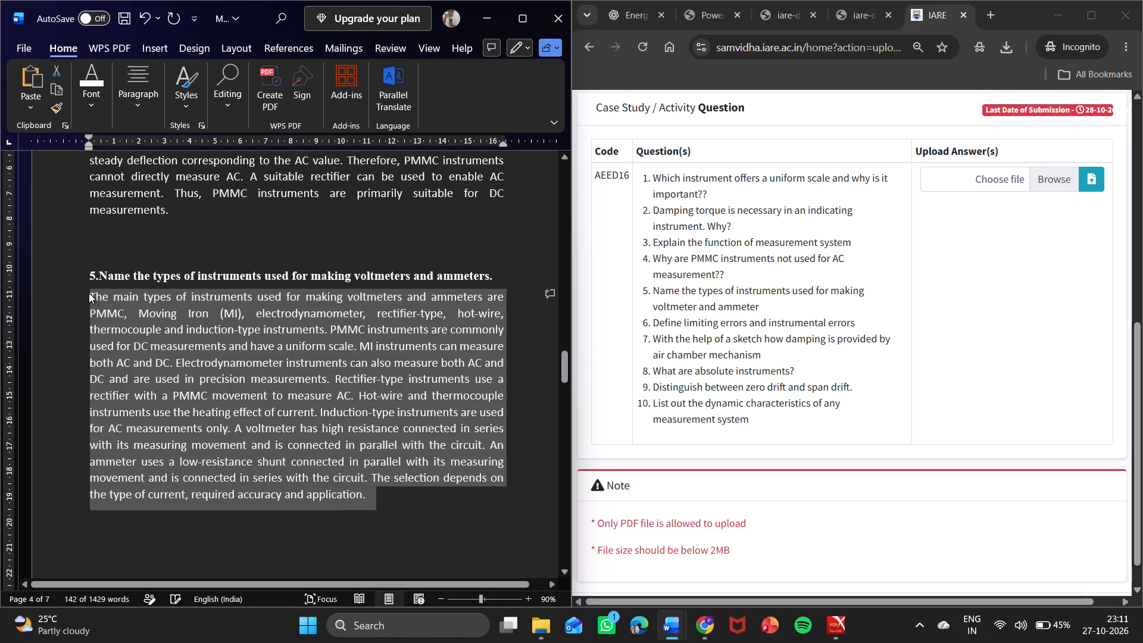
Justify the answer paragraphs under question 6 on limiting and instrumental errors and question 7 on air chamber damping.
scroll(164, 367, "down", 3)
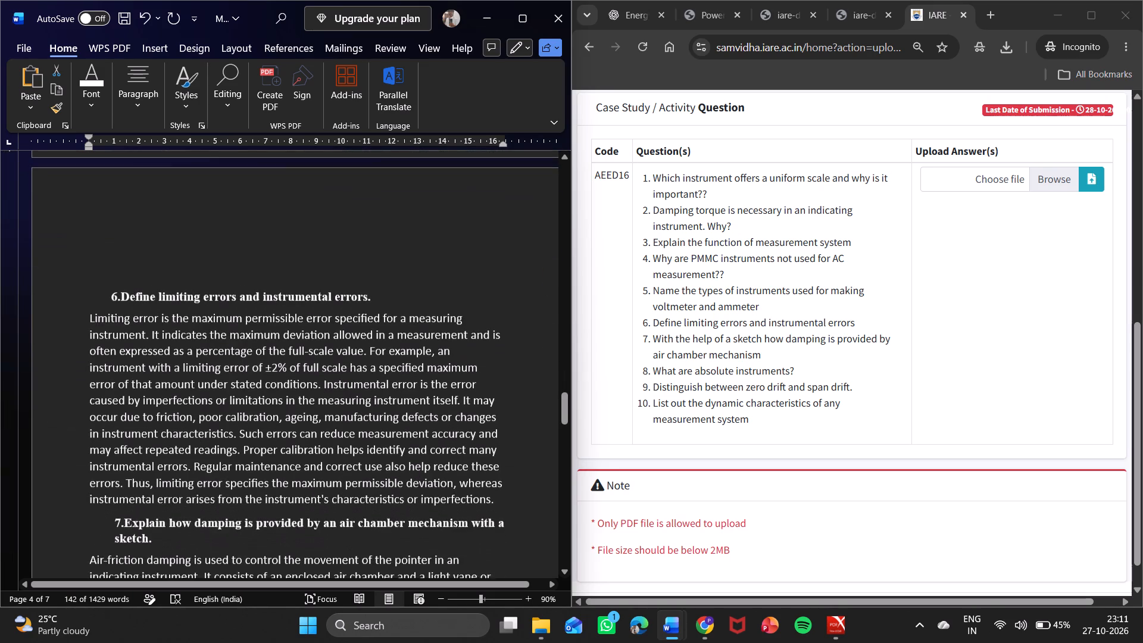
left_click_drag(505, 506, 152, 373)
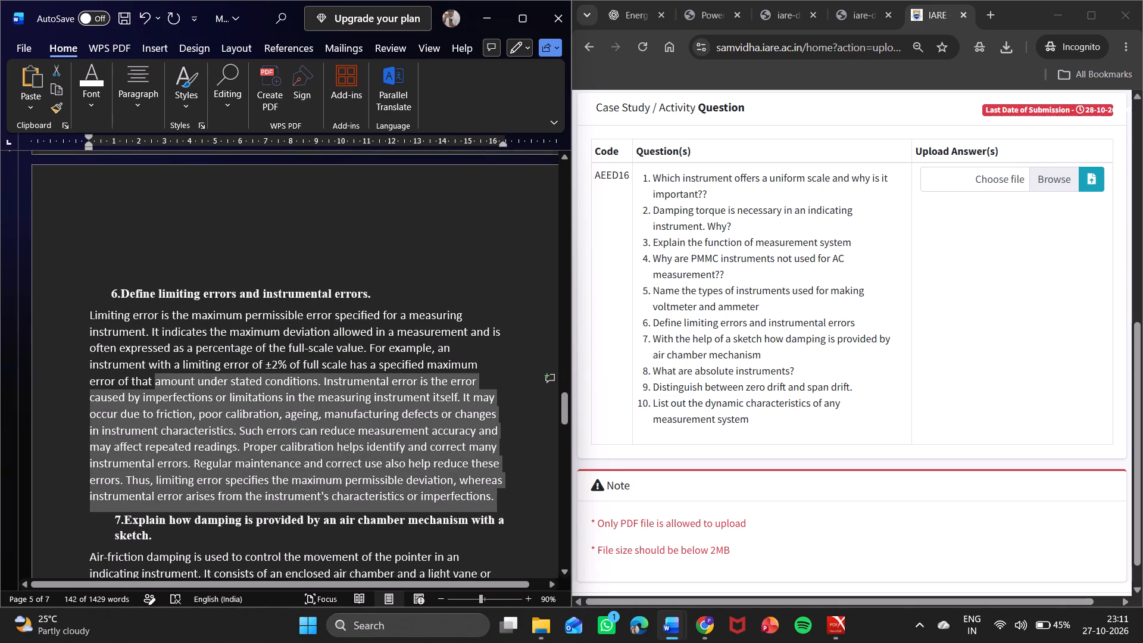
left_click_drag(152, 373, 95, 322)
key("ctrl+j")
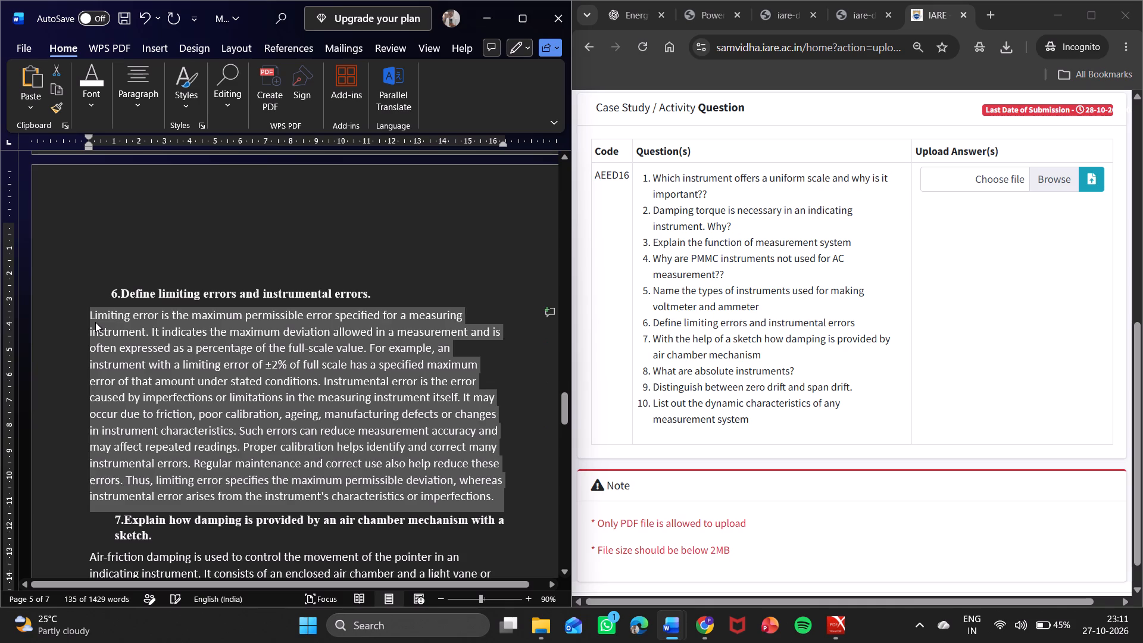
scroll(95, 322, "down", 2)
left_click_drag(226, 366, 151, 327)
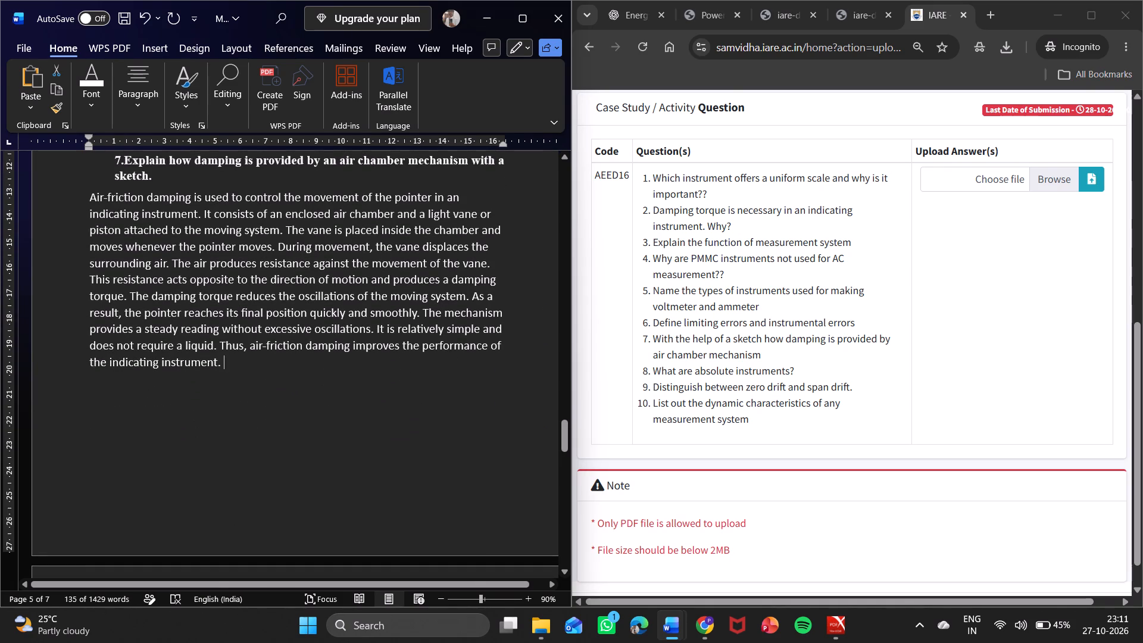
left_click_drag(151, 327, 82, 195)
key("ctrl+j")
Justify the answer paragraphs under question 8 on absolute instruments and question 9 on zero drift and span drift.
scroll(82, 195, "down", 2)
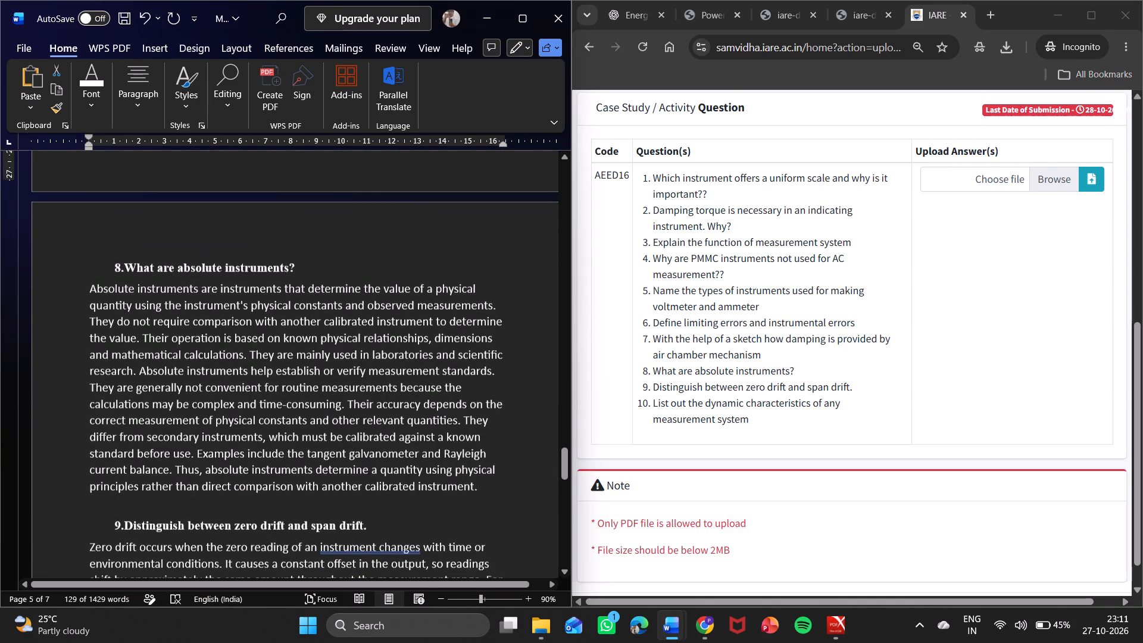
left_click_drag(88, 280, 484, 401)
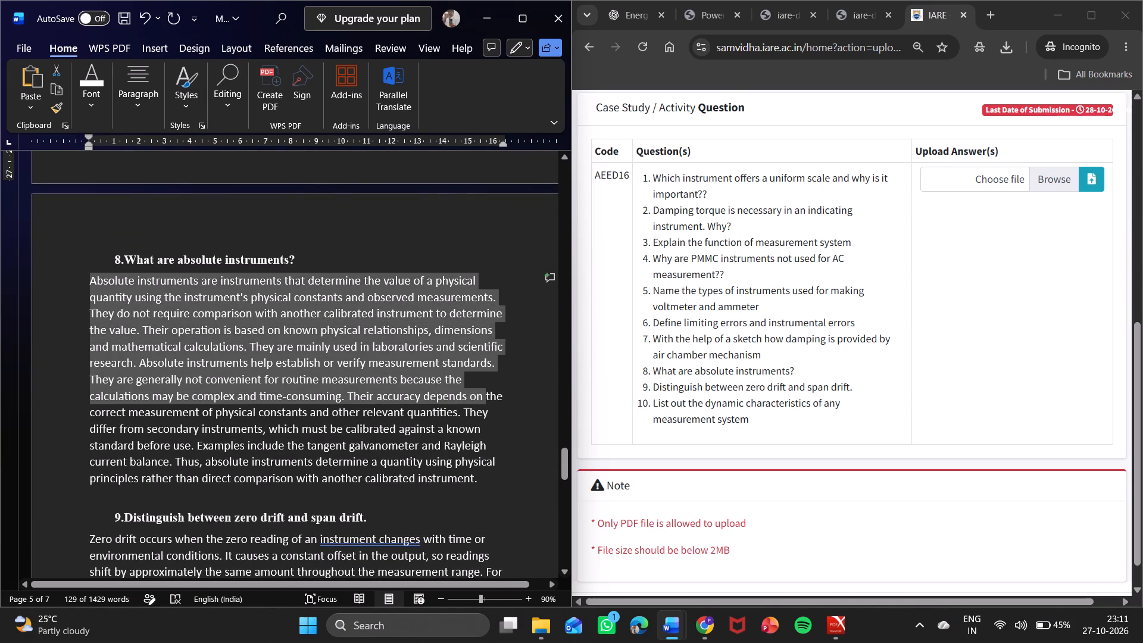
left_click_drag(484, 401, 493, 477)
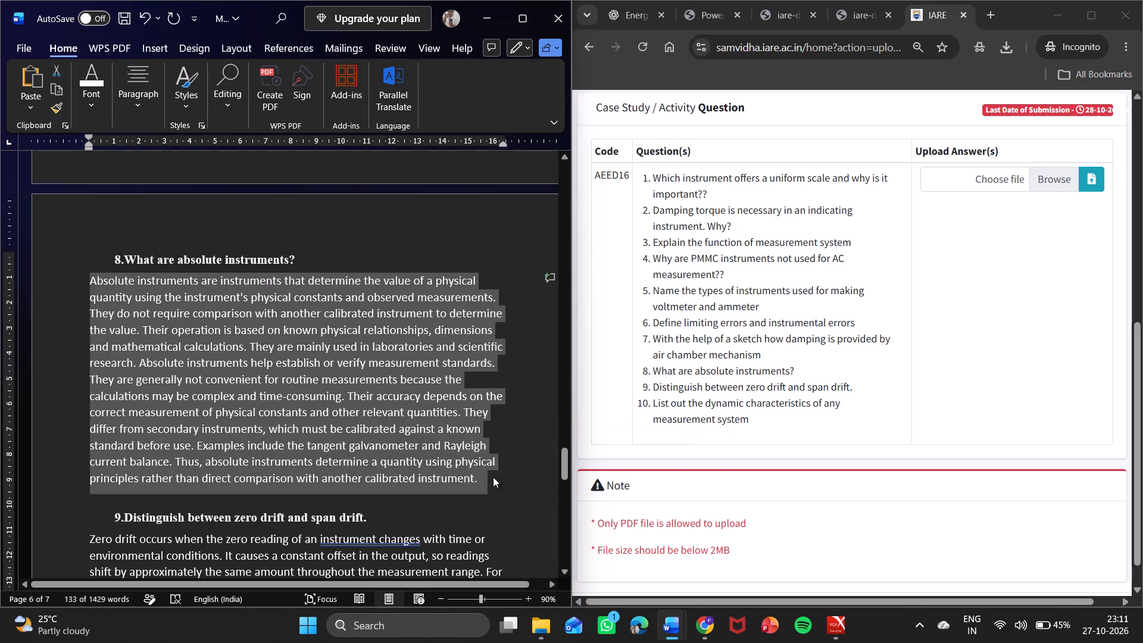
key("ctrl+j")
scroll(460, 526, "down", 2)
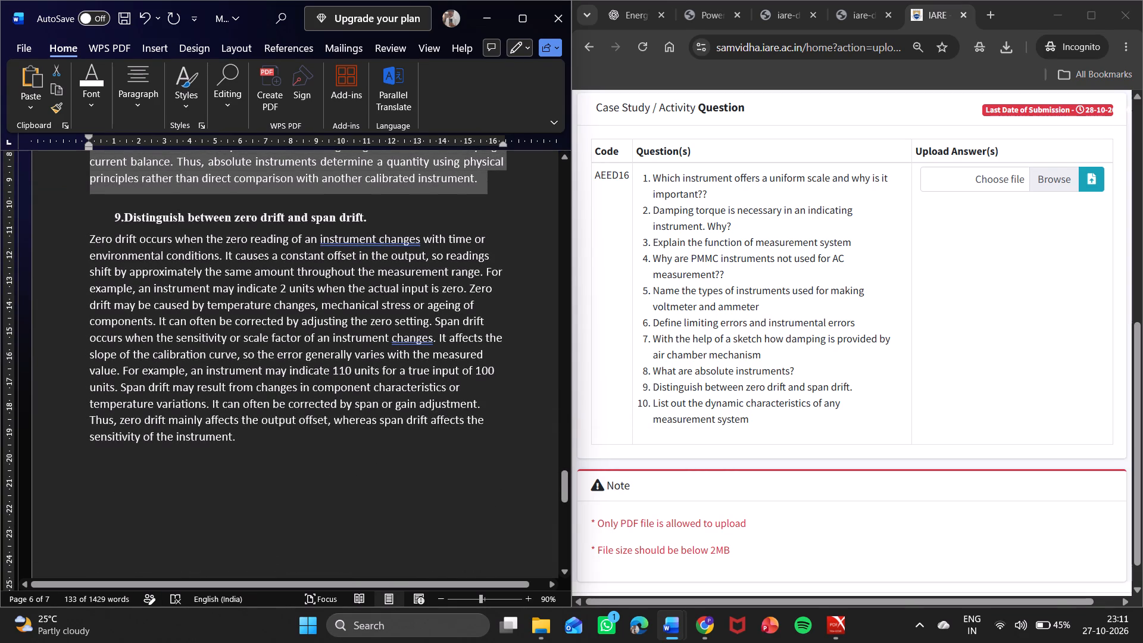
left_click_drag(244, 437, 90, 210)
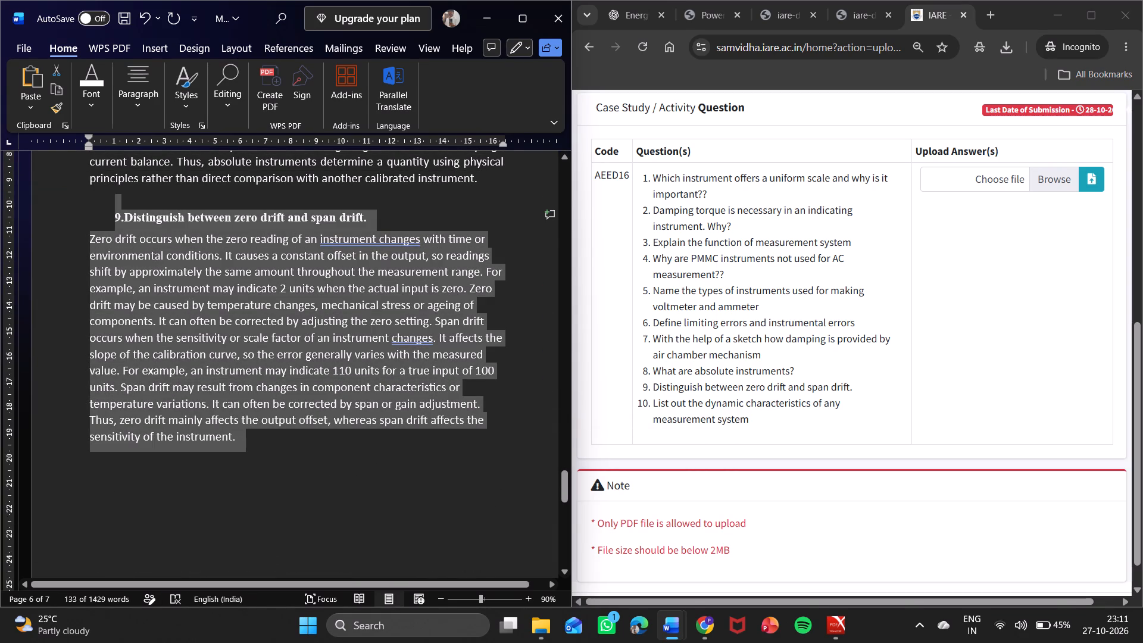
left_click_drag(90, 210, 87, 238)
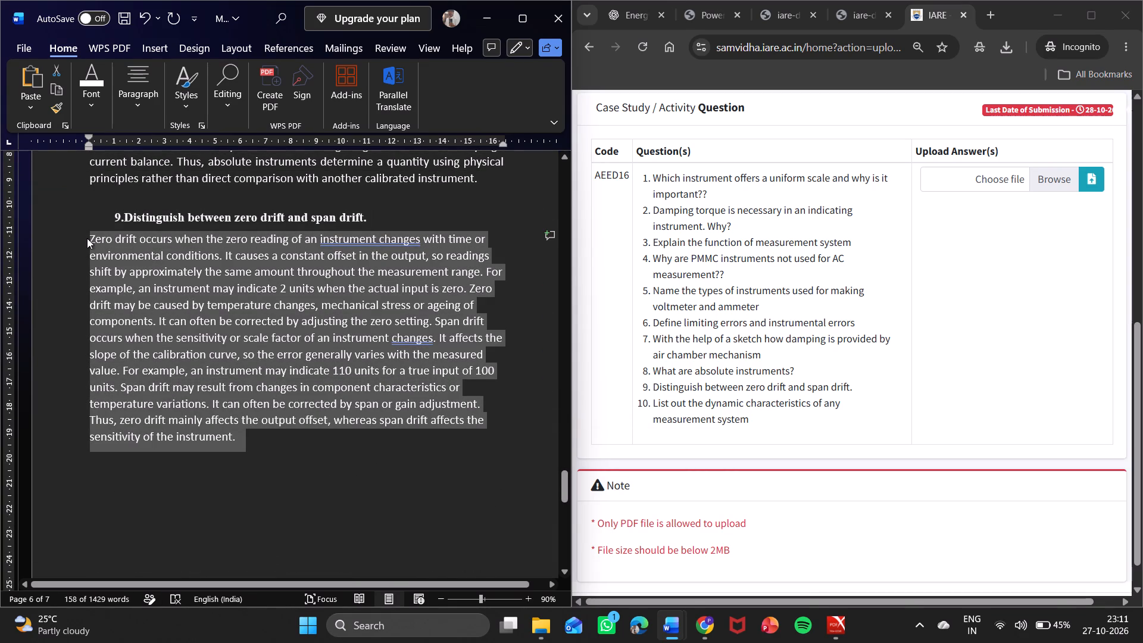
key("ctrl+j")
Justify the answer paragraph under question 10 on the dynamic characteristics of a measurement system.
scroll(233, 377, "down", 2)
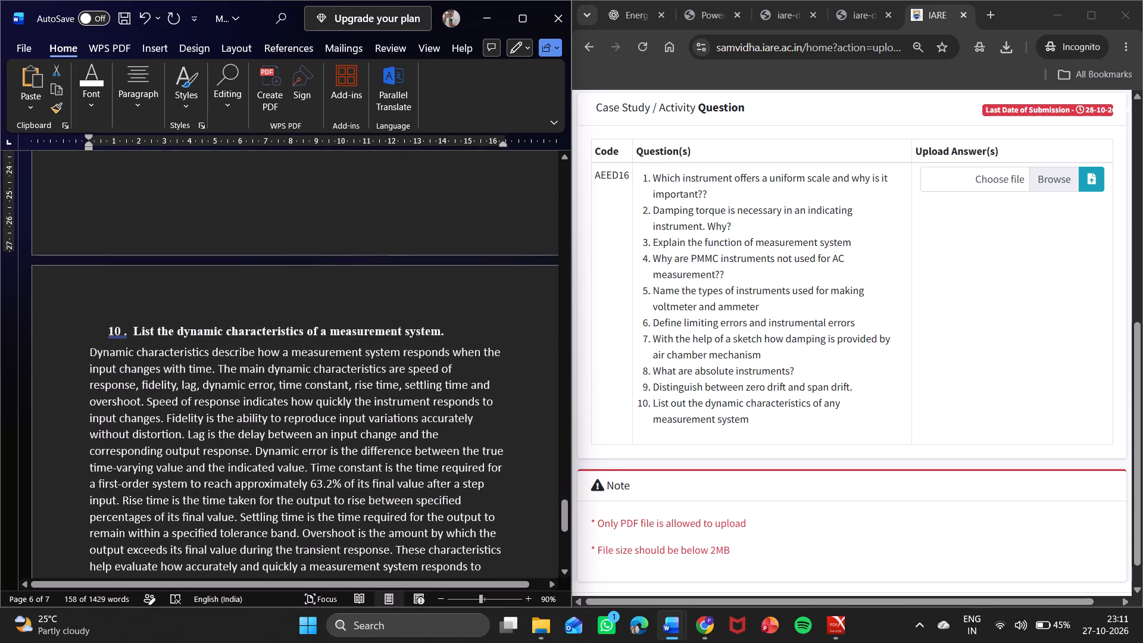
scroll(180, 427, "down", 1)
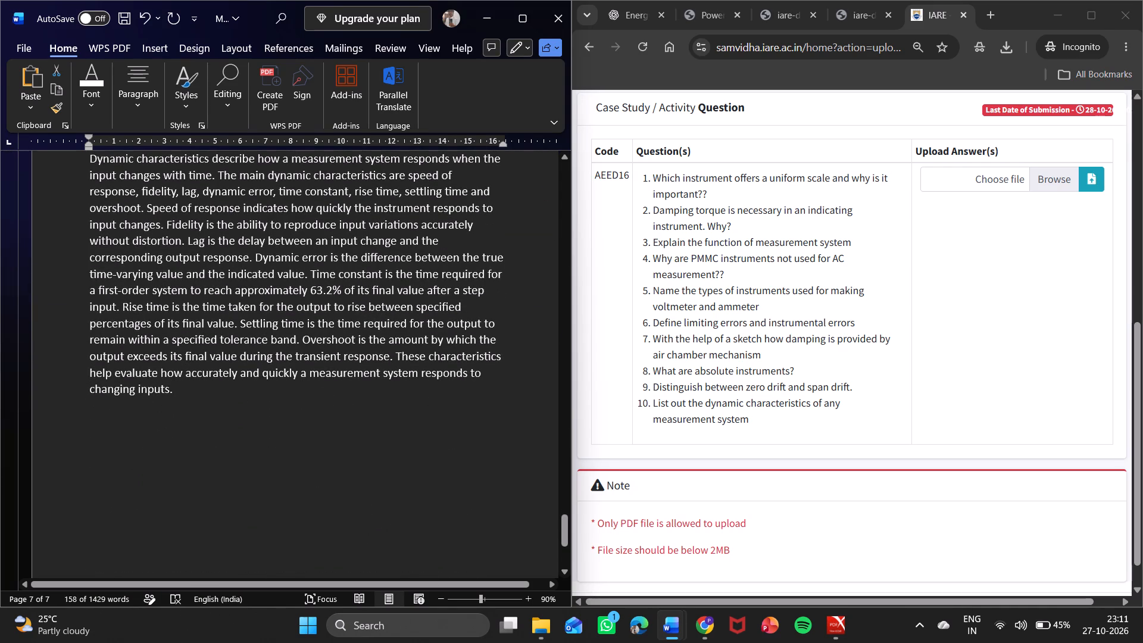
left_click_drag(87, 159, 228, 409)
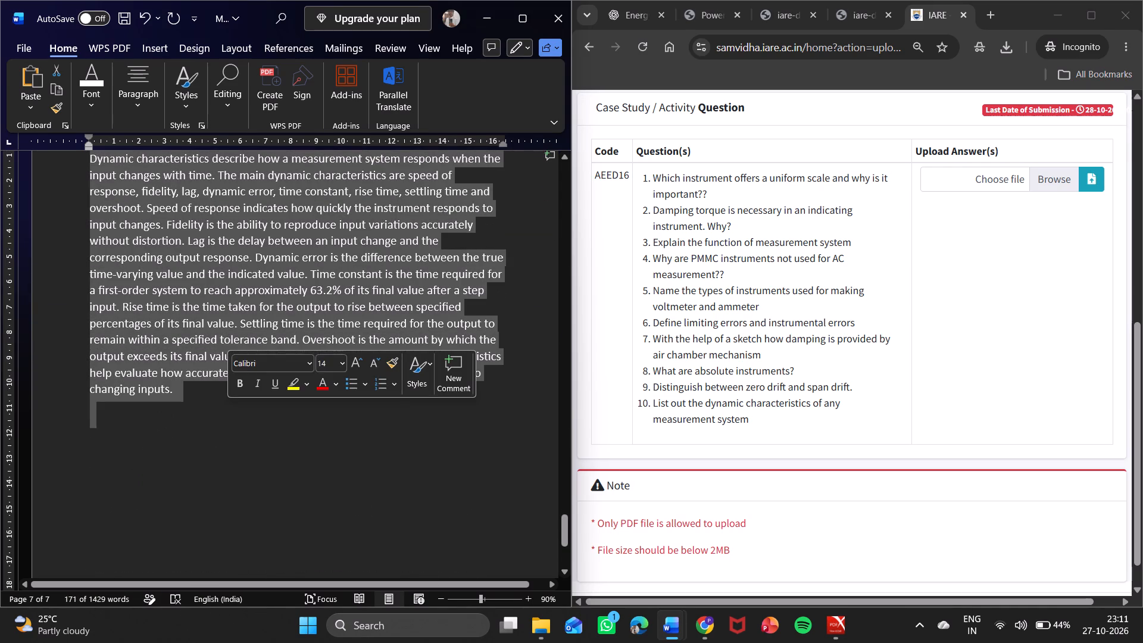
key("ctrl+j")
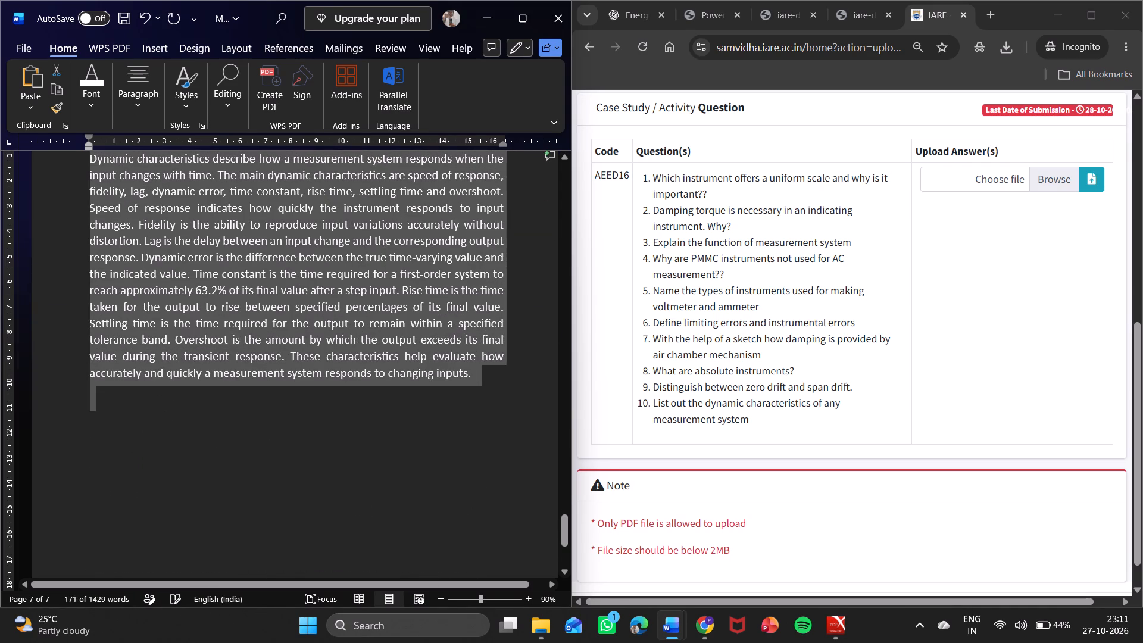
Save the assignment as a Word document named "EMI plagoo reports" in the Documents folder.
key("ctrl+s")
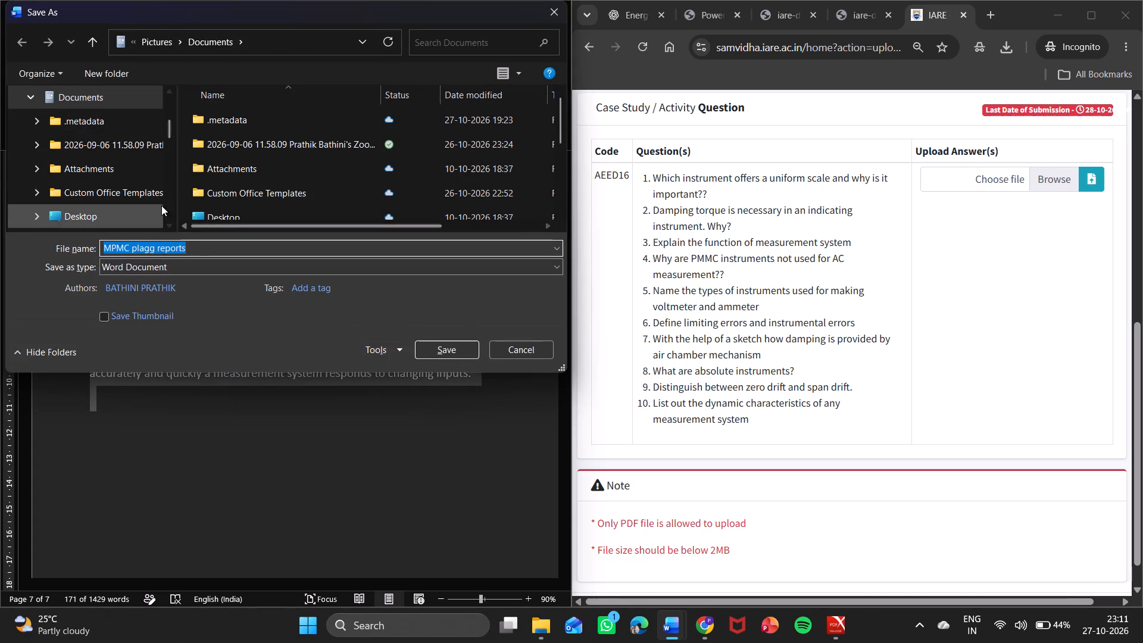
left_click(153, 246)
key("BackSpace")
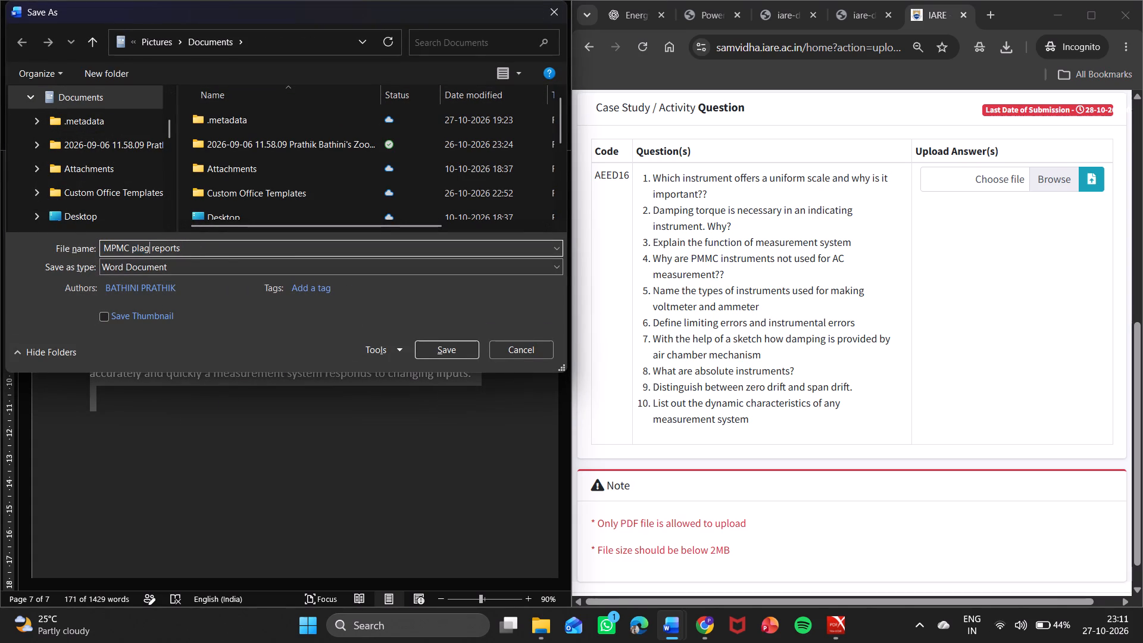
type("oo")
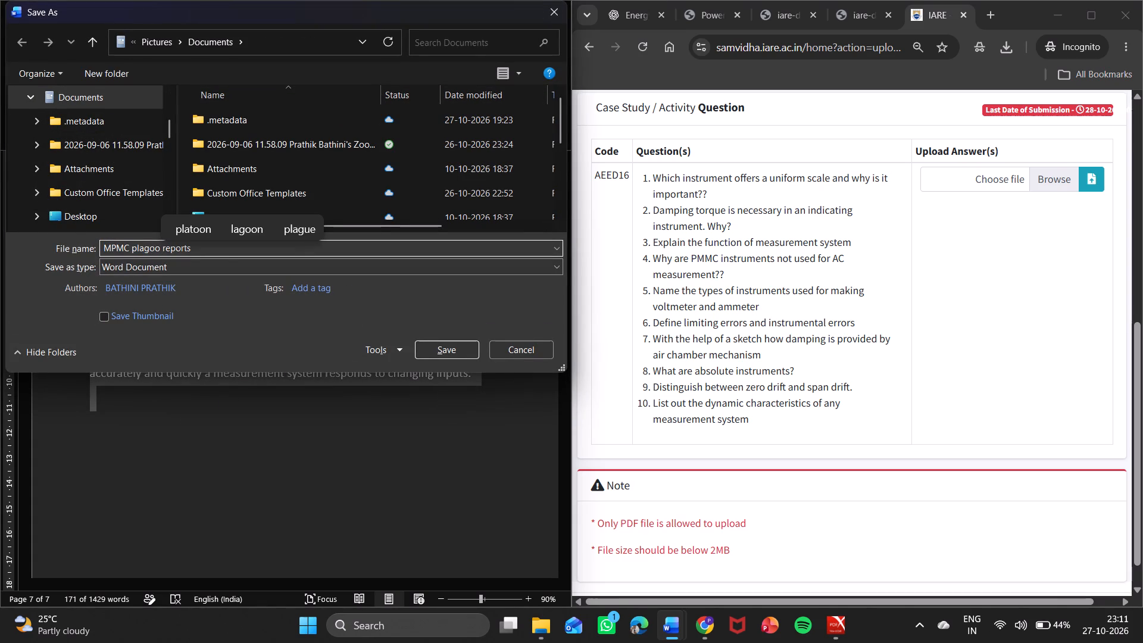
left_click(129, 249)
key("equal")
key("BackSpace")
key("BackSpace")
key("BackSpace")
key("BackSpace")
key("BackSpace")
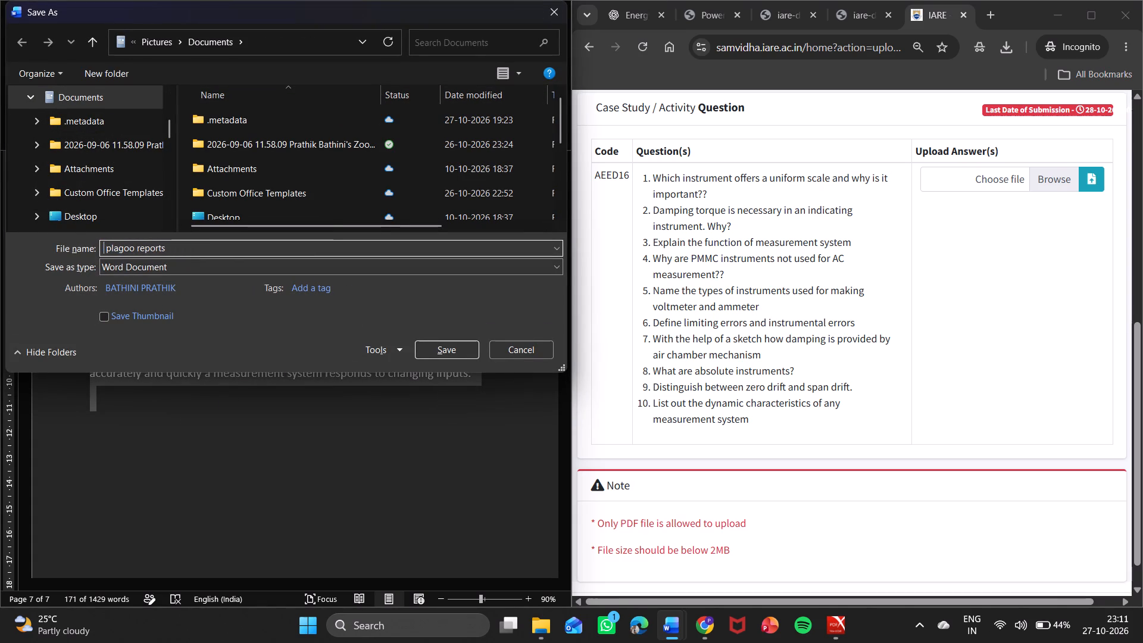
key("shift+e")
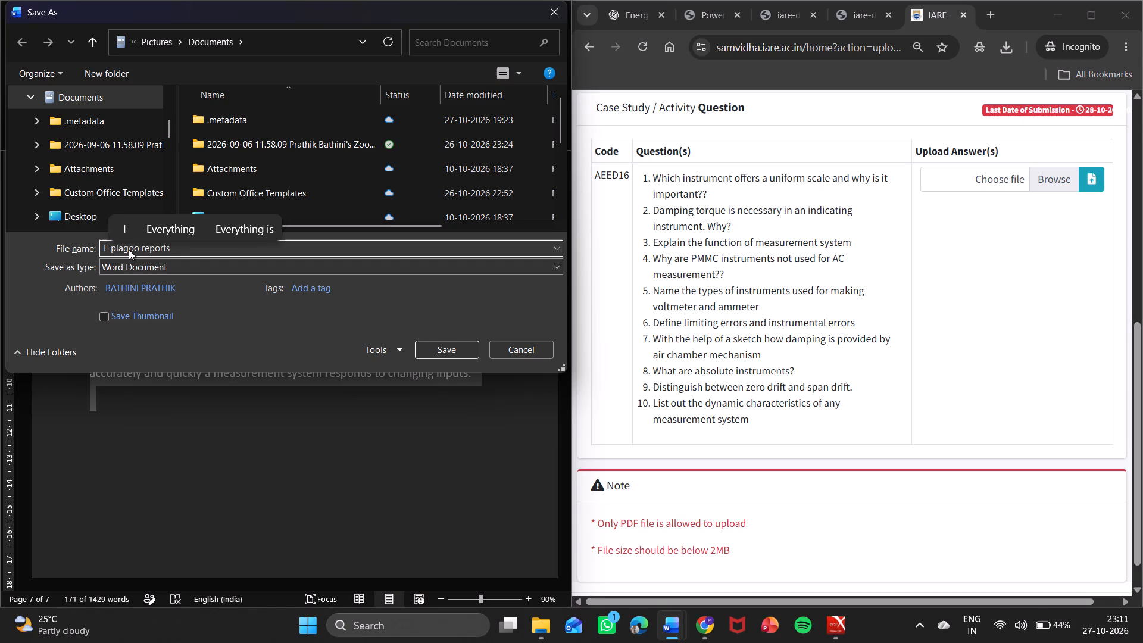
type("MI")
key("space")
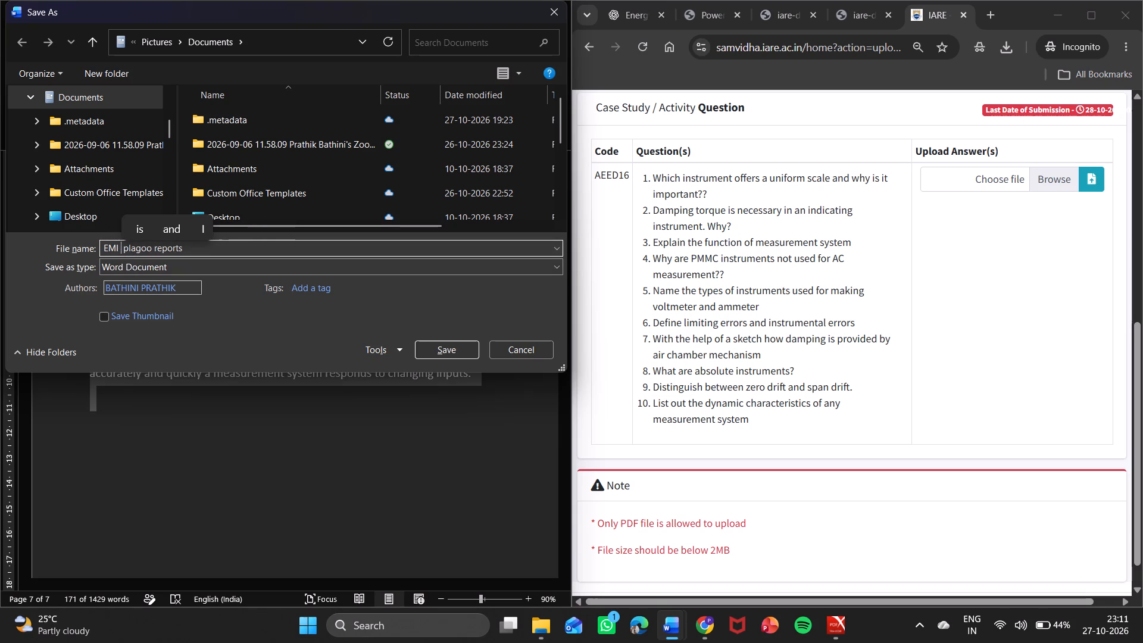
scroll(113, 236, "up", 1)
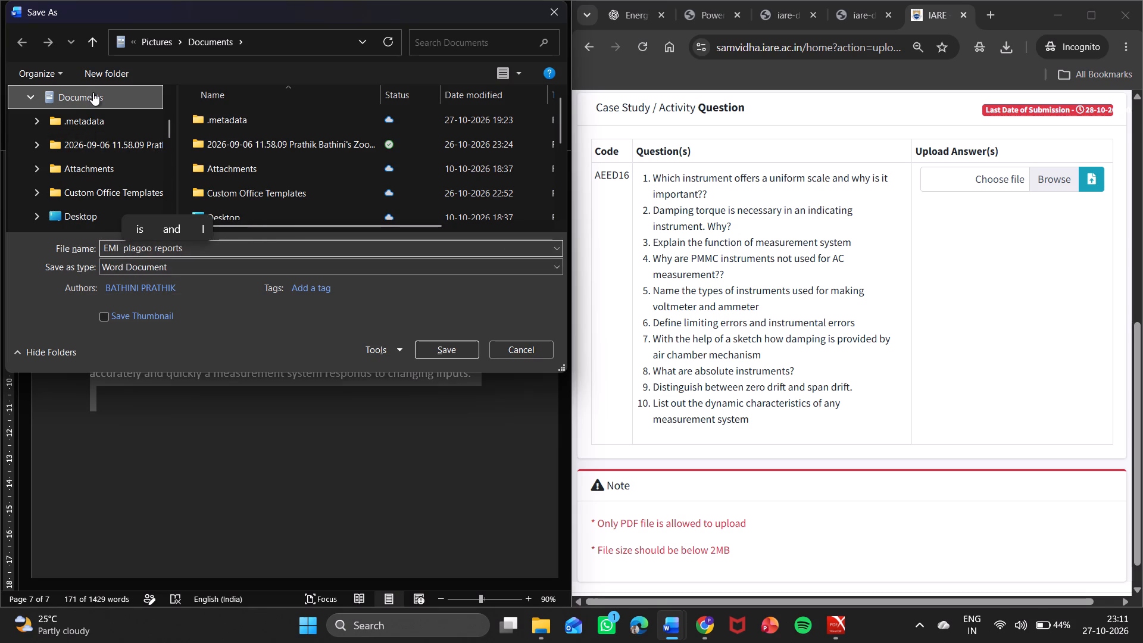
left_click(93, 92)
left_click(433, 343)
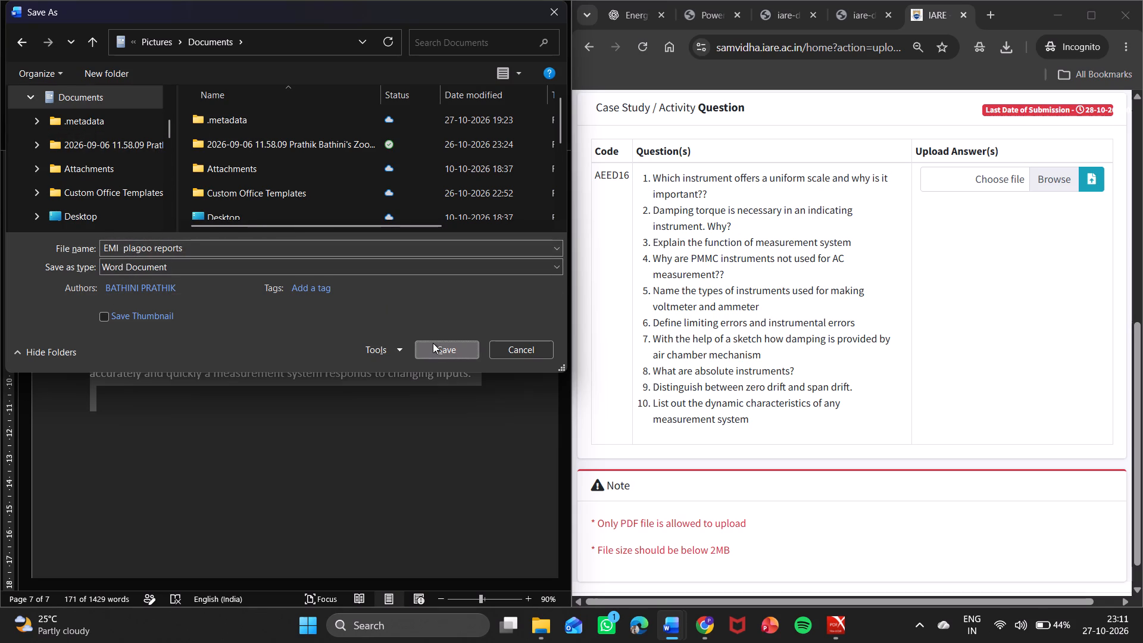
left_click(433, 343)
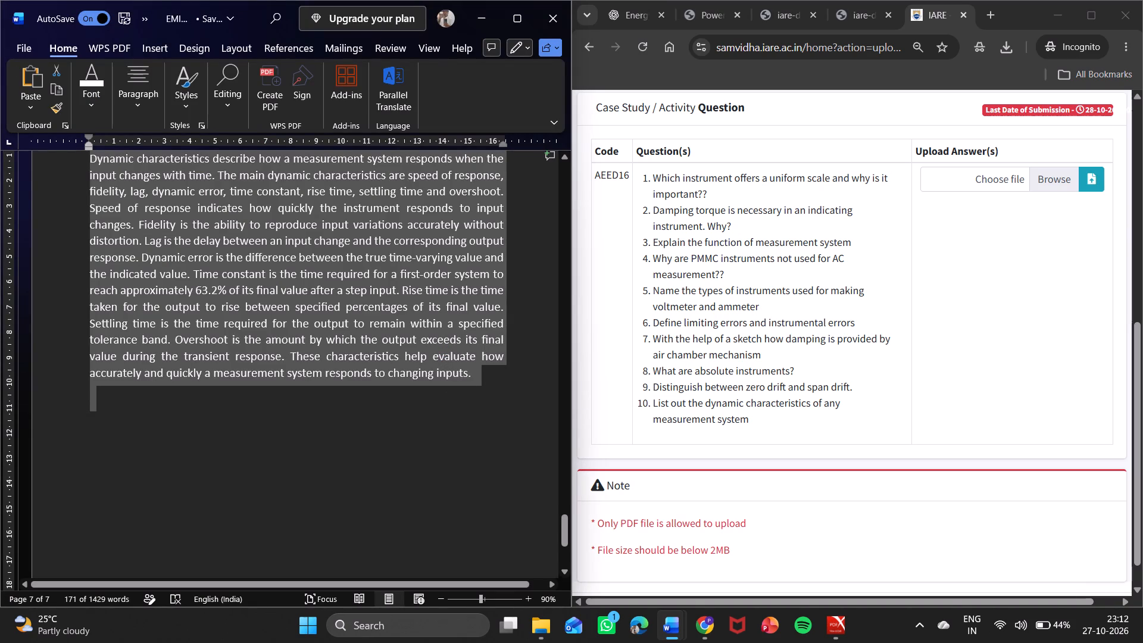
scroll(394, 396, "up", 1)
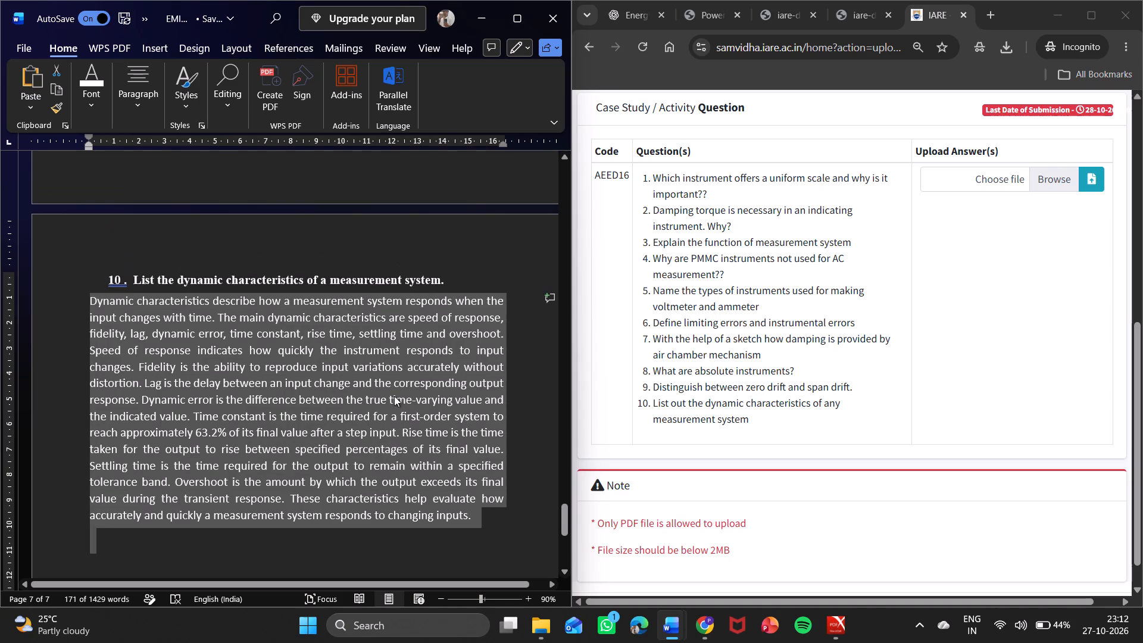
Switch to File Explorer and try to open the recent PDF "MPMC plagg reports", closing the PDF viewer after the attempt.
scroll(394, 396, "up", 1)
left_click(377, 244)
left_click(533, 625)
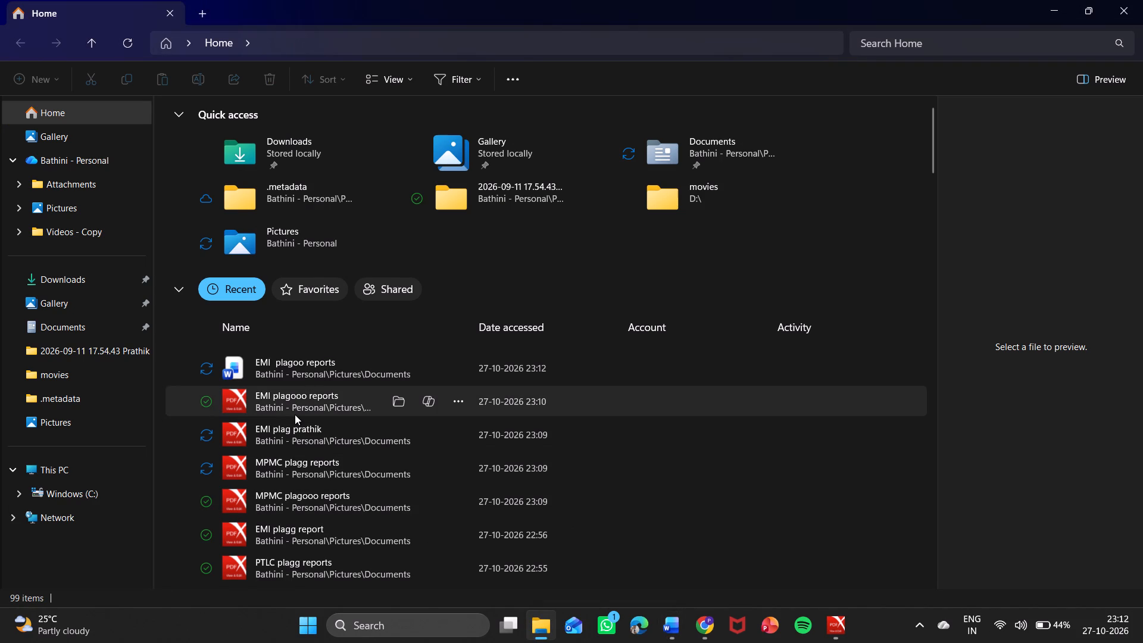
double_click(302, 454)
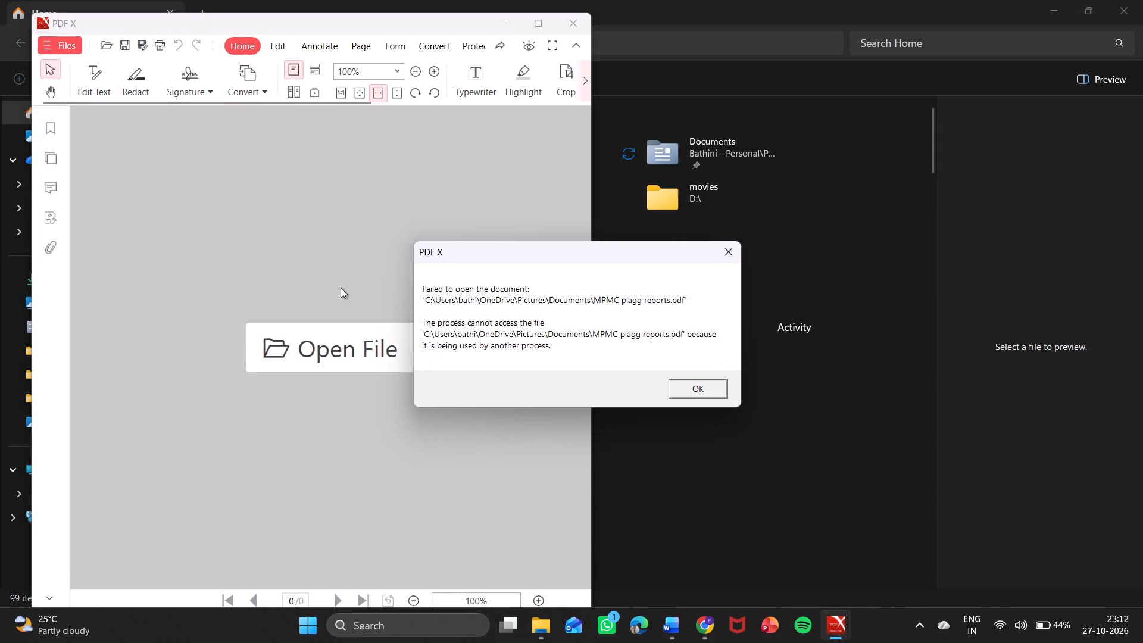
left_click(726, 252)
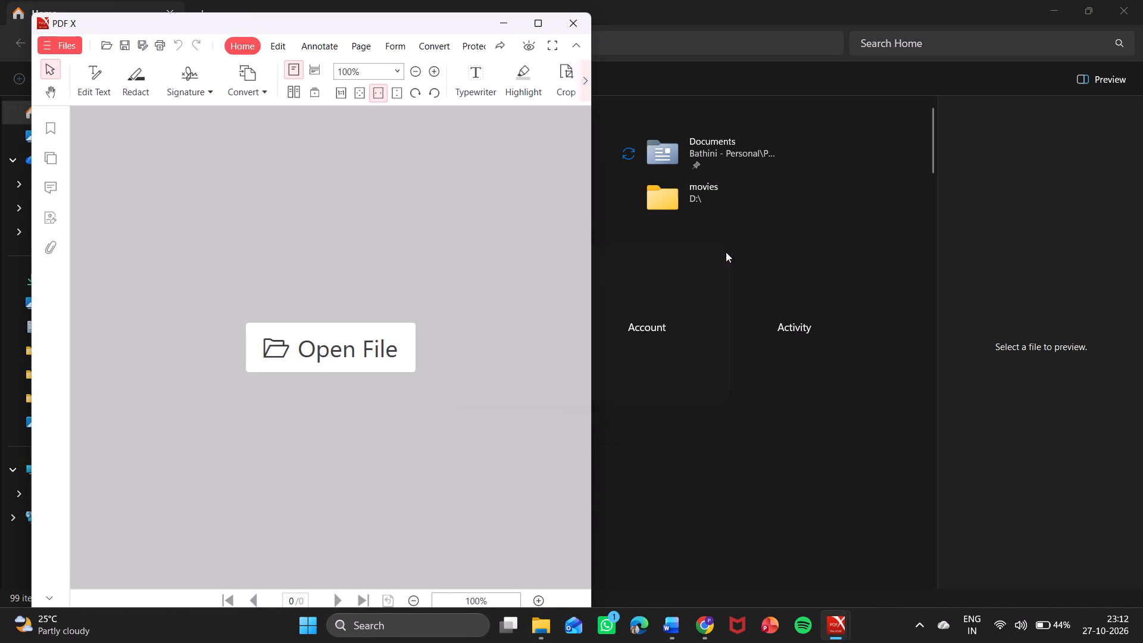
left_click(579, 18)
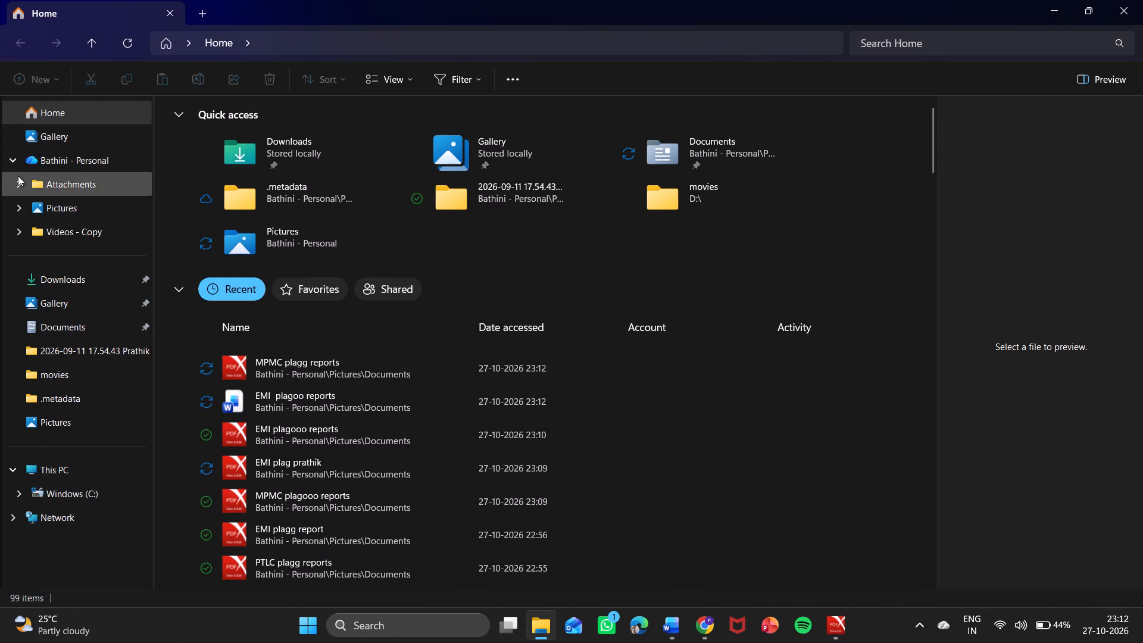
Try to open the "MPMC plagg reports" PDF from the Documents folder, closing the PDF viewer after the attempt.
left_click(68, 333)
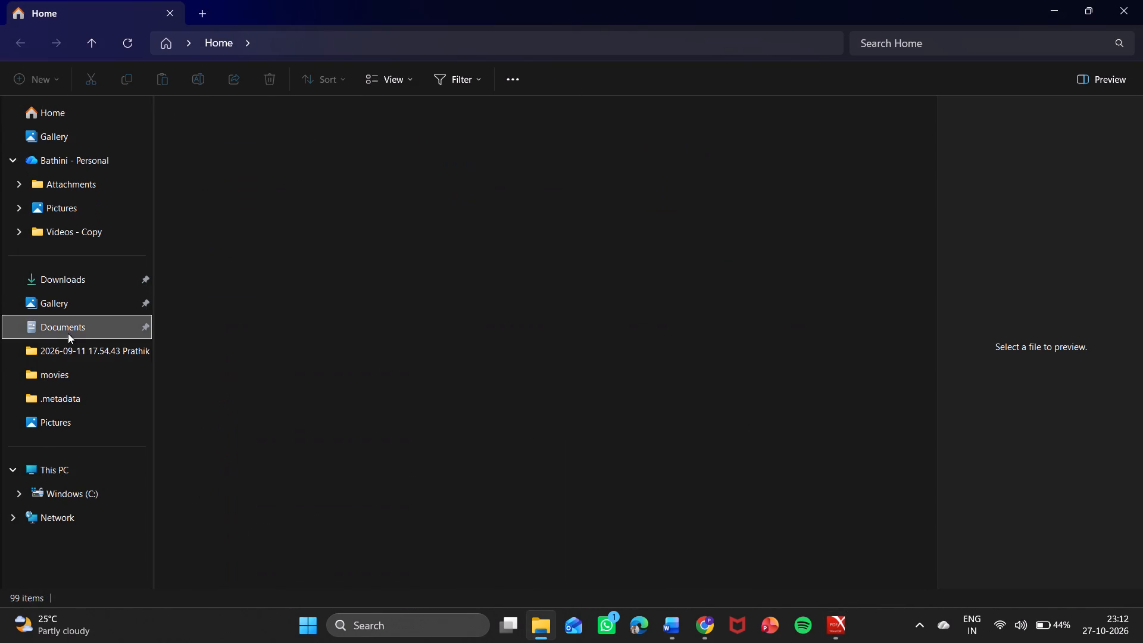
scroll(223, 353, "down", 4)
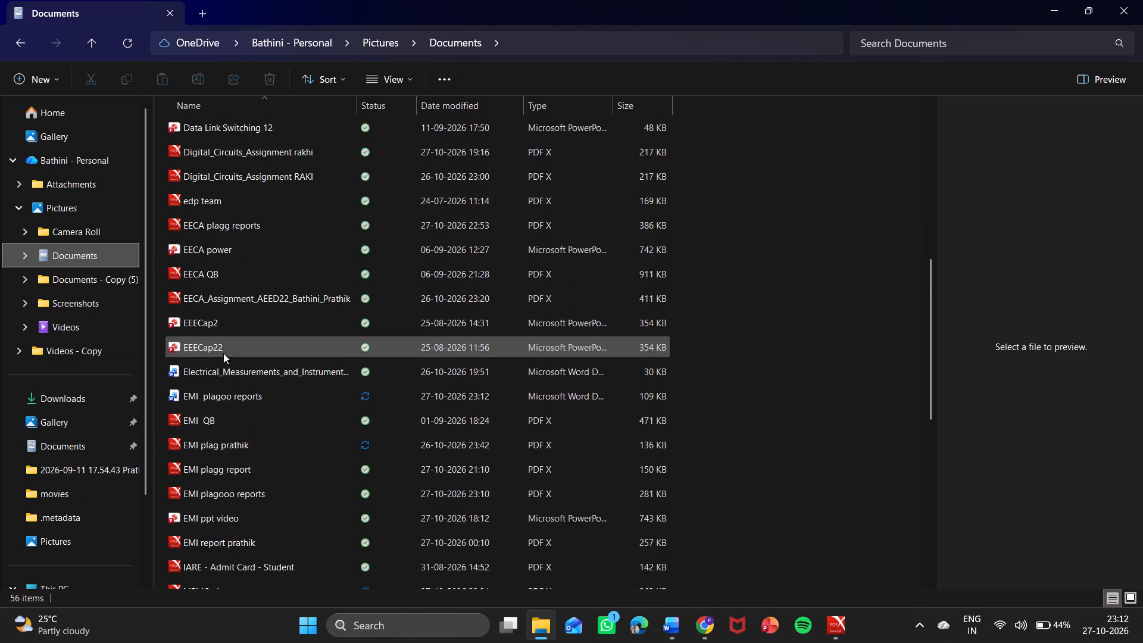
scroll(223, 353, "down", 6)
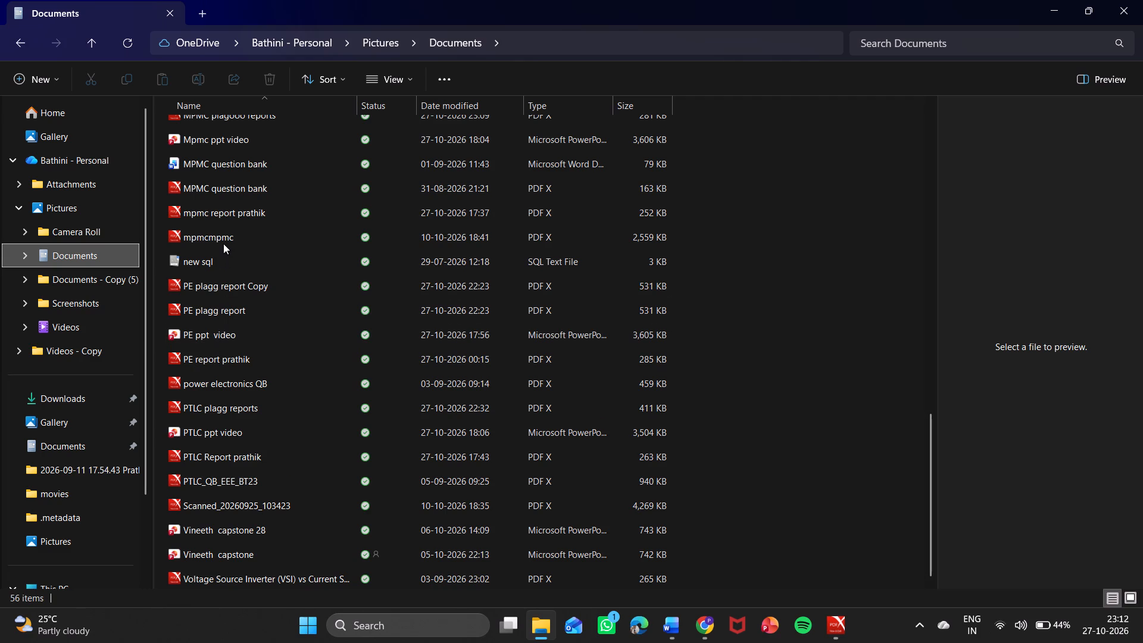
scroll(223, 244, "up", 3)
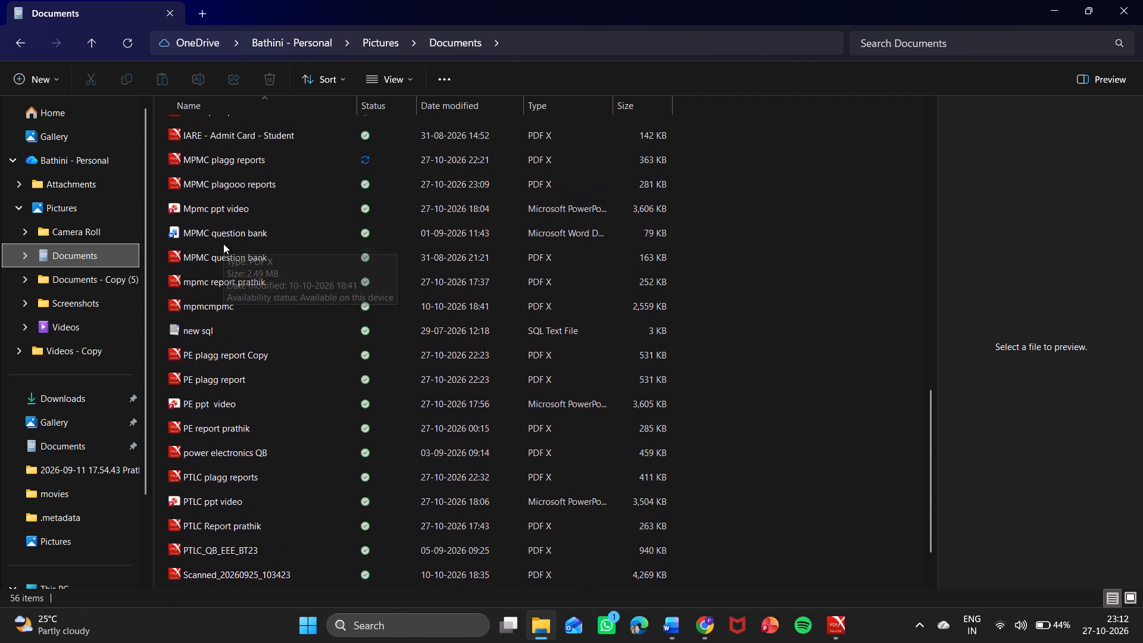
scroll(223, 244, "up", 1)
left_click(227, 170)
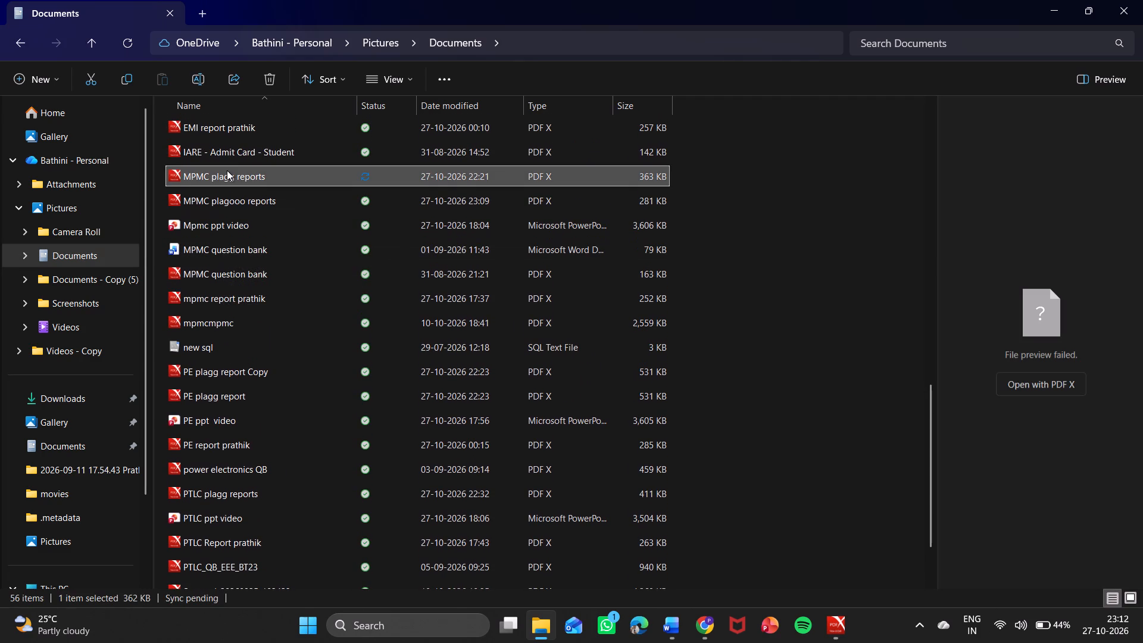
double_click(227, 170)
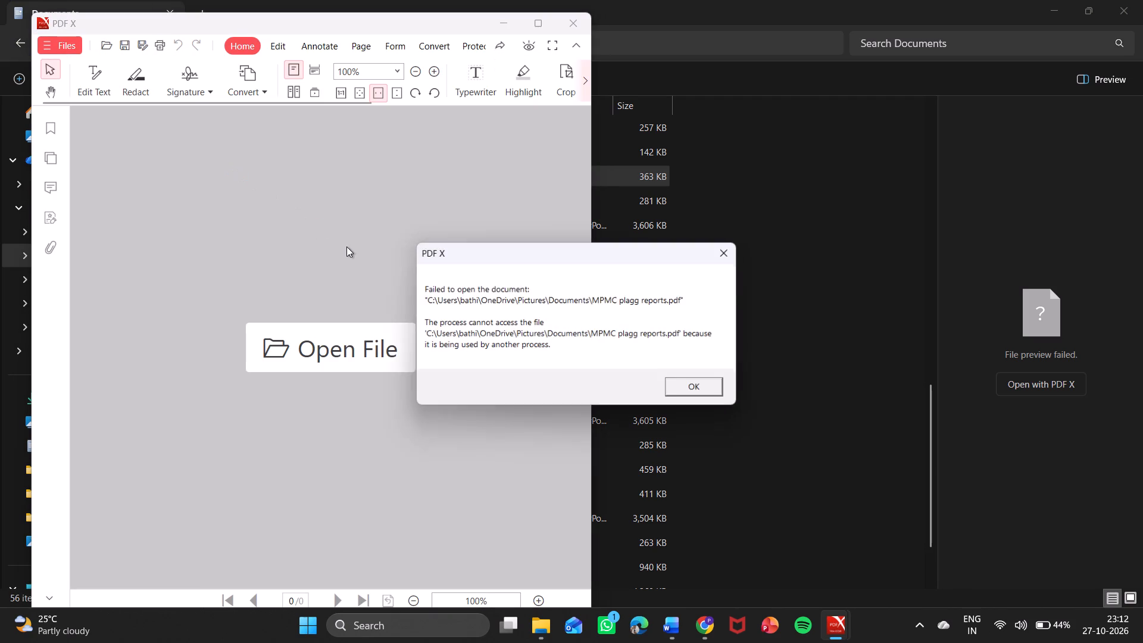
left_click(689, 388)
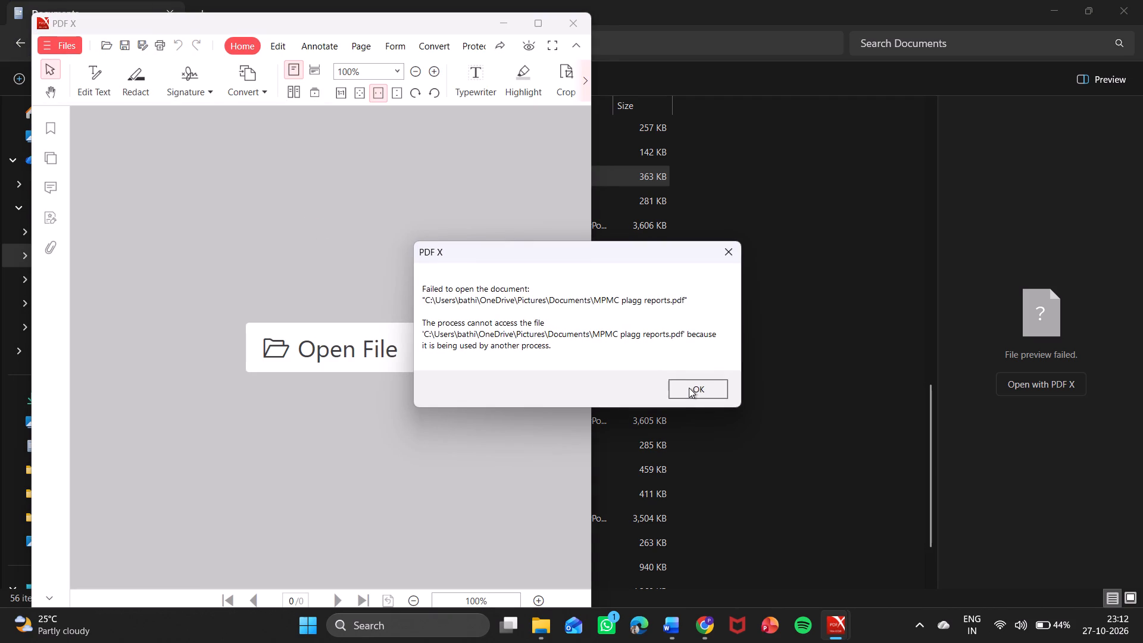
left_click(573, 37)
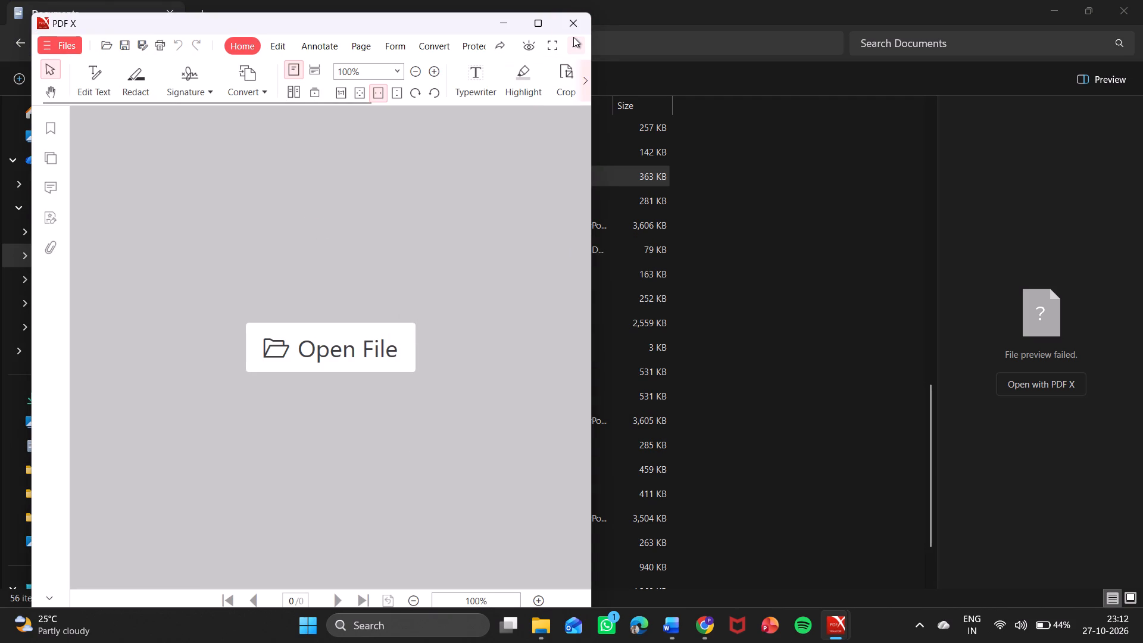
left_click(573, 33)
Find the Word document "EMI plagoo reports" in the Documents folder and open it.
scroll(362, 449, "up", 1)
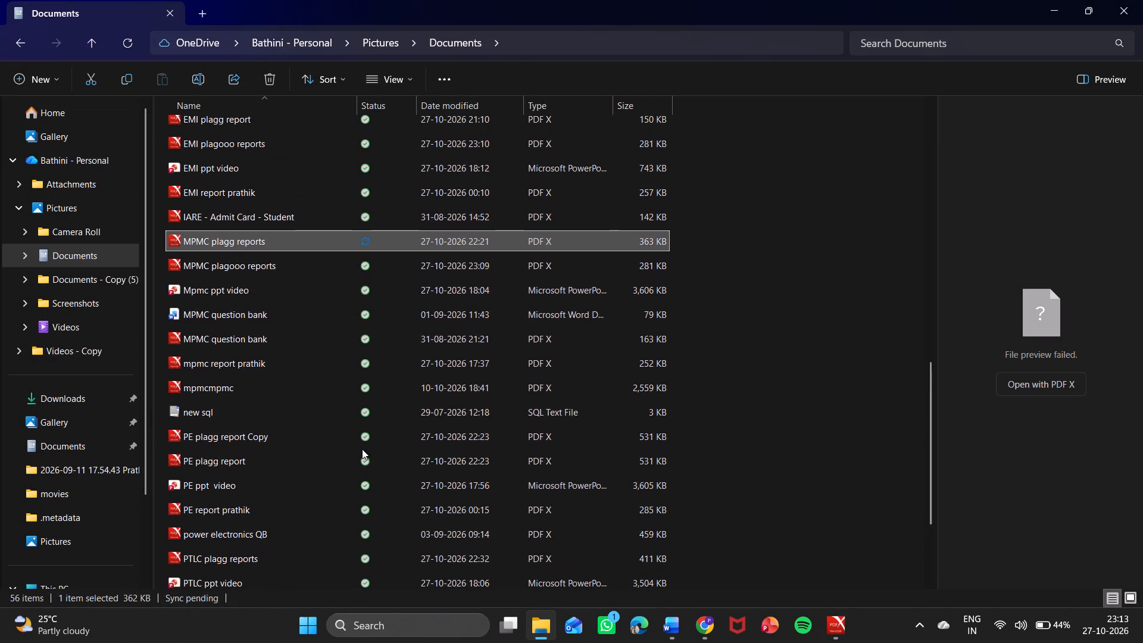
scroll(362, 449, "up", 3)
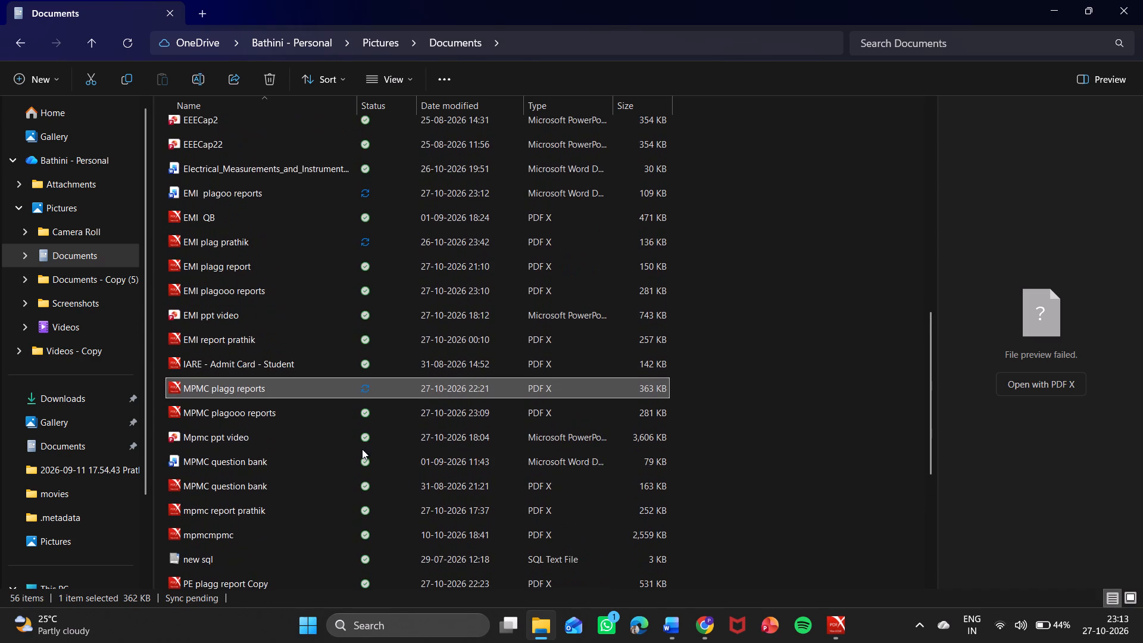
scroll(362, 449, "up", 2)
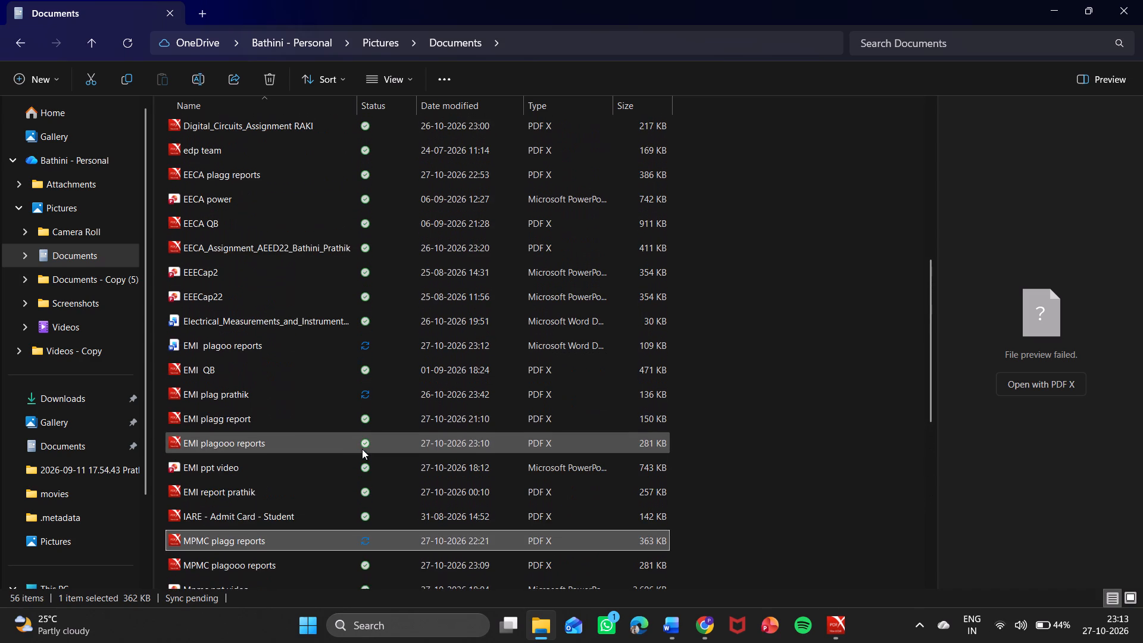
scroll(362, 449, "up", 2)
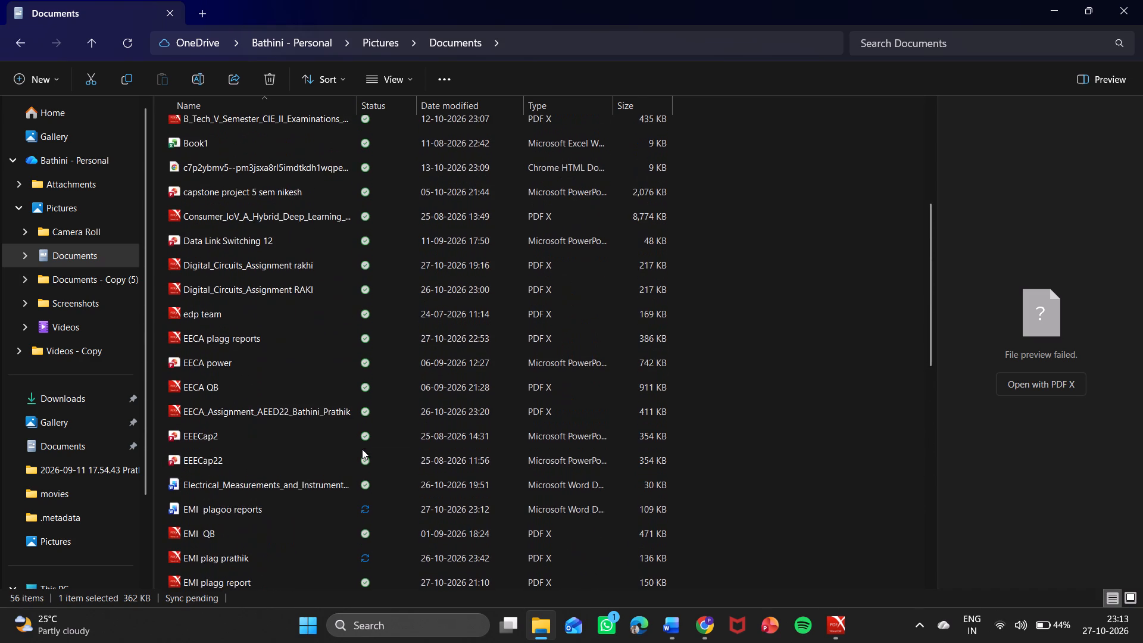
scroll(362, 449, "up", 1)
scroll(362, 449, "down", 3)
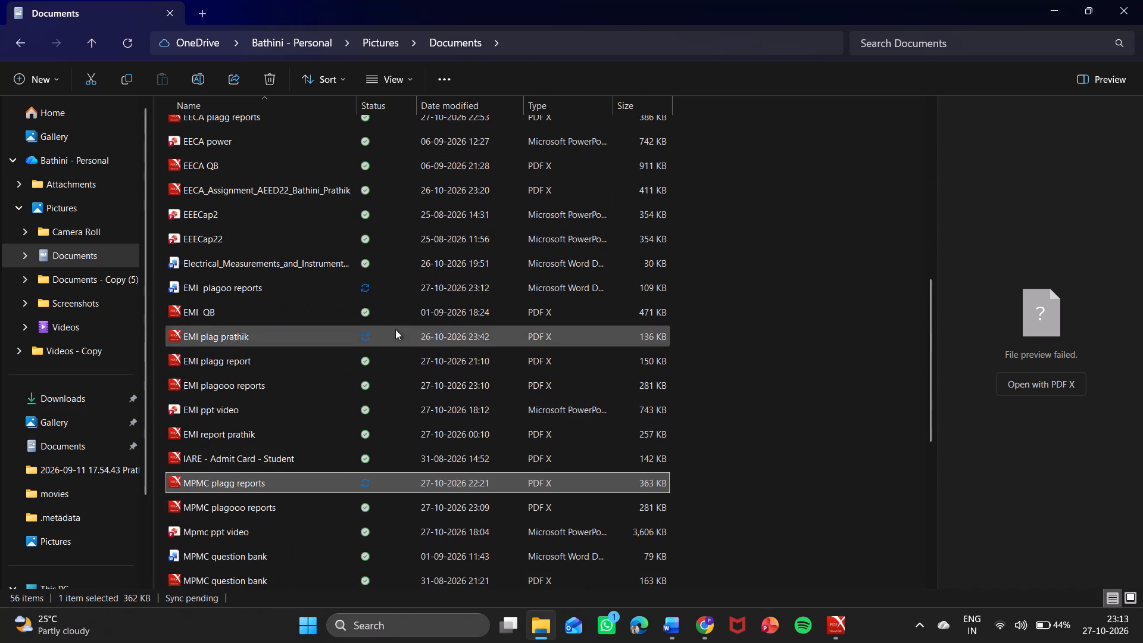
scroll(377, 301, "down", 1)
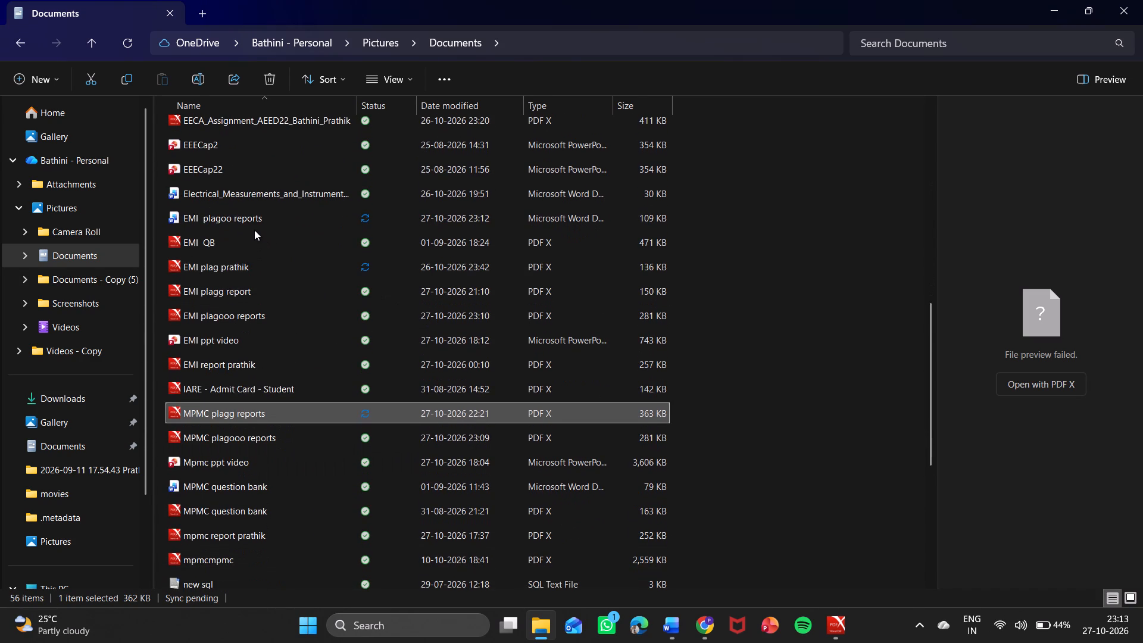
double_click(249, 223)
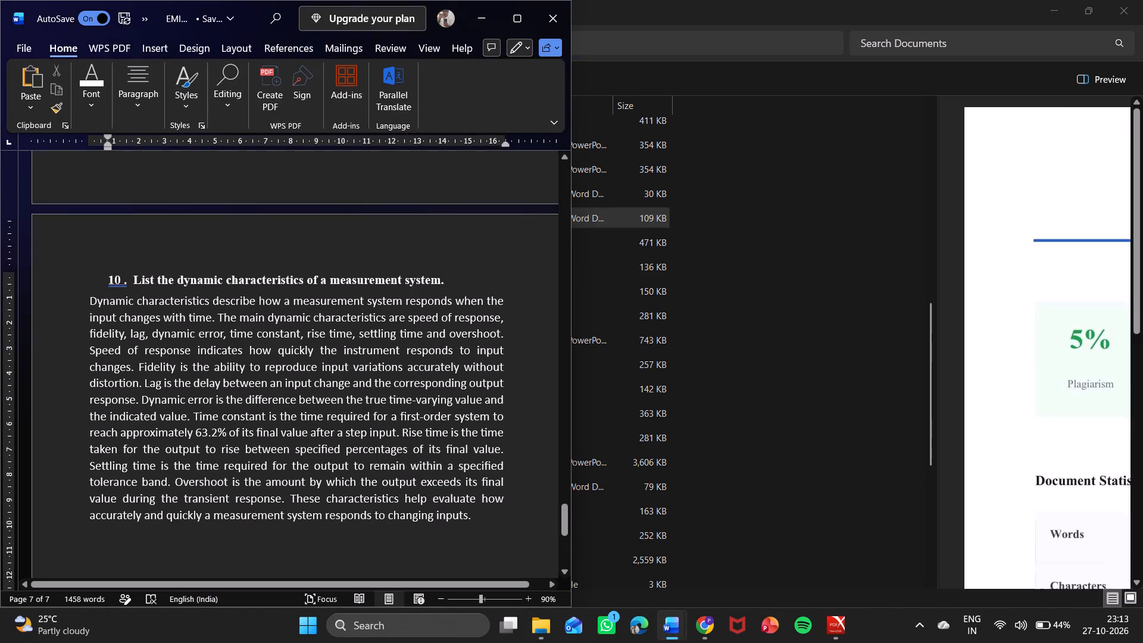
Export the assignment as a PDF named "EMI plagoo reports" to the Documents folder.
scroll(359, 374, "up", 3)
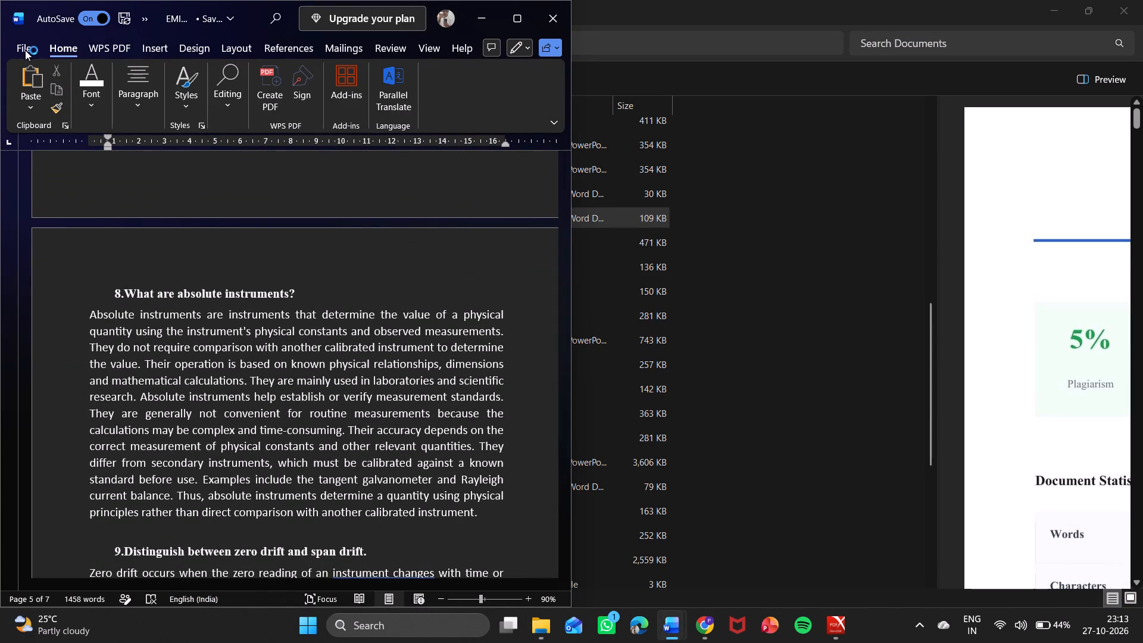
left_click(24, 49)
left_click(54, 348)
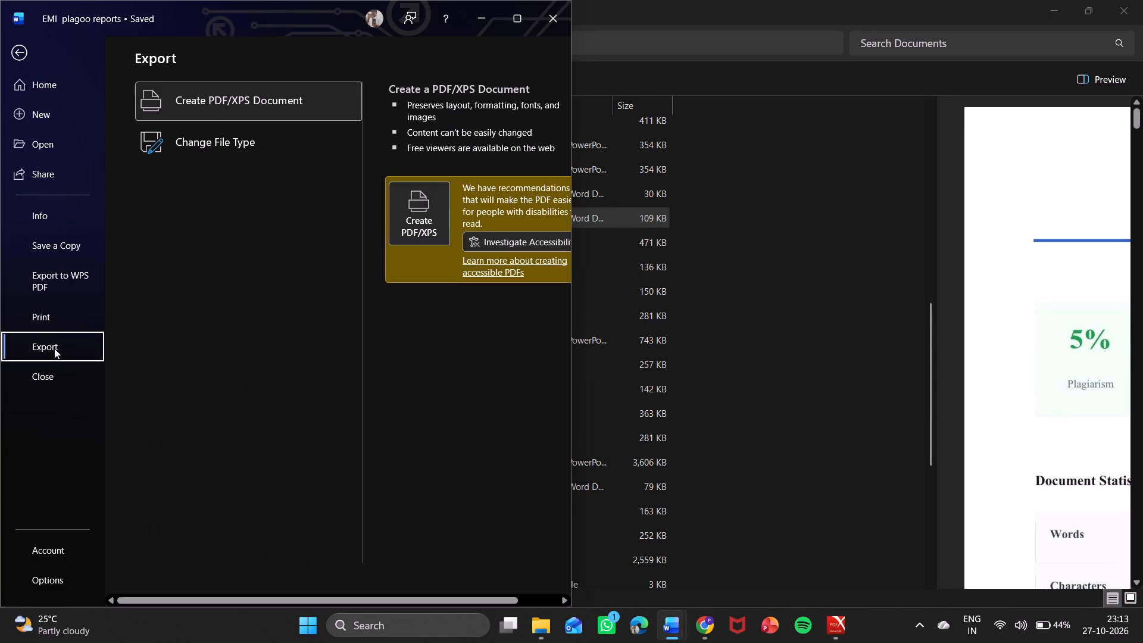
left_click(417, 213)
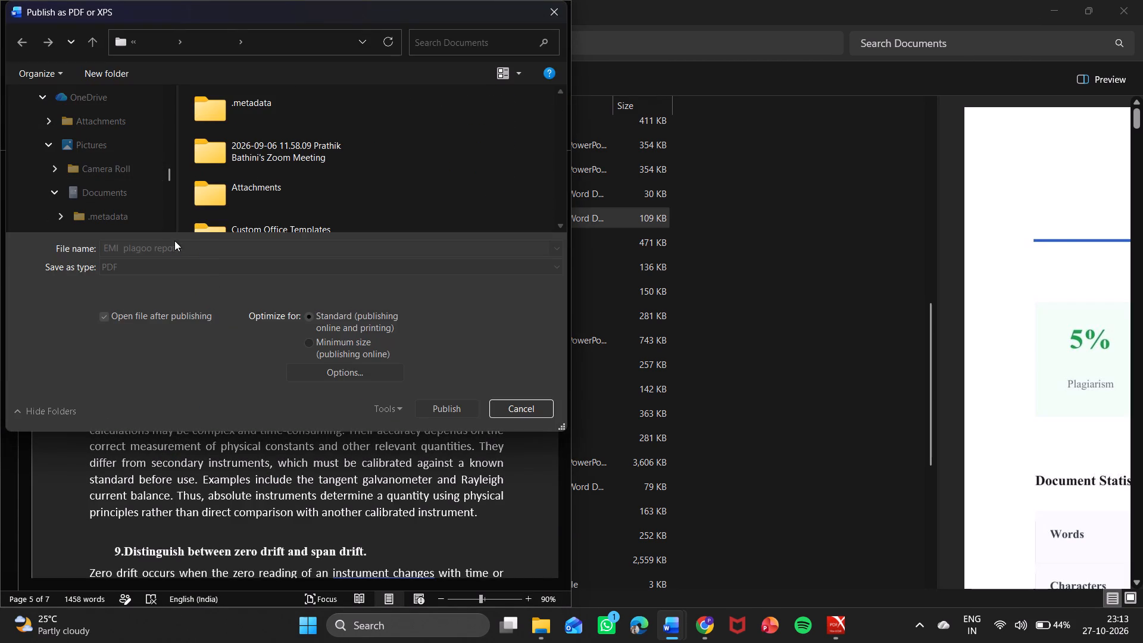
left_click(189, 257)
left_click(190, 244)
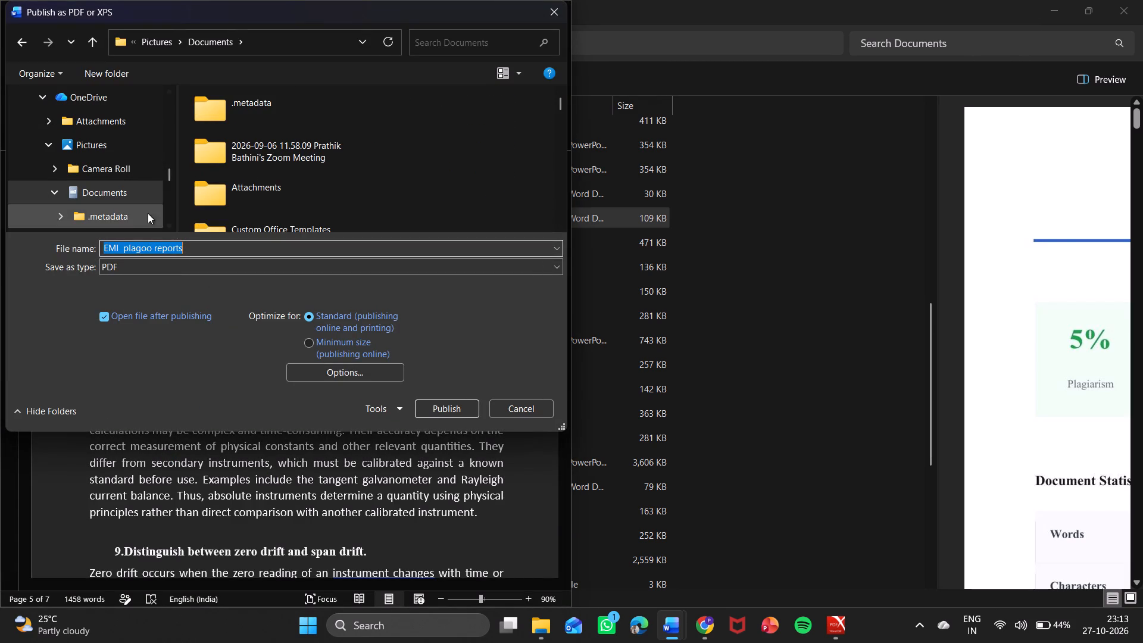
left_click(189, 242)
scroll(141, 163, "up", 3)
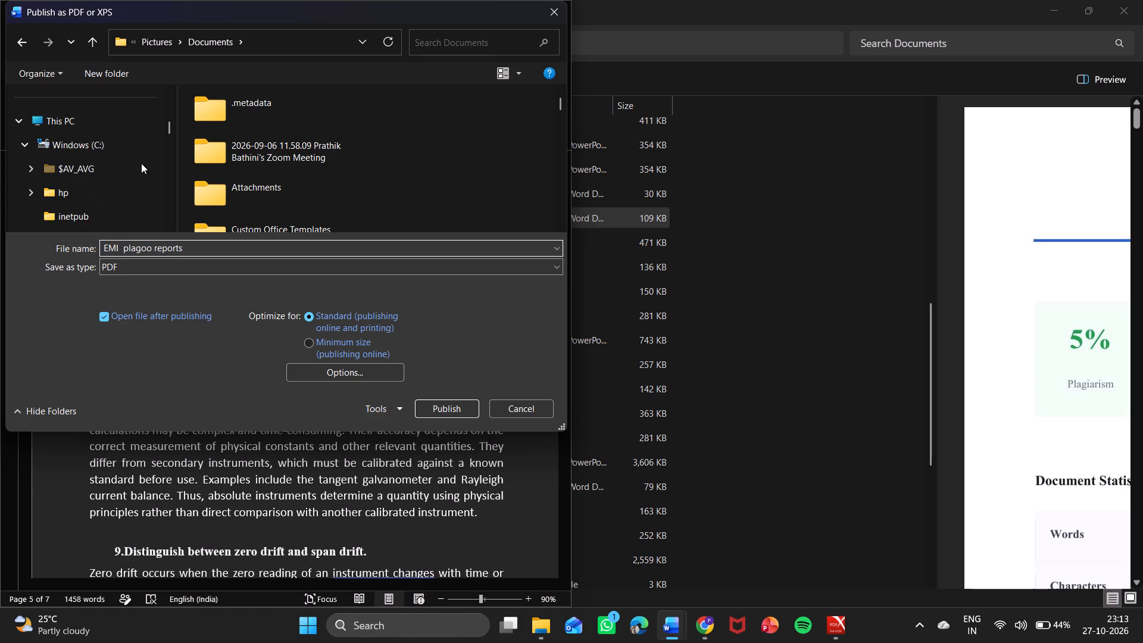
scroll(141, 163, "up", 2)
scroll(98, 198, "down", 1)
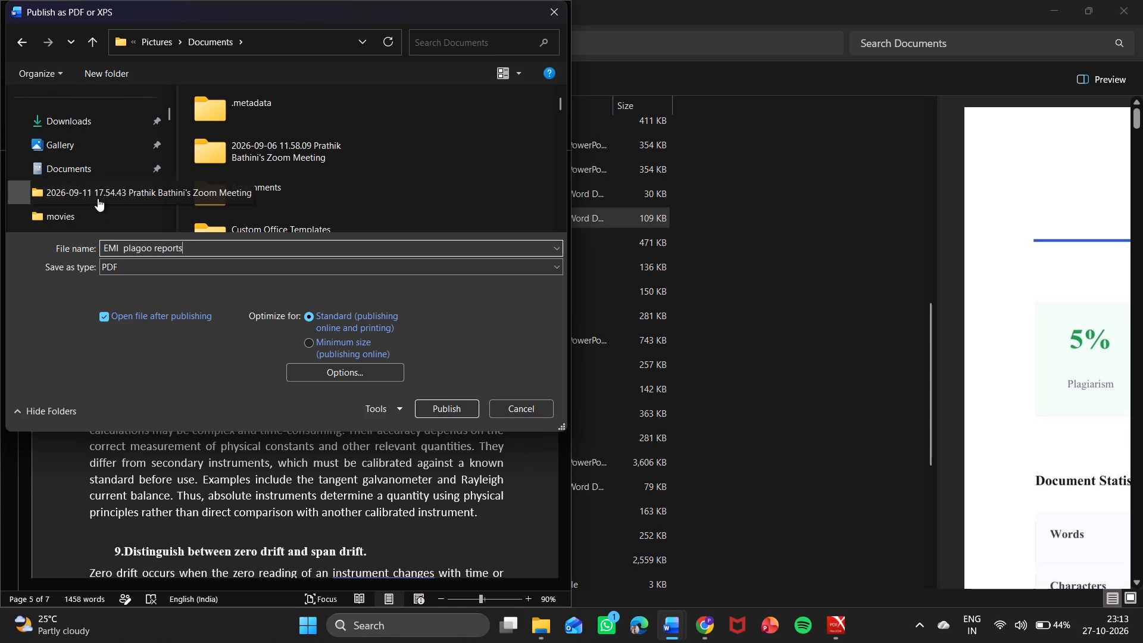
left_click(96, 170)
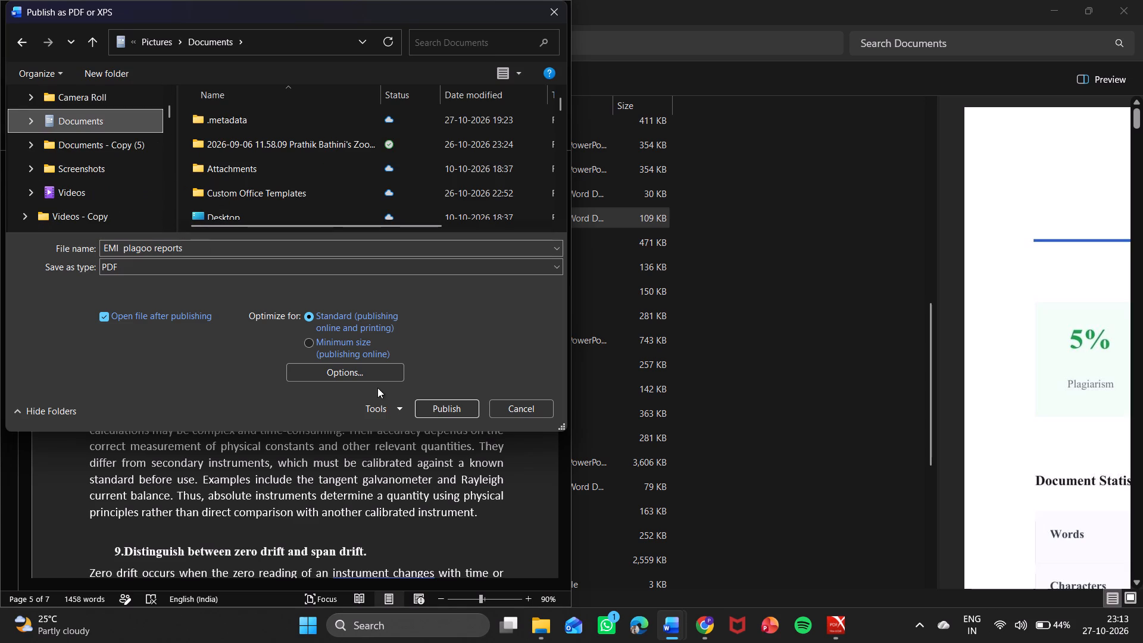
left_click(464, 415)
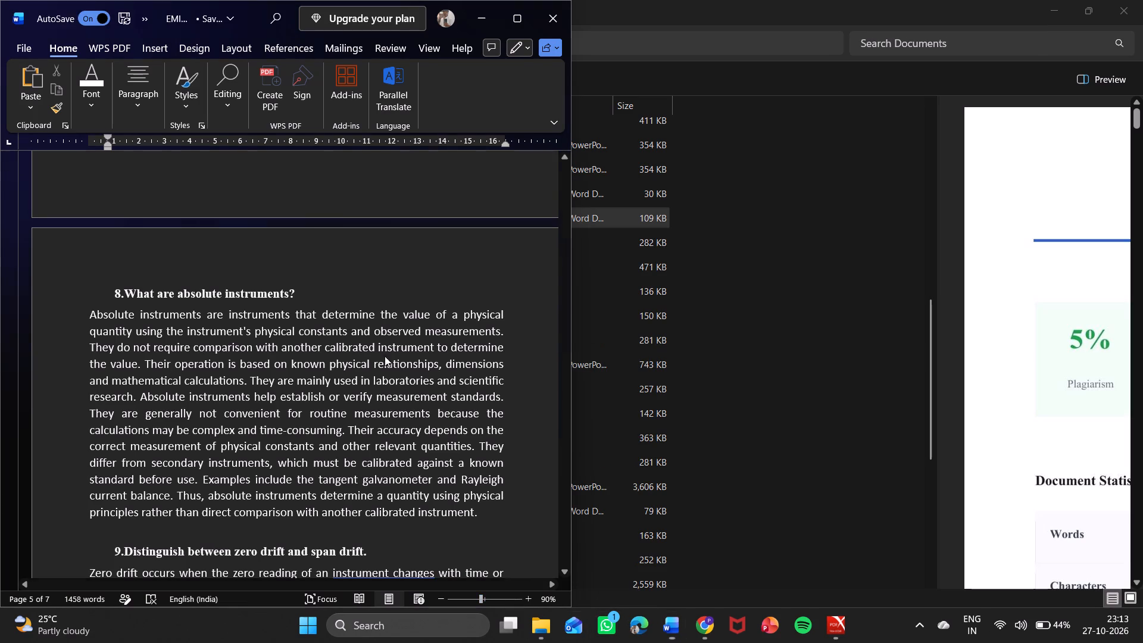
Check the pages of the exported "EMI plagoo reports" PDF and close the viewer.
scroll(253, 263, "up", 2)
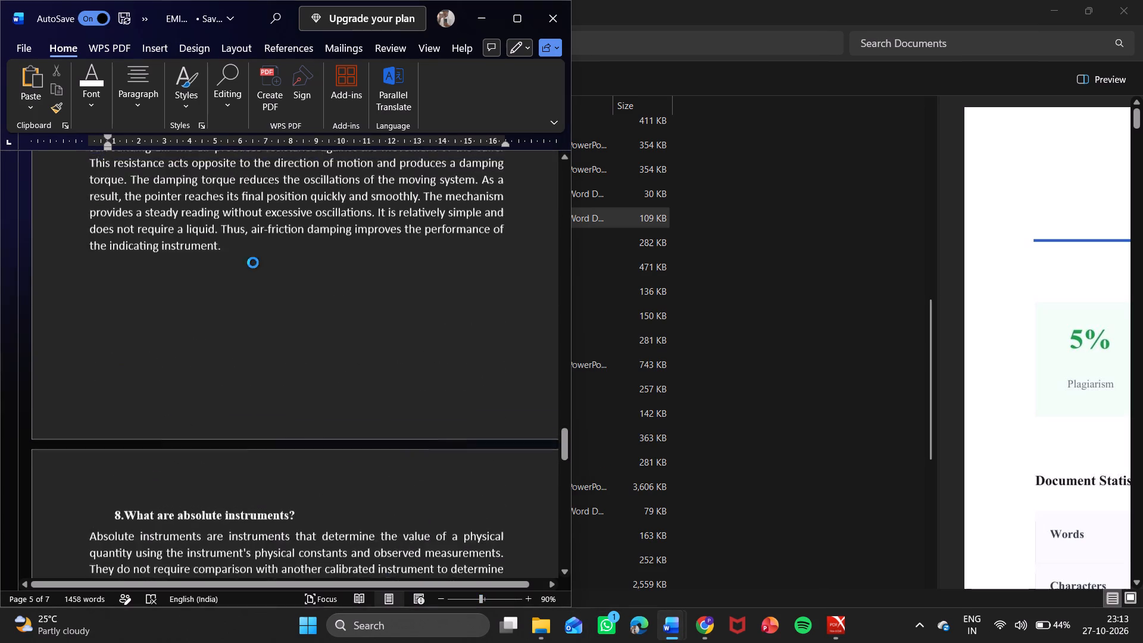
scroll(253, 263, "up", 6)
scroll(277, 190, "up", 20)
scroll(277, 190, "up", 17)
scroll(330, 299, "up", 1)
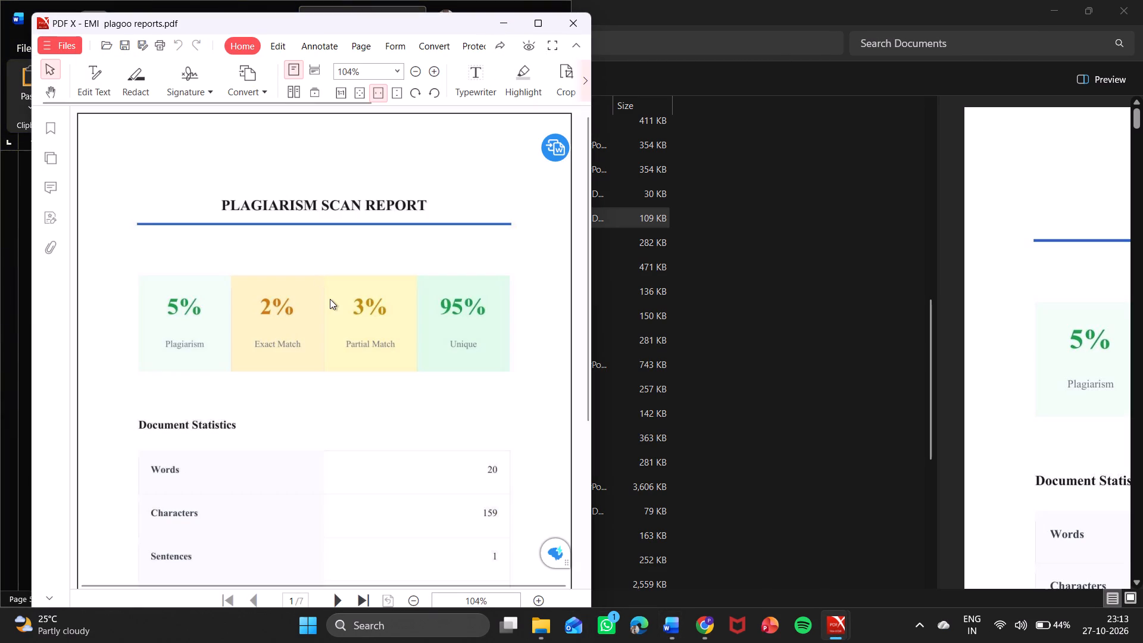
scroll(330, 299, "down", 8)
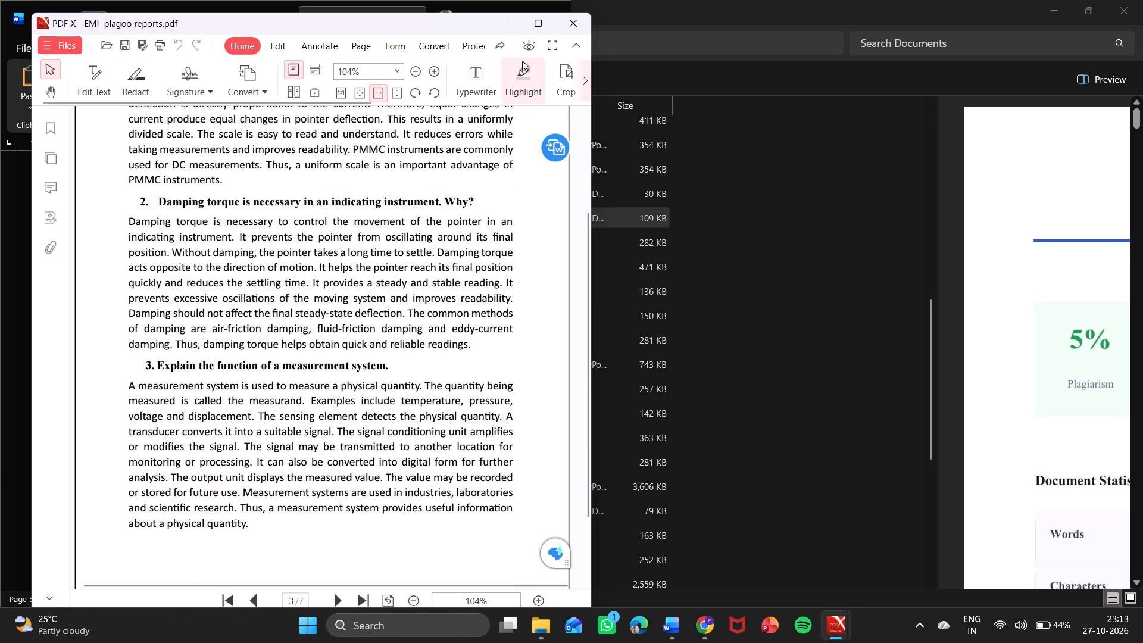
left_click(557, 34)
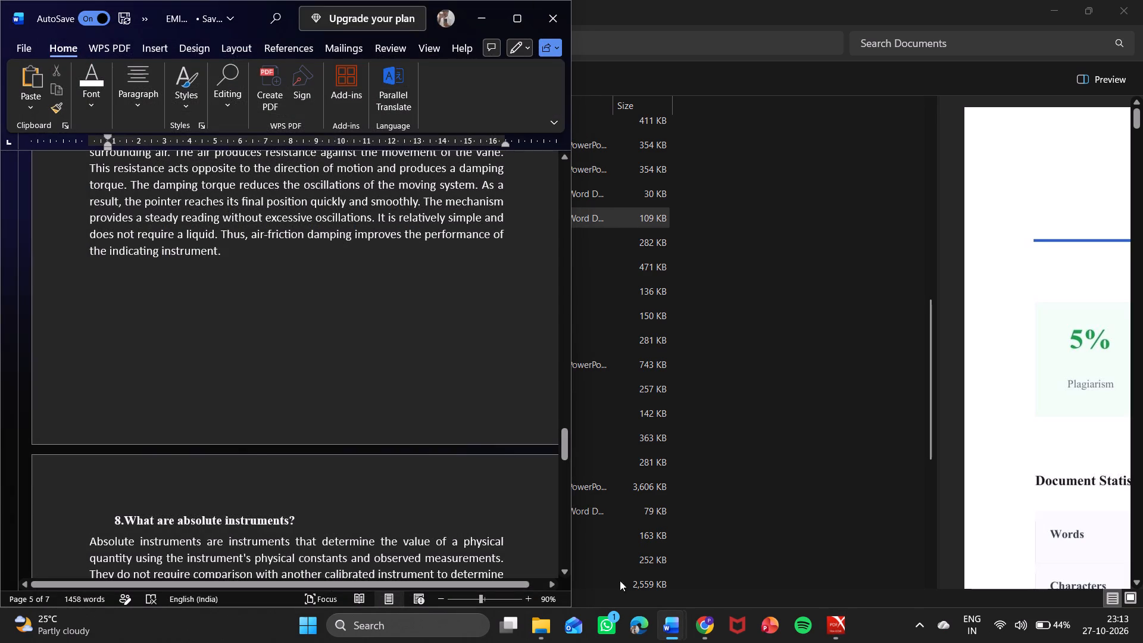
Switch to Chrome and choose the "EMI plagoo reports" PDF from the Documents folder as the AEED16 answer file.
left_click(707, 629)
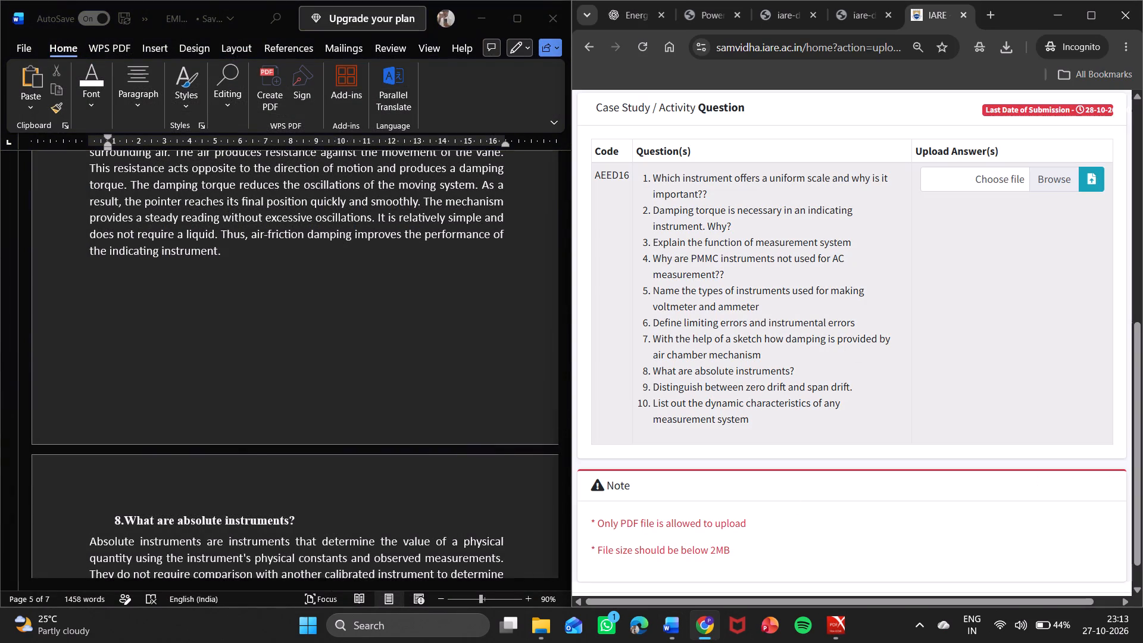
left_click(944, 196)
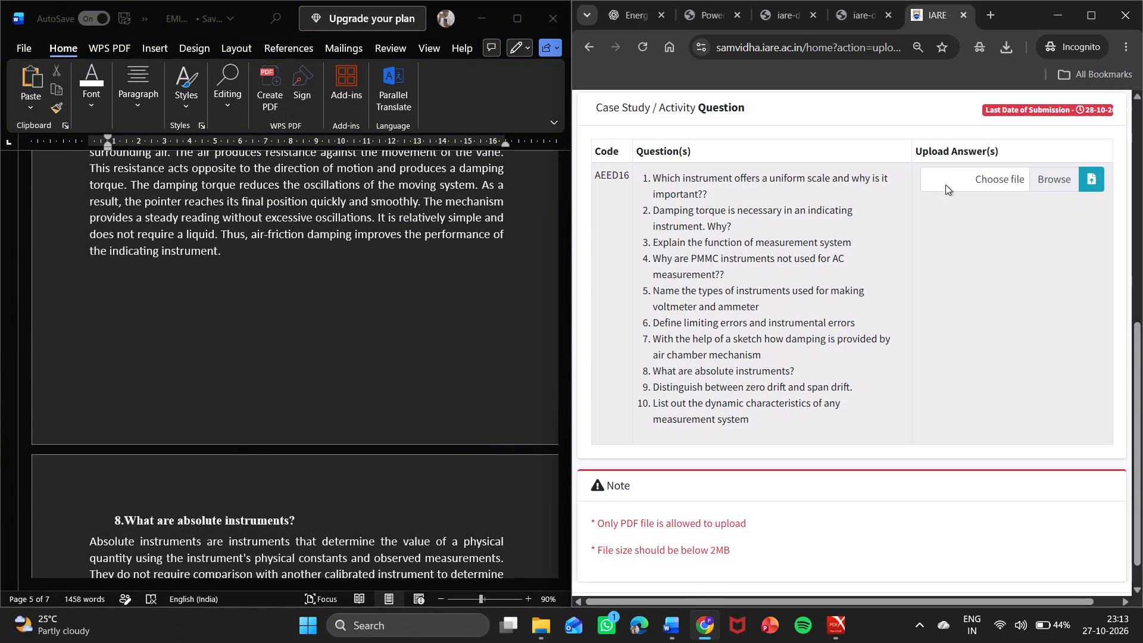
left_click(945, 184)
left_click(945, 184)
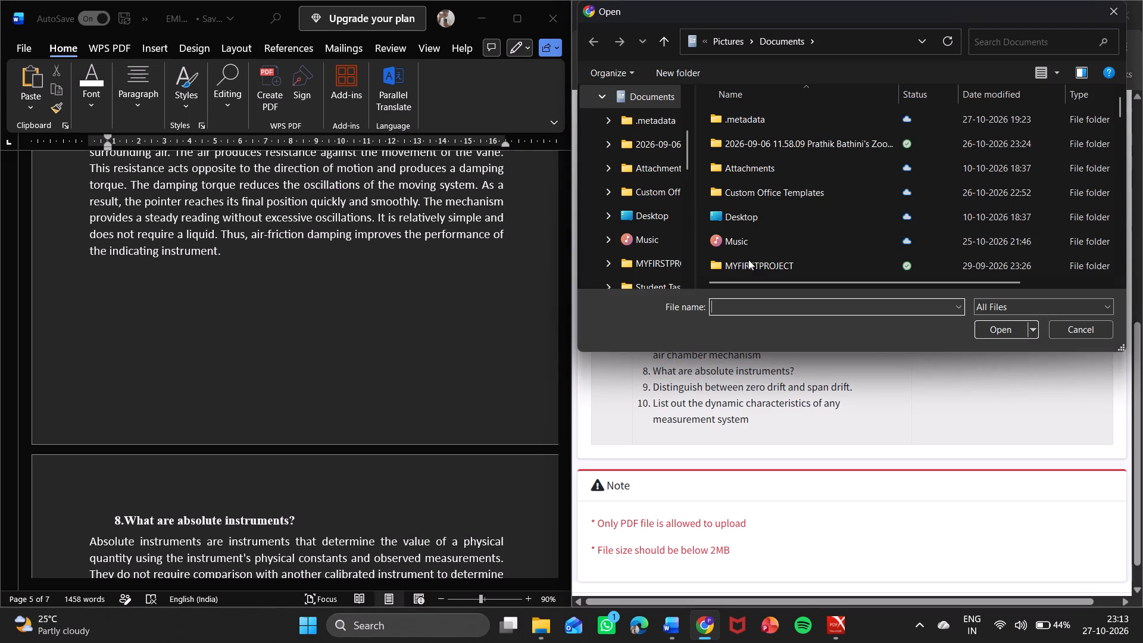
left_click(603, 105)
left_click(626, 95)
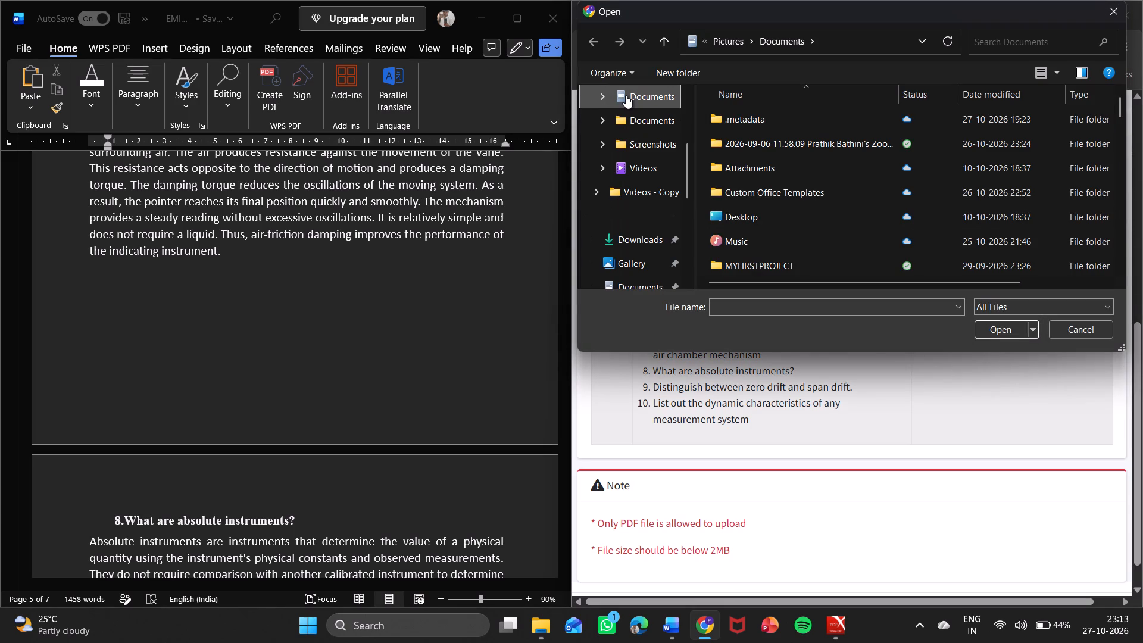
double_click(632, 95)
scroll(776, 204, "down", 1)
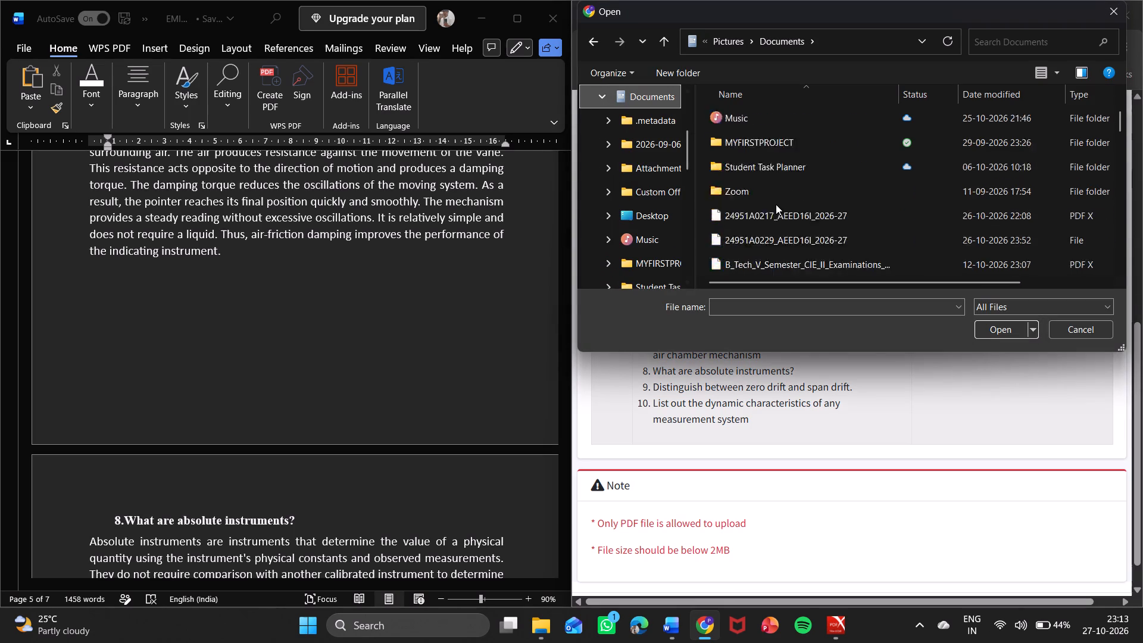
scroll(776, 204, "down", 4)
scroll(776, 204, "up", 1)
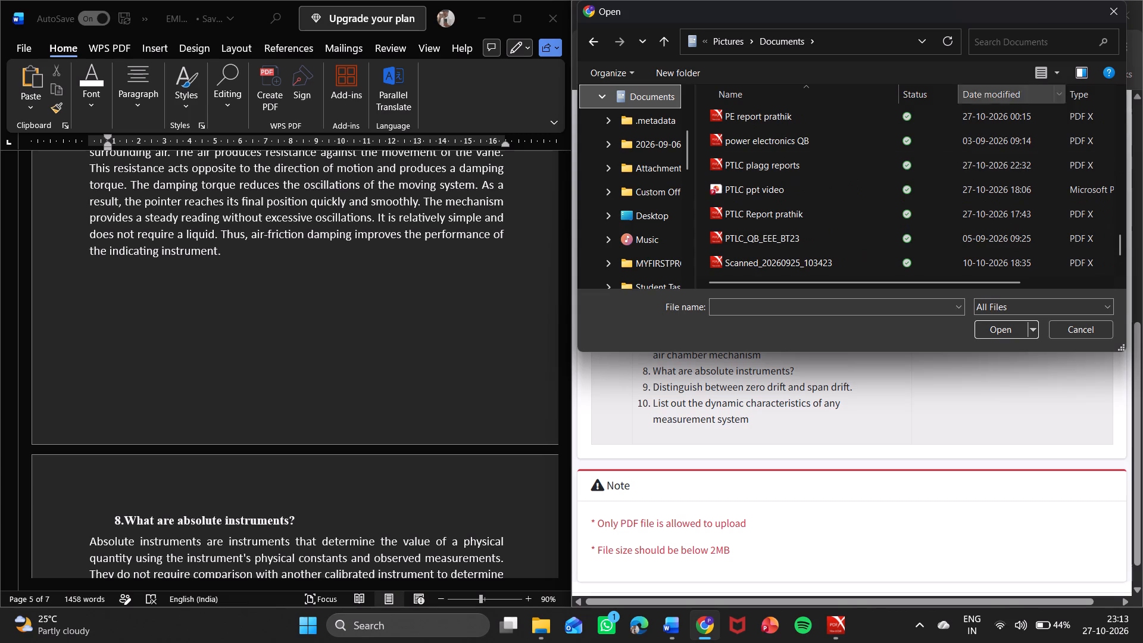
left_click(990, 43)
type("emi")
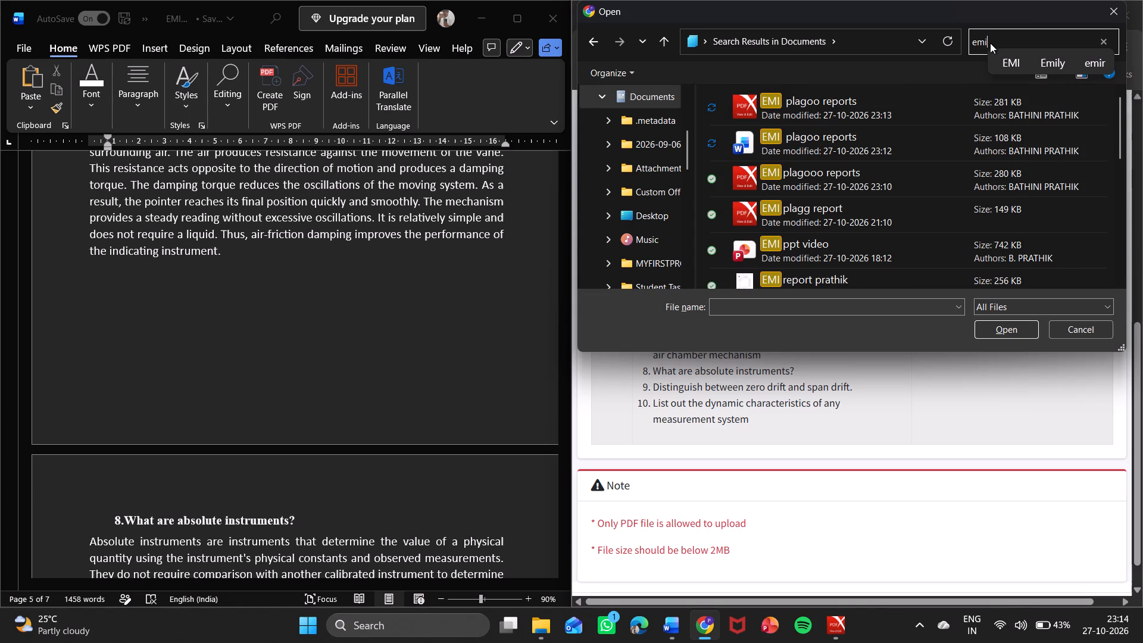
left_click(907, 90)
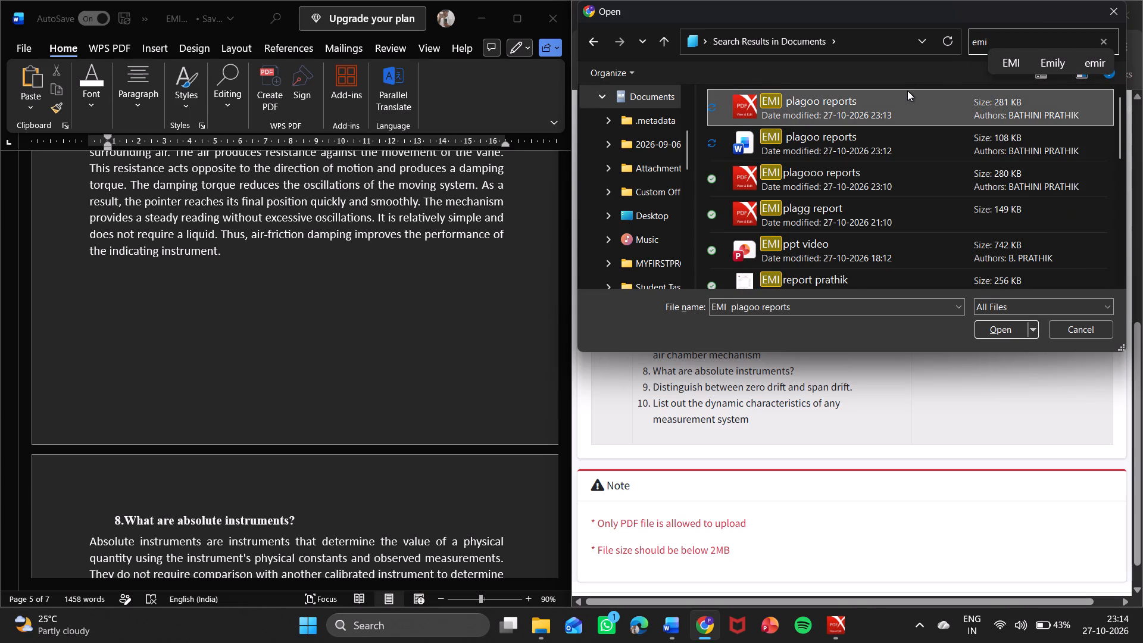
left_click(998, 324)
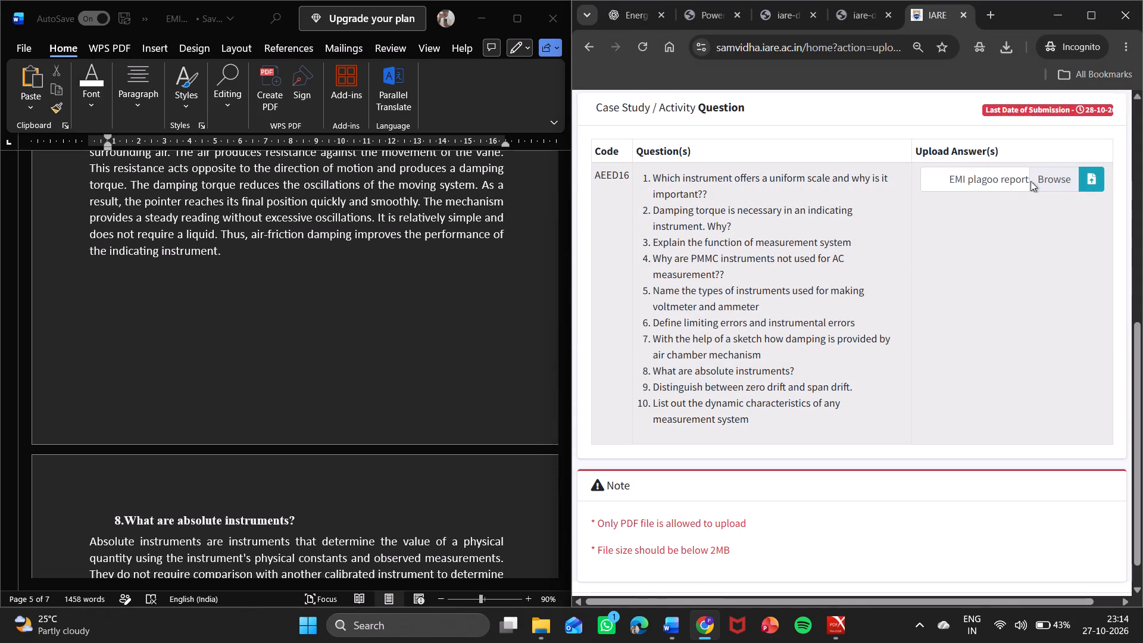
Upload the chosen PDF as the AEED16 answer.
left_click_drag(1077, 180, 1084, 183)
left_click(1084, 183)
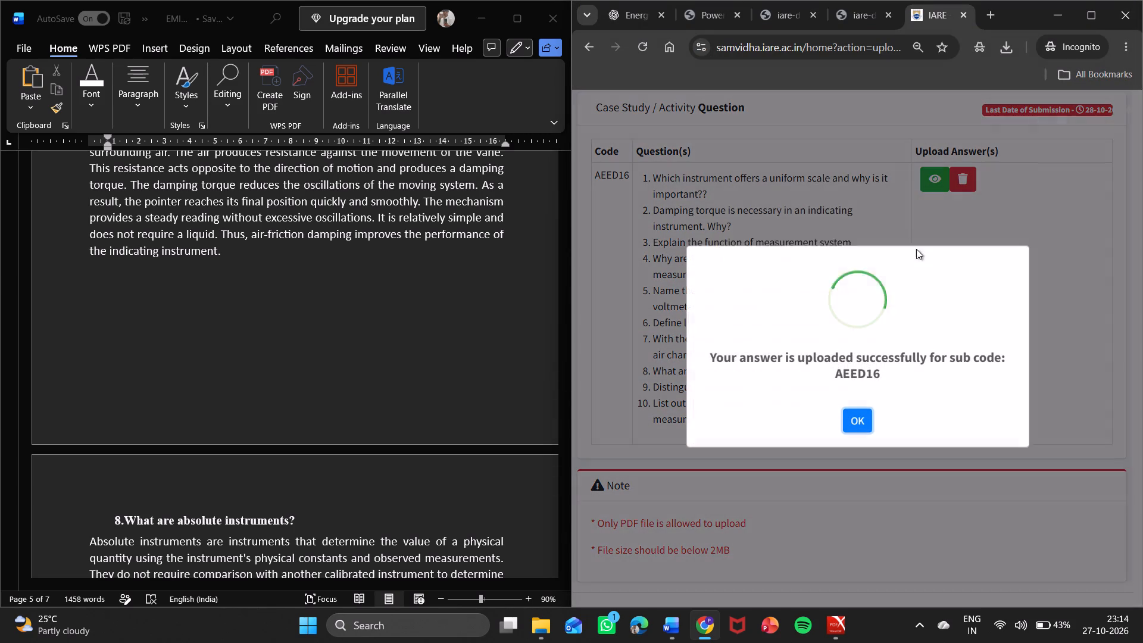
left_click(866, 429)
Open the uploaded AEED16 answer and check its cover page and the first answer pages.
scroll(866, 429, "up", 1)
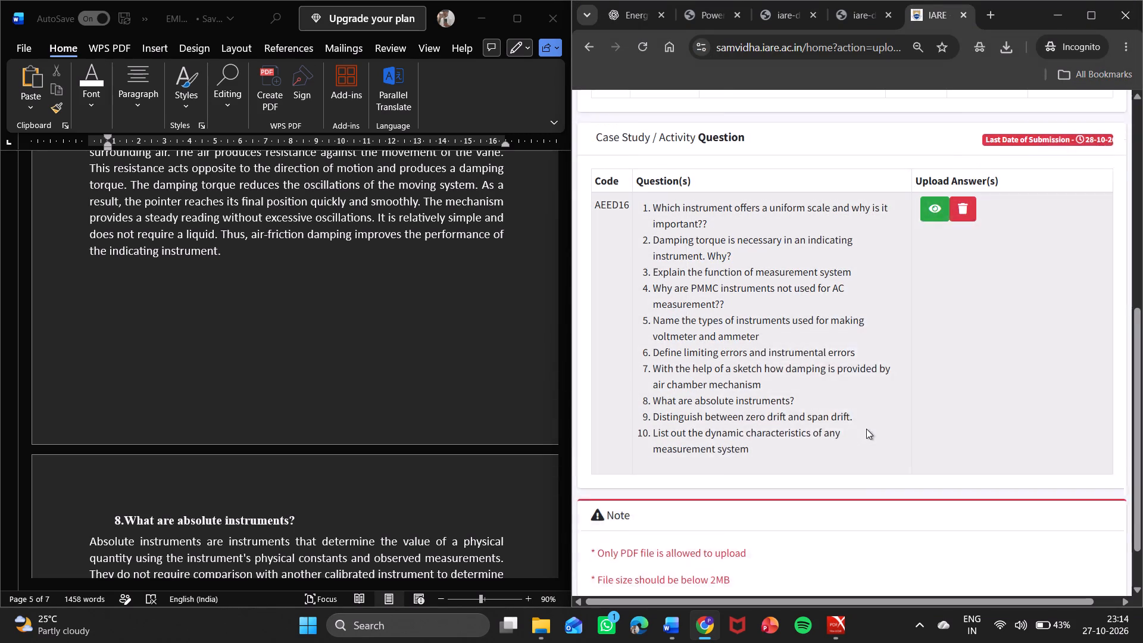
scroll(866, 429, "up", 1)
left_click(937, 260)
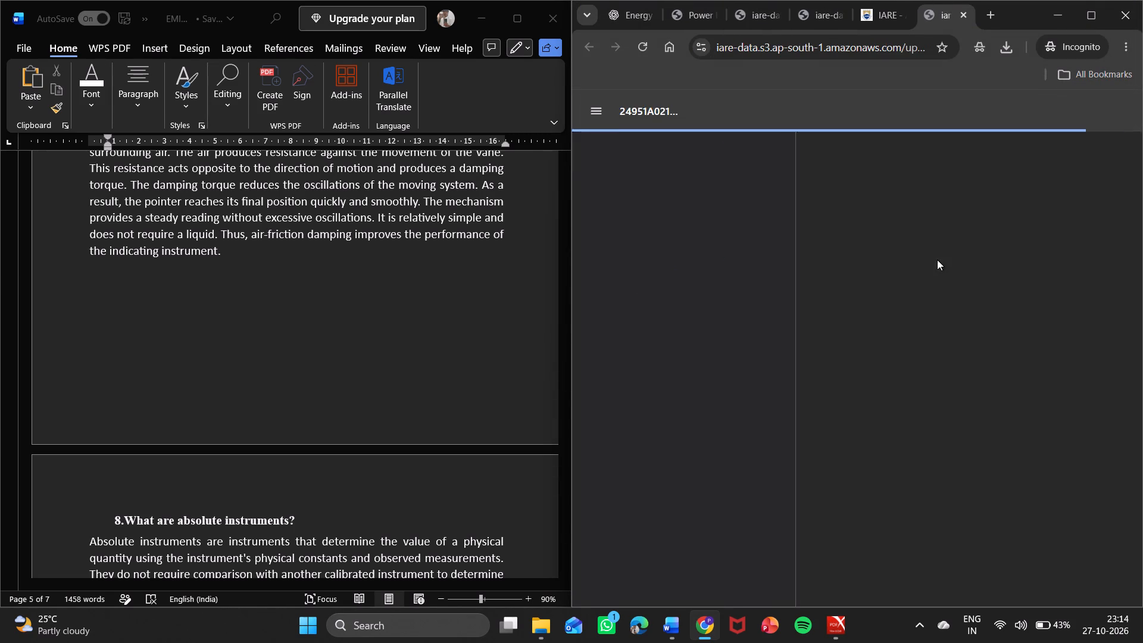
scroll(937, 260, "down", 4)
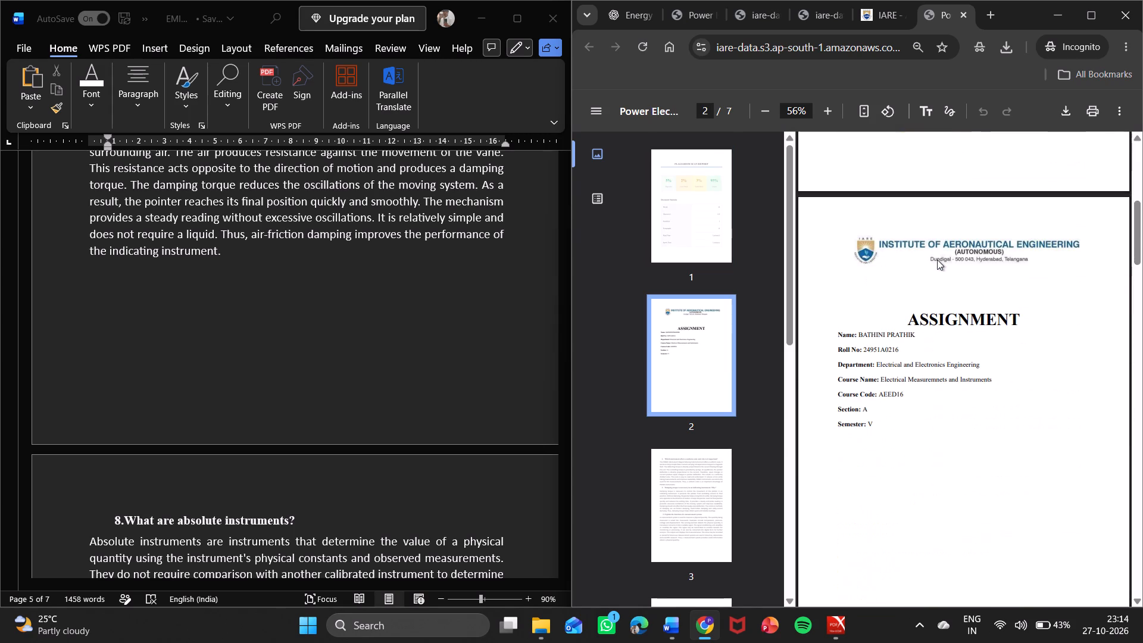
left_click(937, 260)
scroll(937, 260, "down", 2)
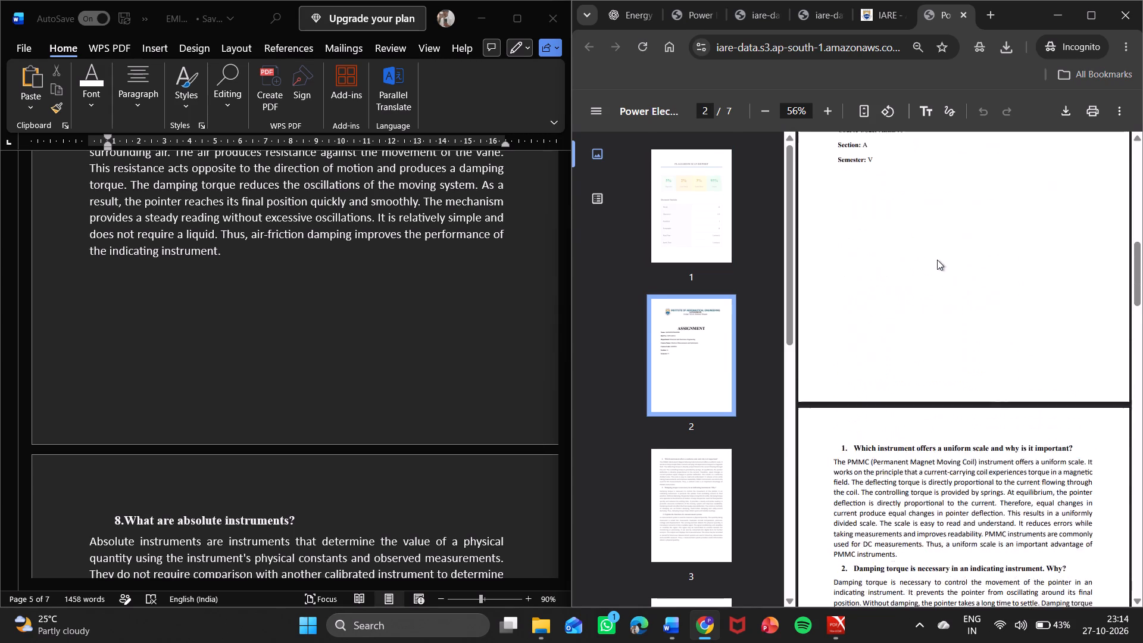
scroll(937, 260, "down", 6)
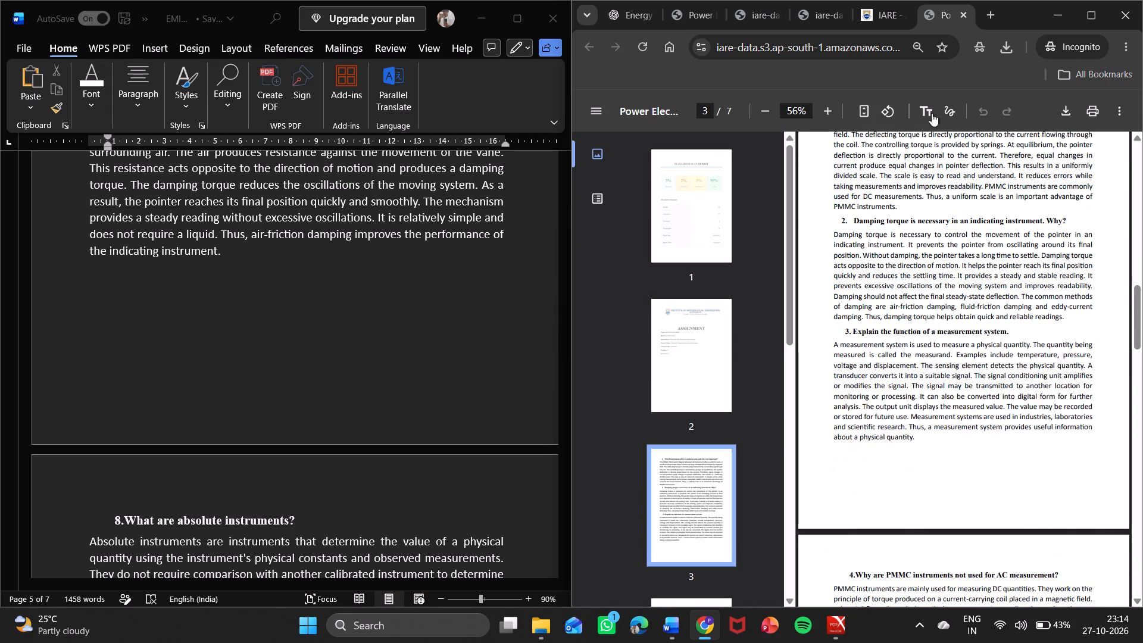
Return to the IARE portal, get the AEED17 Power Electronics questions and review the pages of its uploaded answer.
left_click(888, 20)
scroll(841, 136, "up", 1)
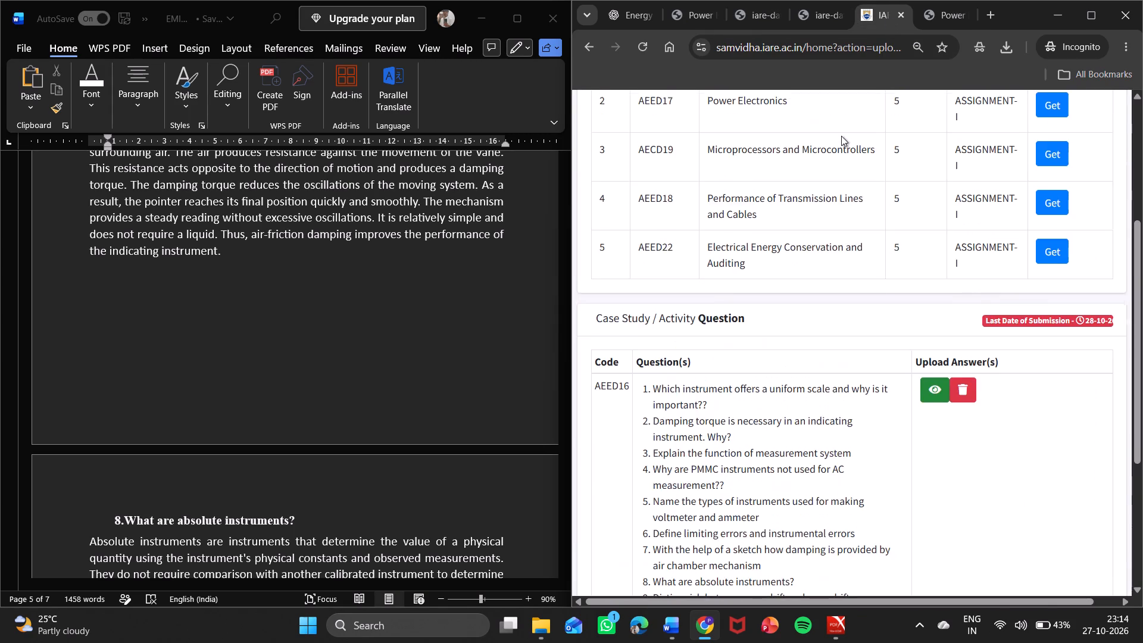
scroll(841, 136, "up", 1)
left_click(1061, 251)
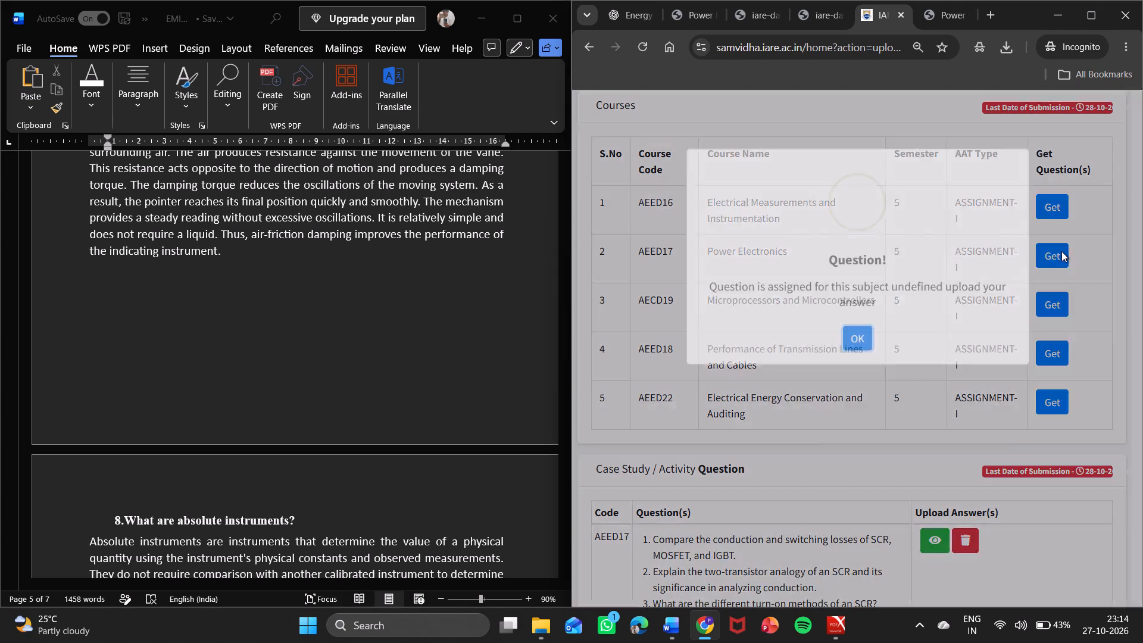
left_click(854, 430)
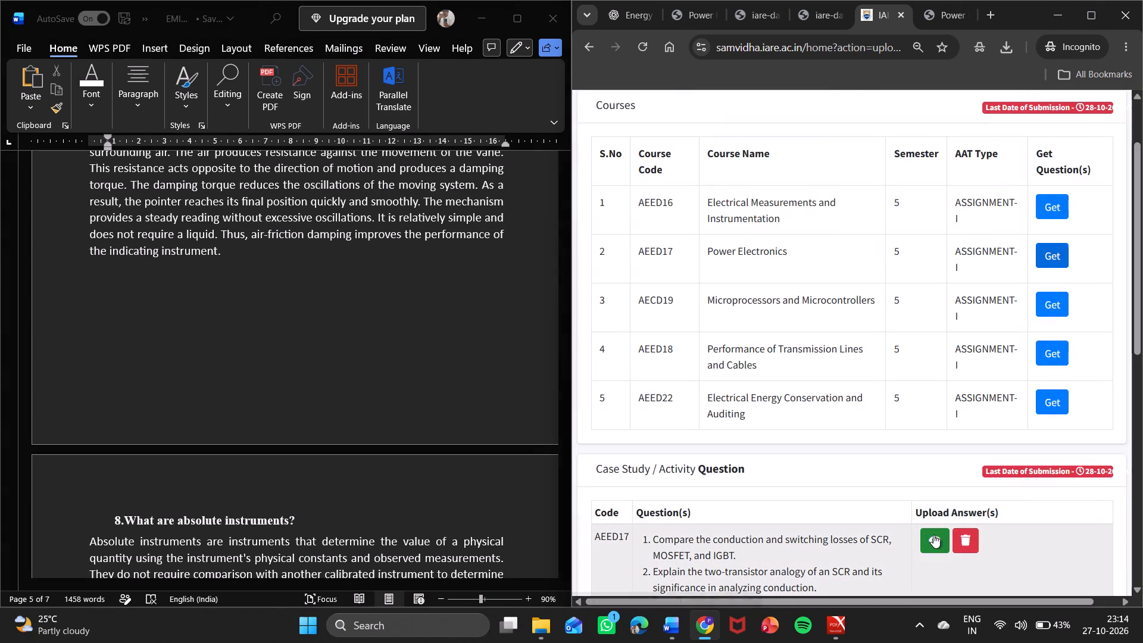
left_click(933, 535)
scroll(926, 502, "down", 3)
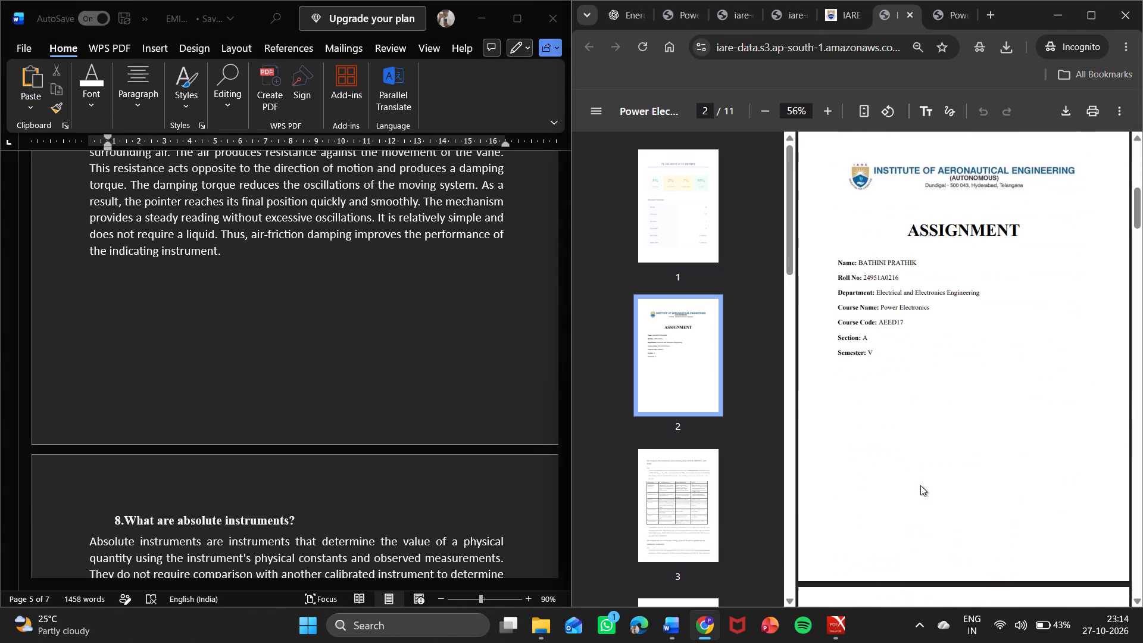
scroll(920, 485, "down", 6)
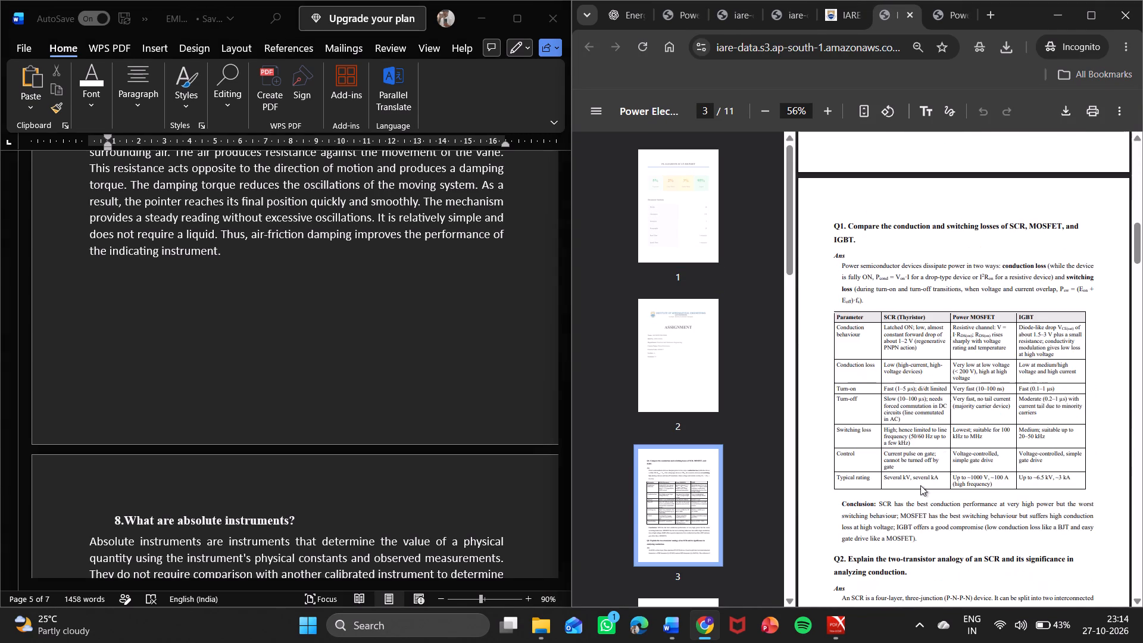
scroll(919, 477, "down", 4)
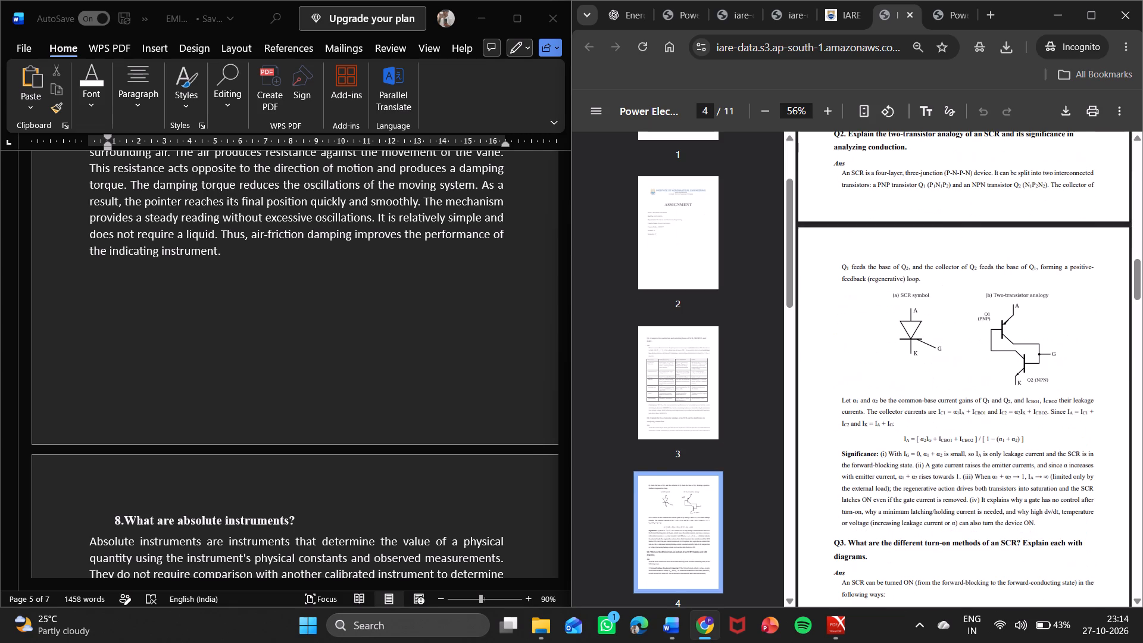
scroll(919, 477, "down", 1)
scroll(919, 477, "up", 8)
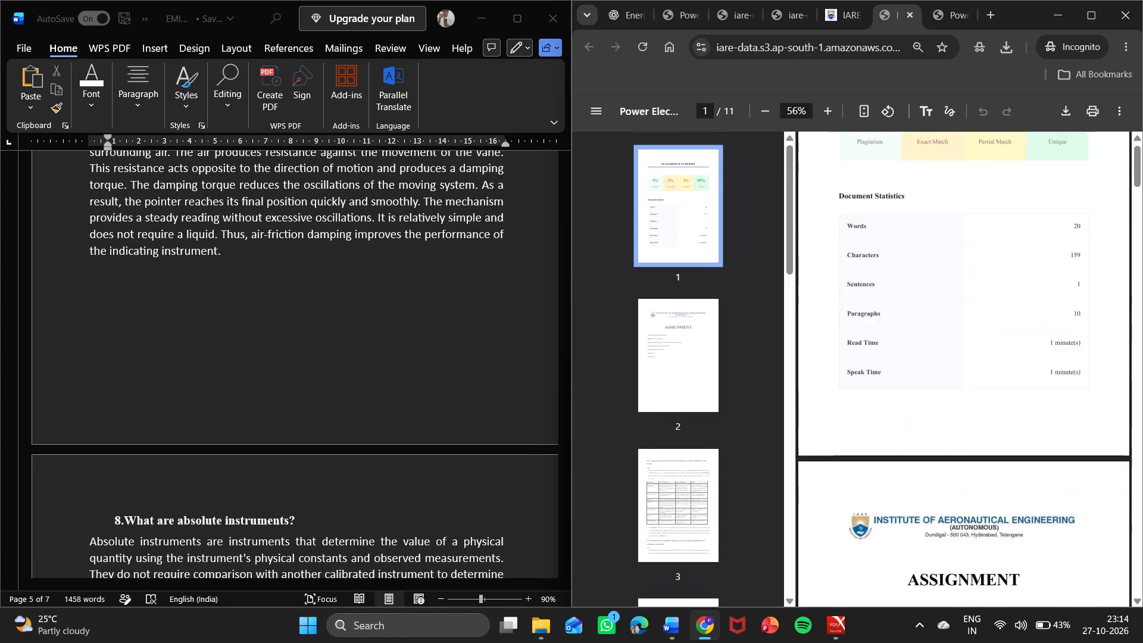
Return to the IARE portal, get the AECD19 Microprocessors and Microcontrollers questions and check the first pages of its uploaded answer.
left_click(842, 13)
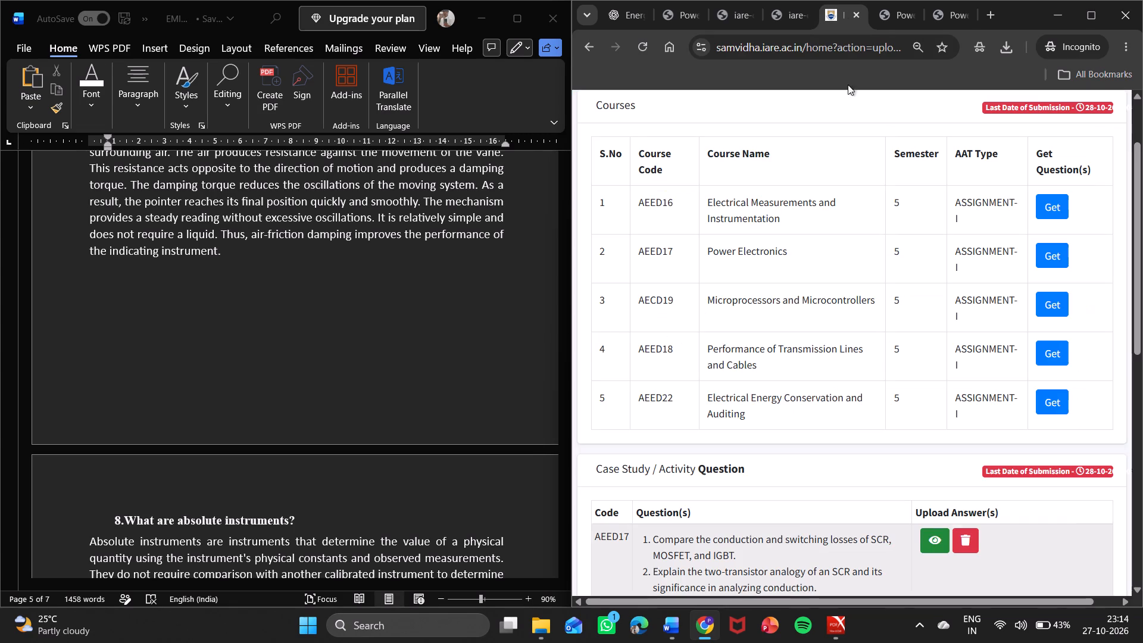
left_click(1053, 310)
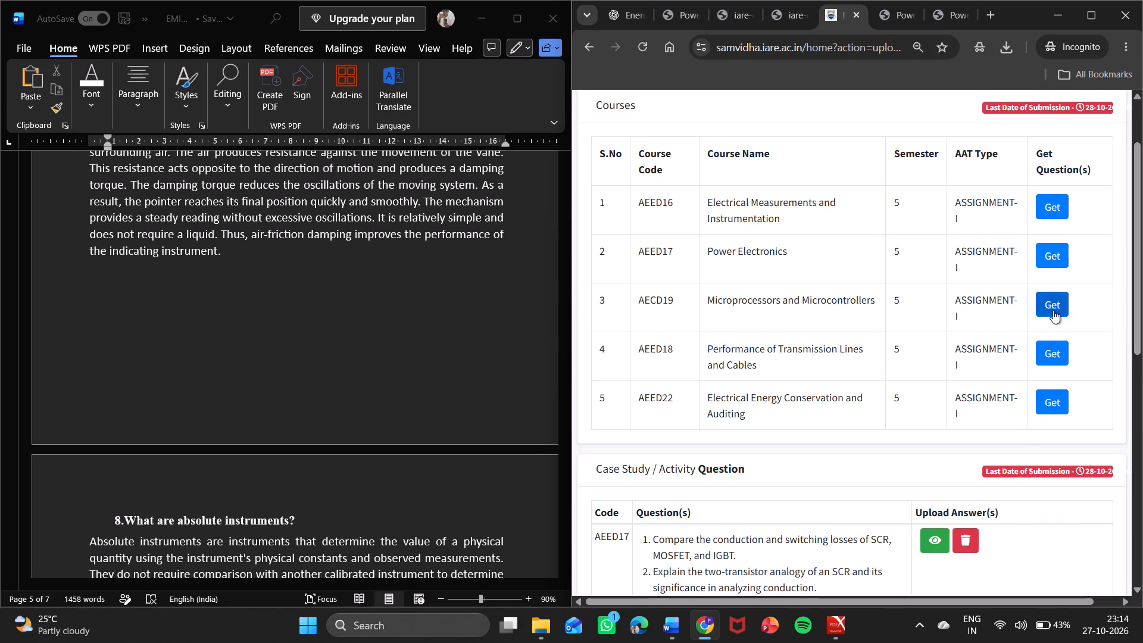
left_click(866, 430)
scroll(866, 430, "down", 1)
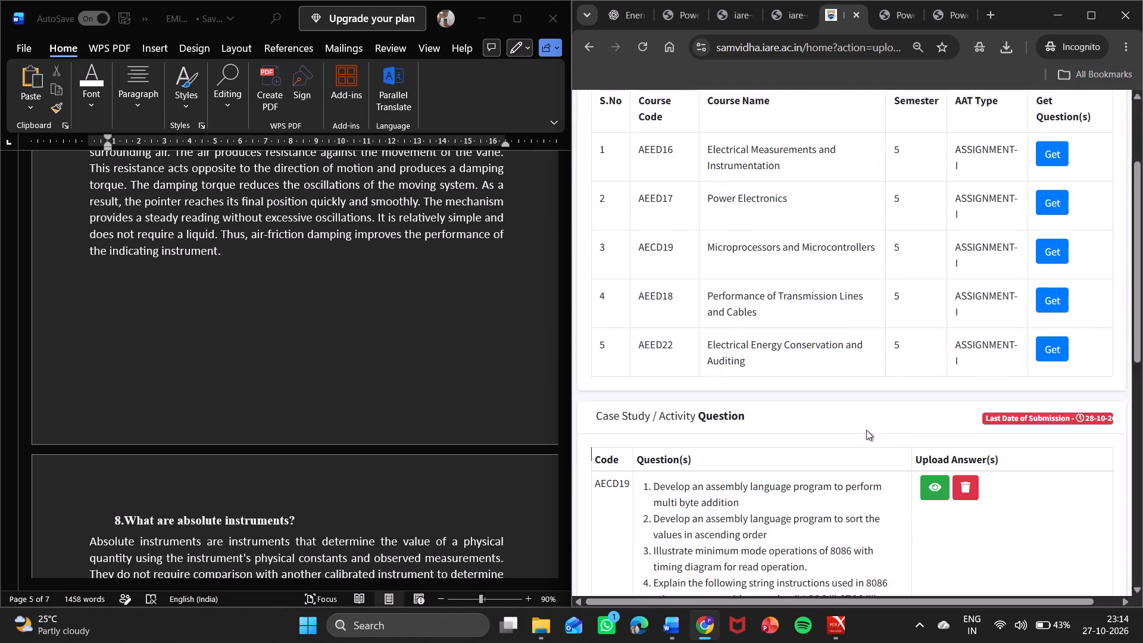
scroll(866, 430, "down", 1)
left_click(939, 445)
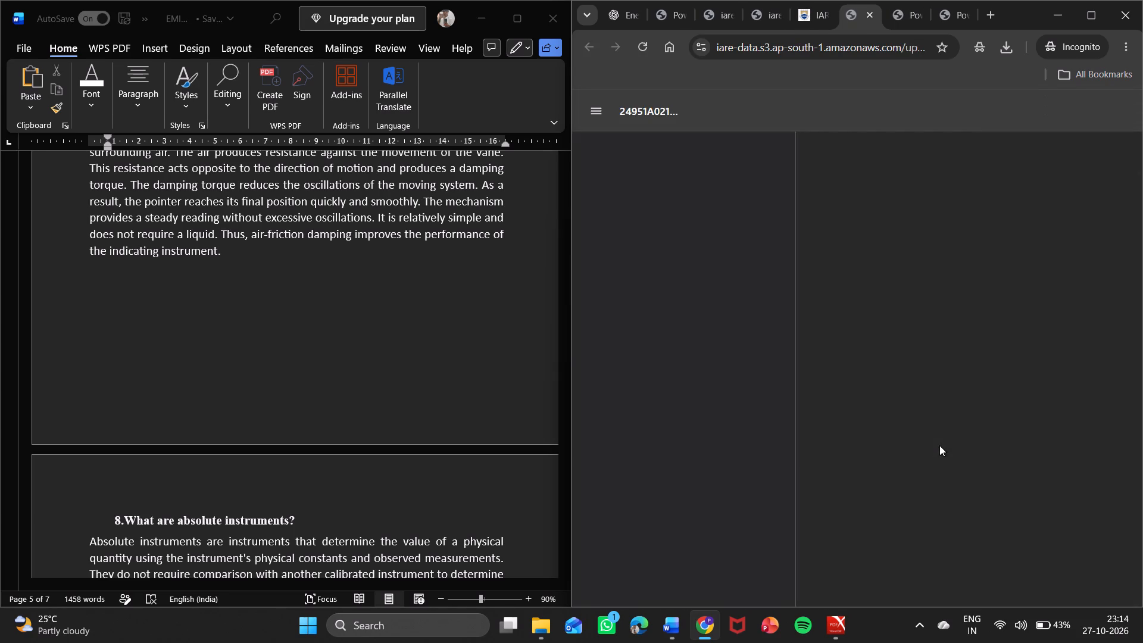
left_click(672, 321)
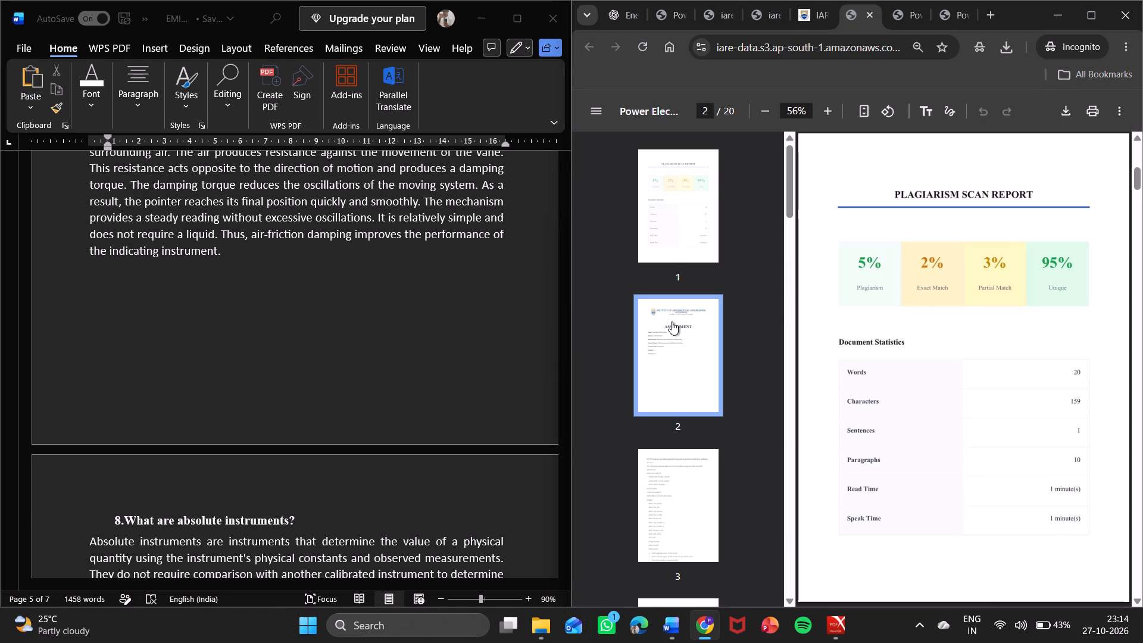
left_click(702, 466)
left_click(670, 220)
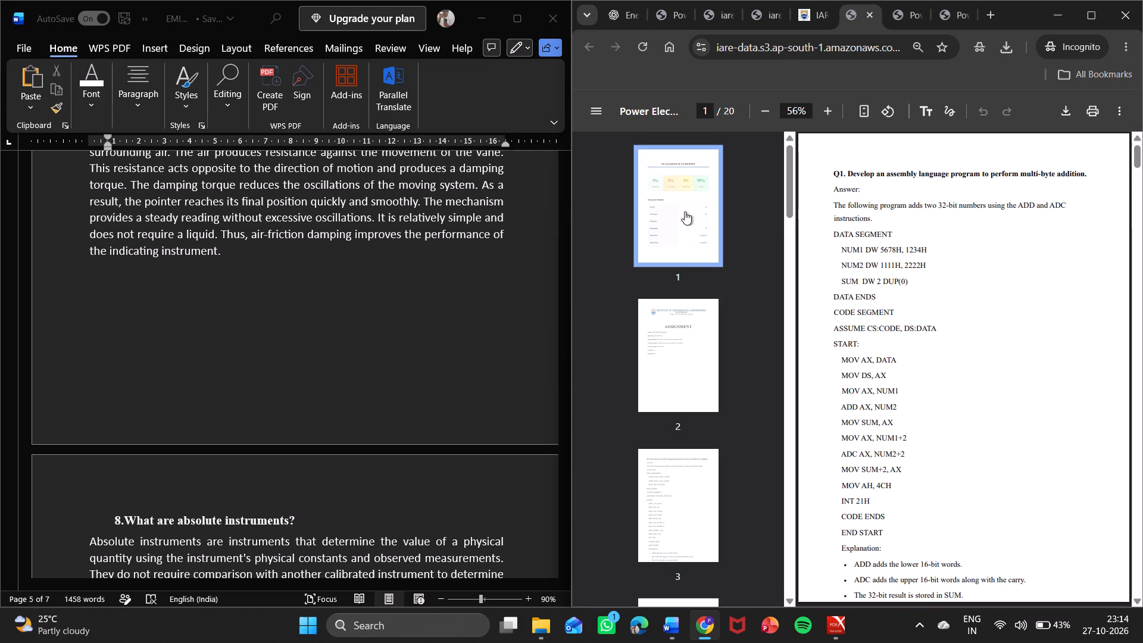
Download the AECD19 answer as a PDF named "MPMC plagg report" into the Documents folder.
left_click(1063, 116)
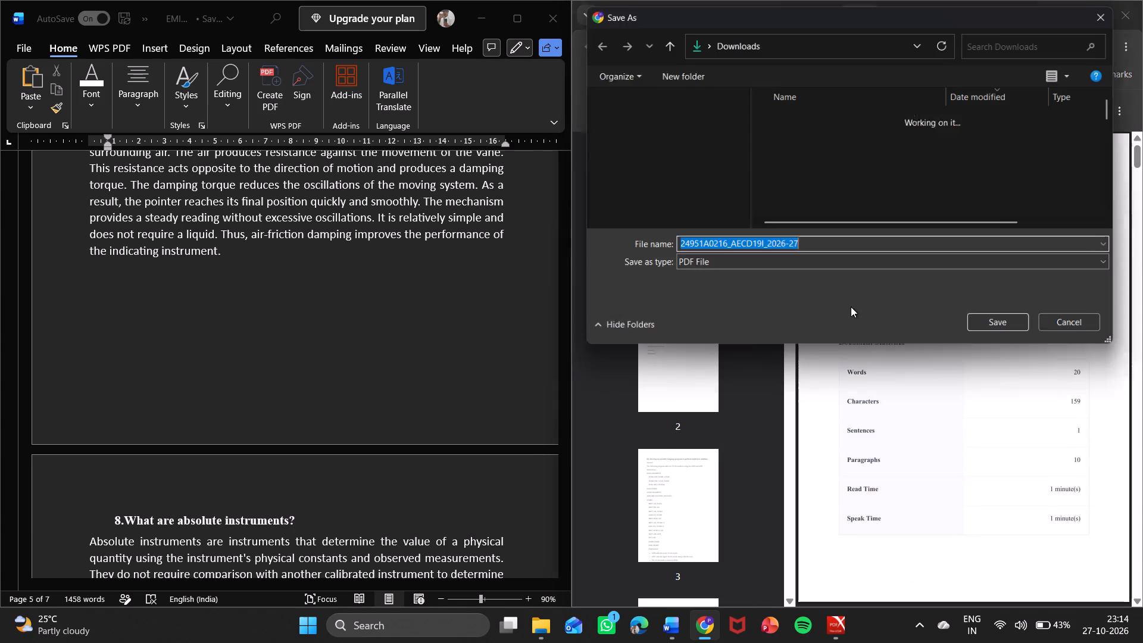
left_click_drag(797, 248, 672, 251)
key("BackSpace")
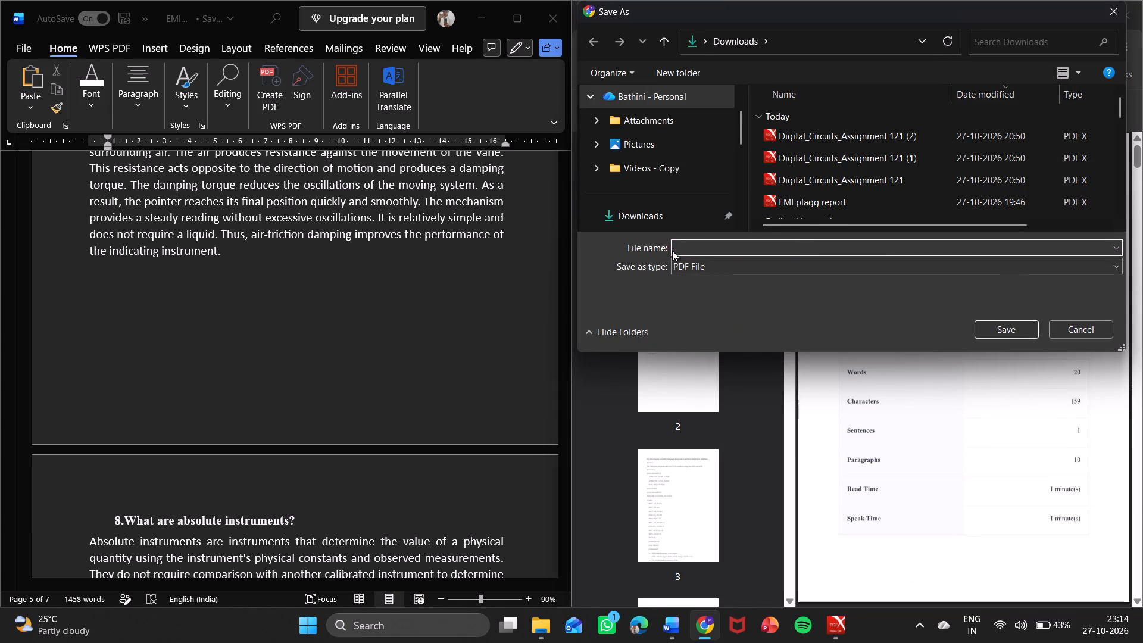
type("MPMC pla")
type("gg")
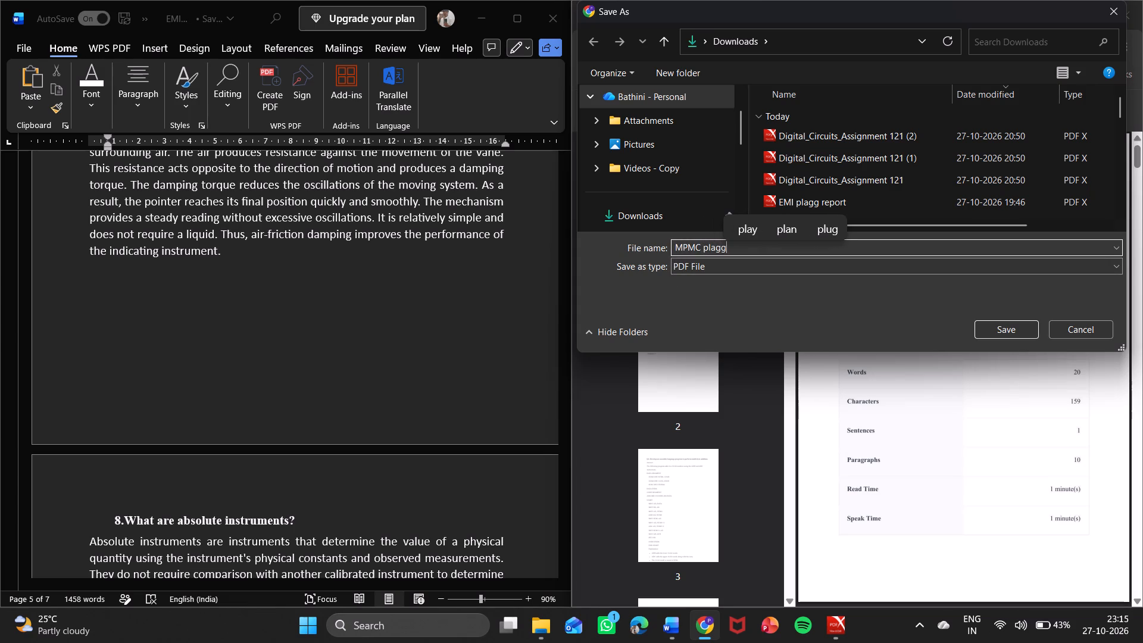
key("space")
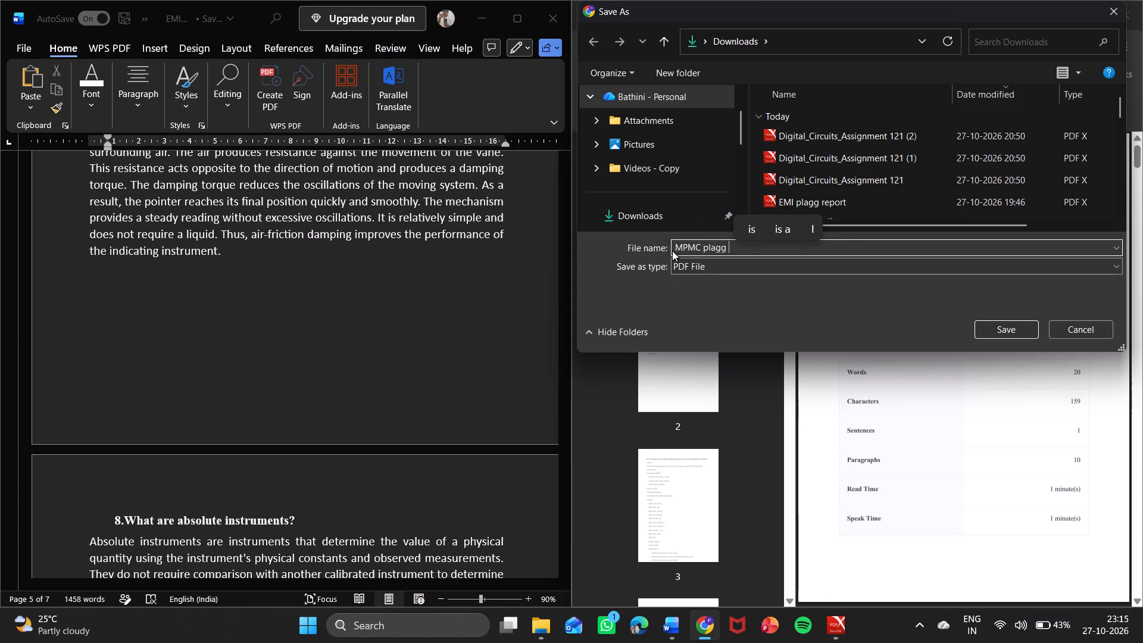
type("report")
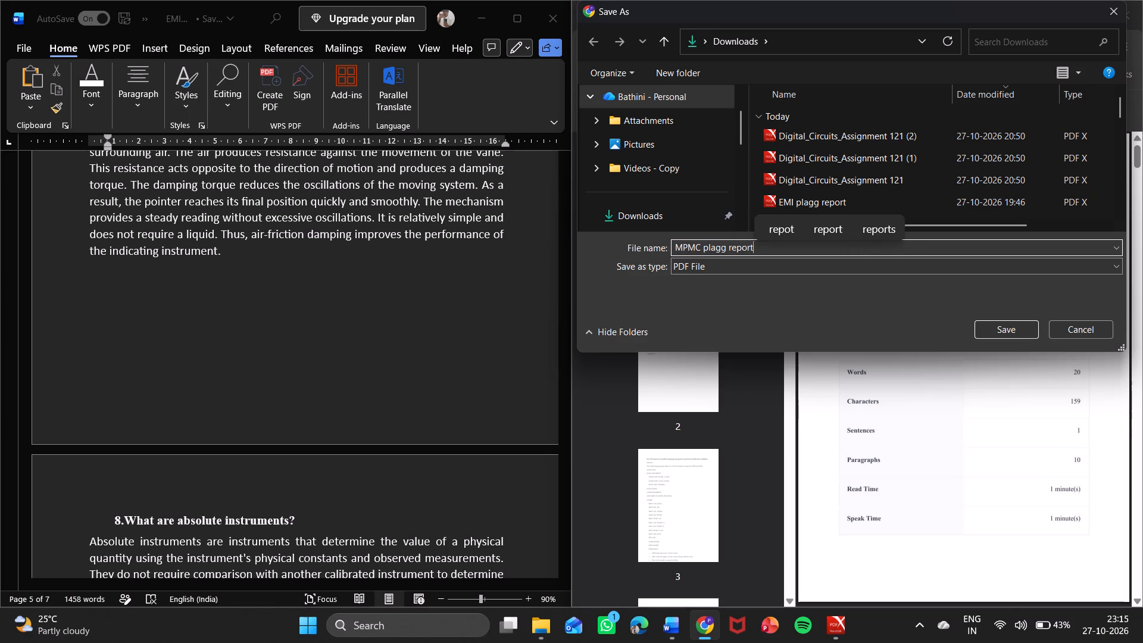
key("space")
scroll(664, 140, "up", 1)
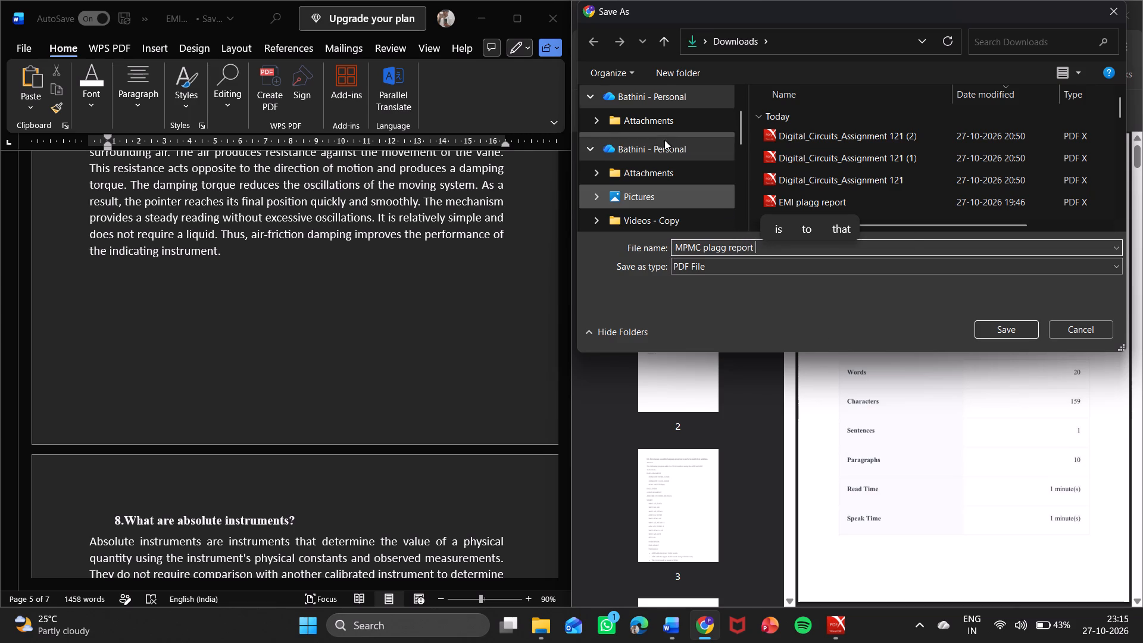
scroll(664, 140, "up", 1)
scroll(670, 171, "down", 2)
scroll(670, 171, "up", 1)
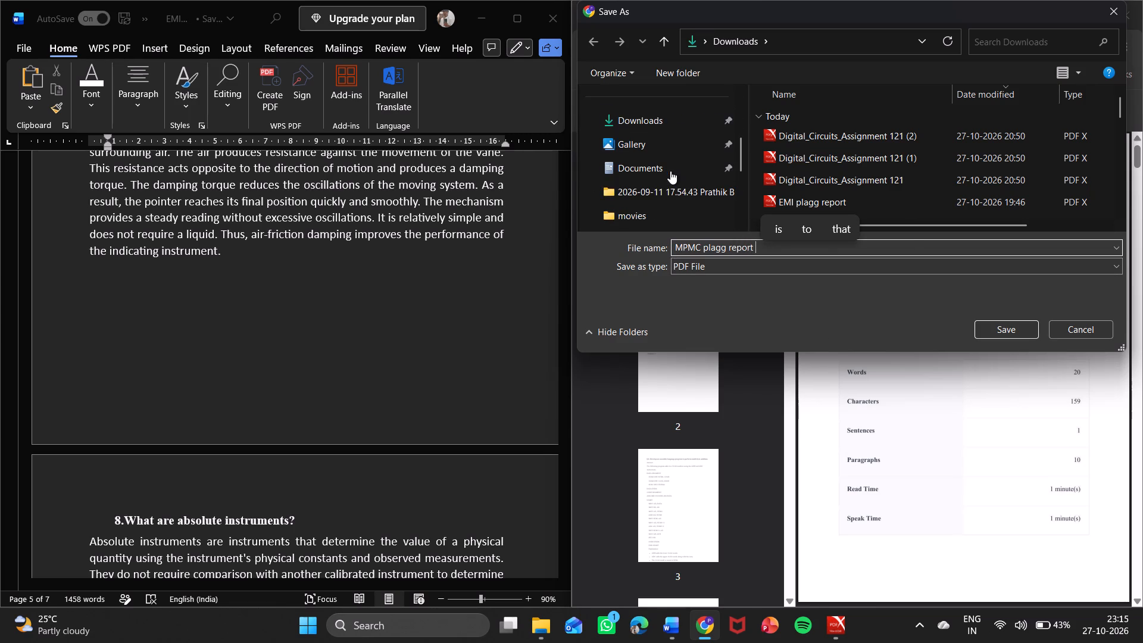
scroll(654, 225, "down", 1)
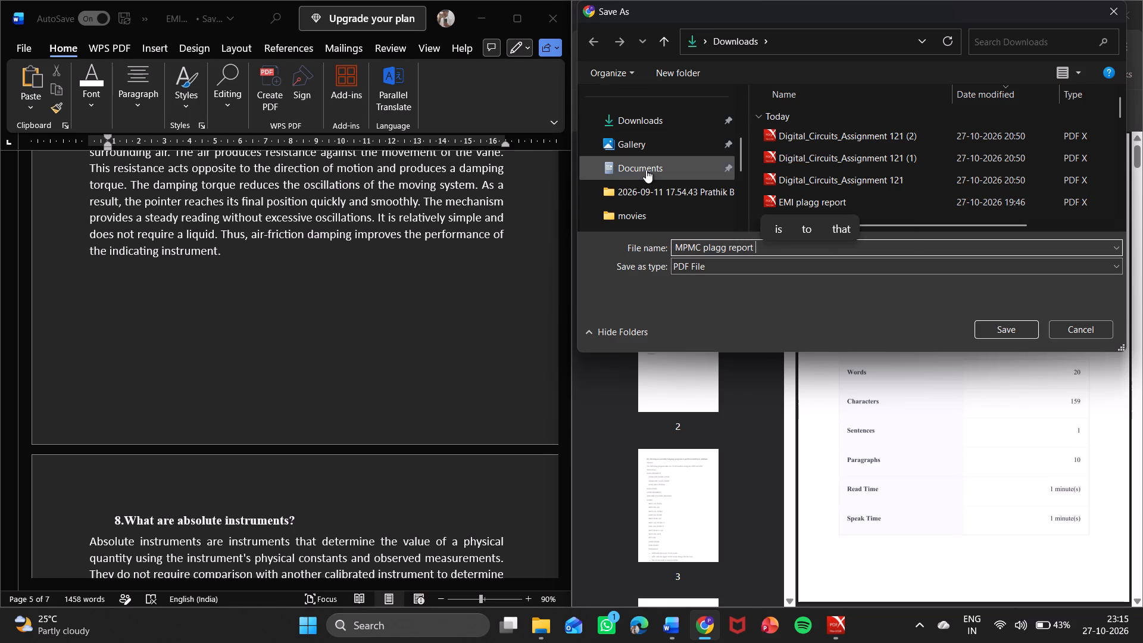
left_click(646, 170)
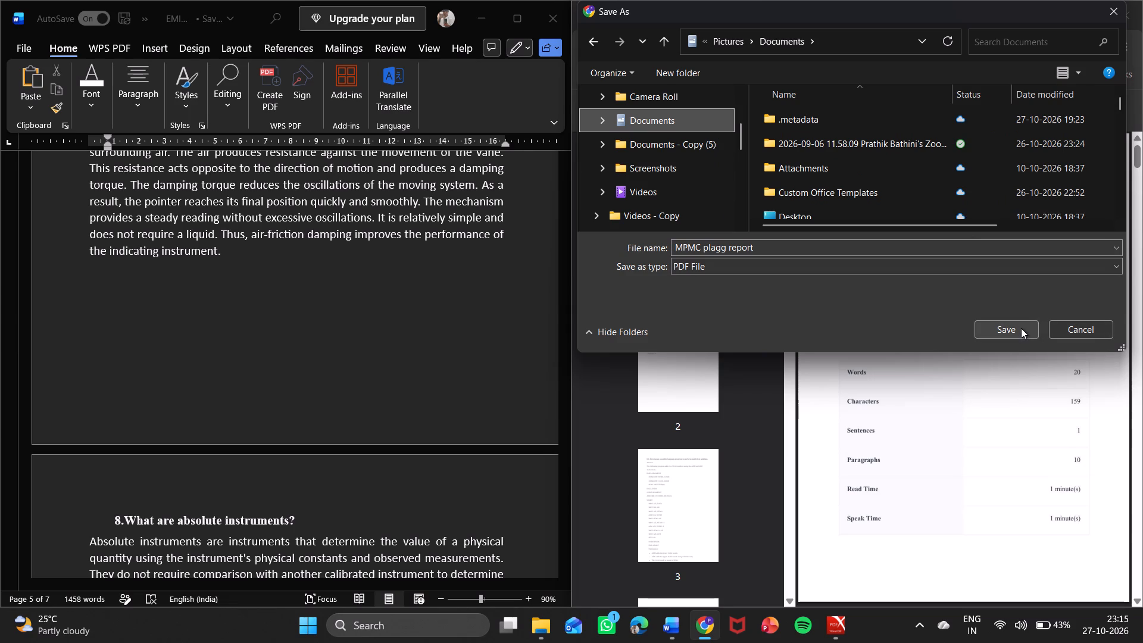
left_click(1021, 328)
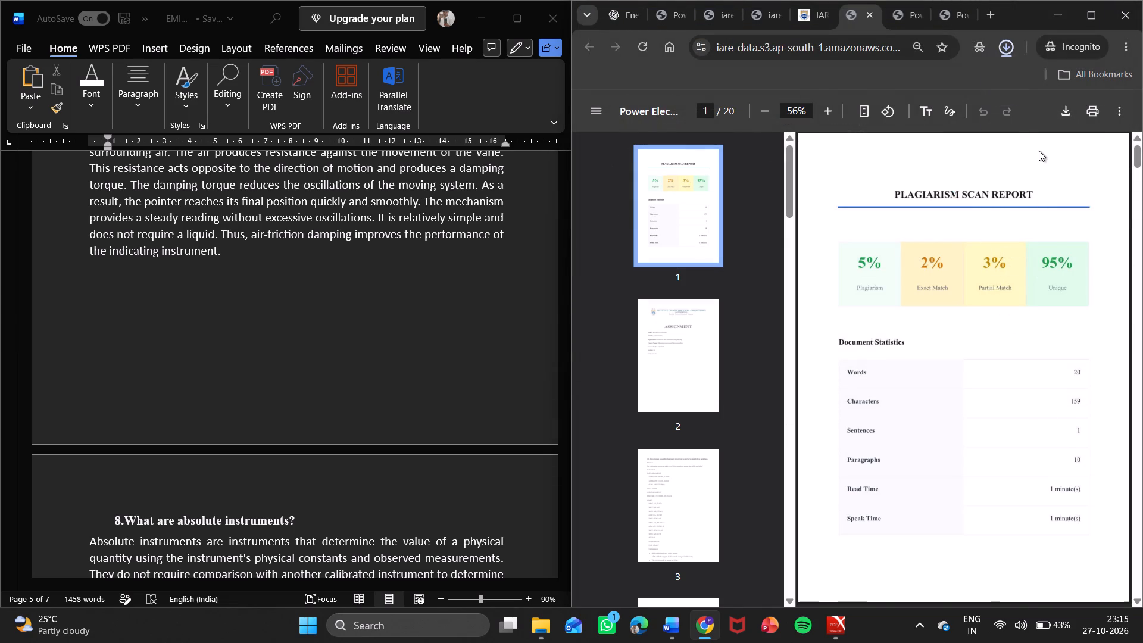
Open the downloaded MPMC plagg report and check its first pages.
double_click(896, 123)
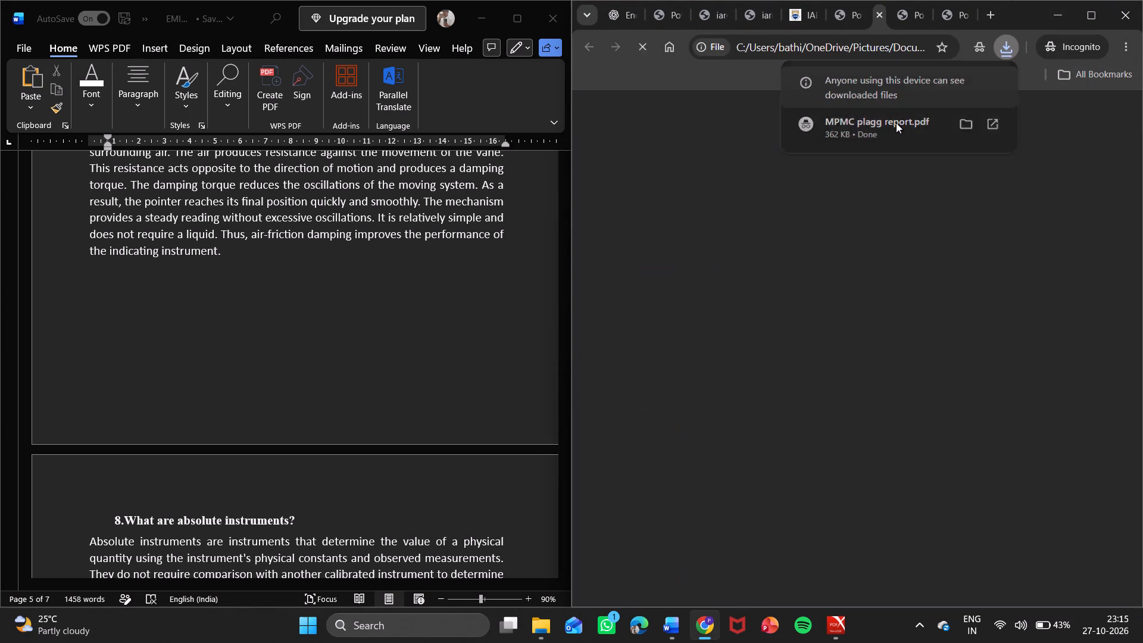
scroll(933, 216, "down", 7)
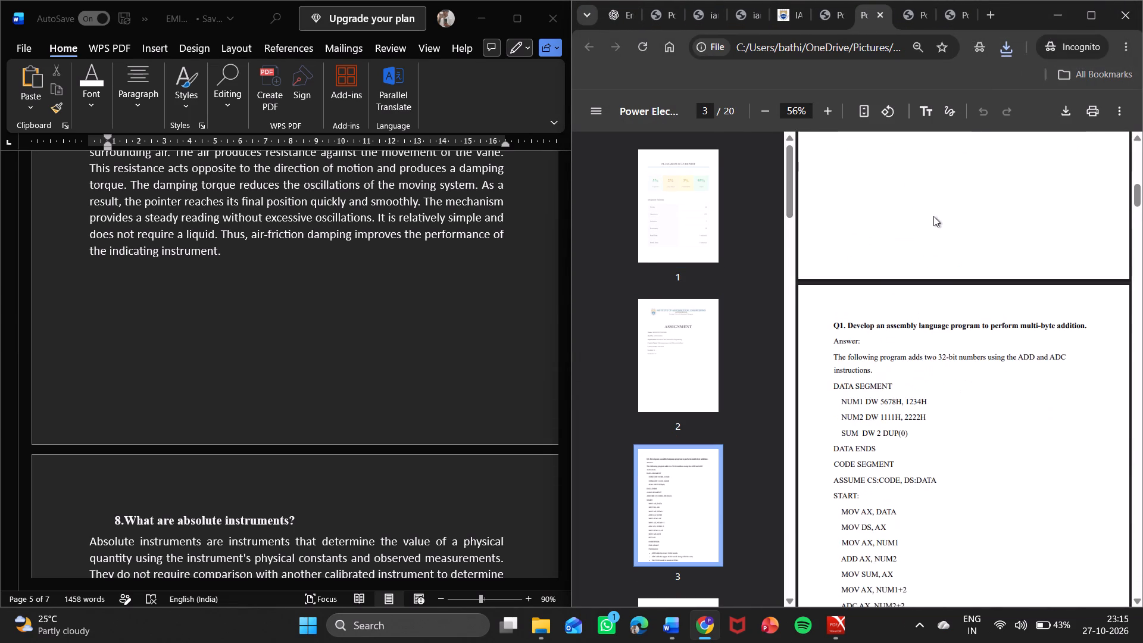
scroll(933, 216, "down", 1)
Return to the IARE portal, get the AEED18 Performance of Transmission Lines and Cables questions and review its uploaded answer through the last page.
left_click(801, 24)
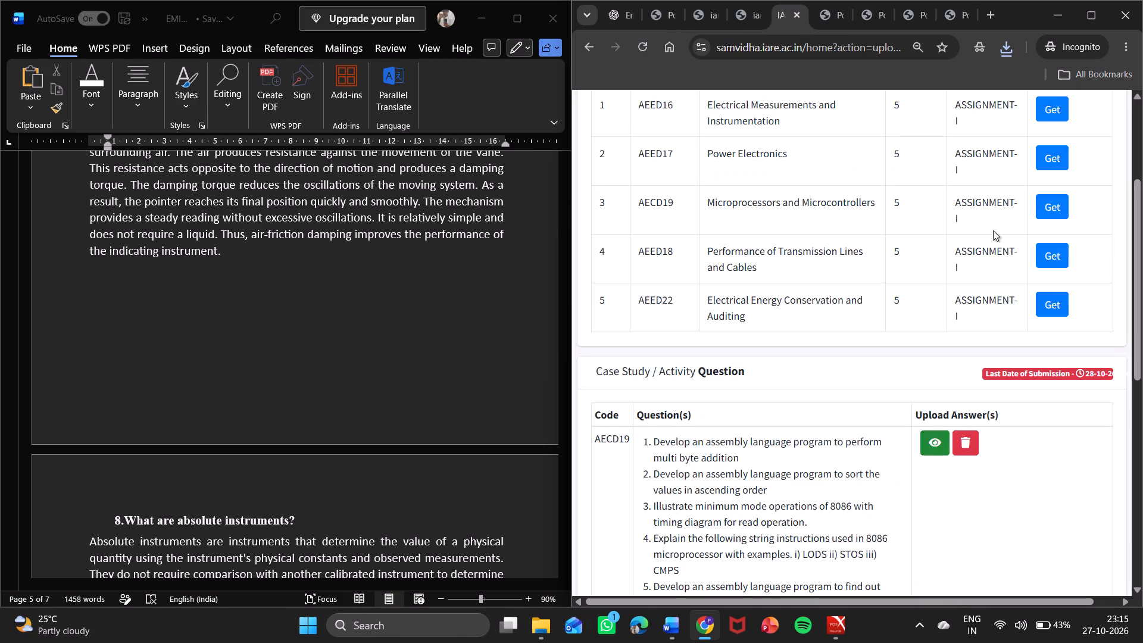
left_click(1057, 248)
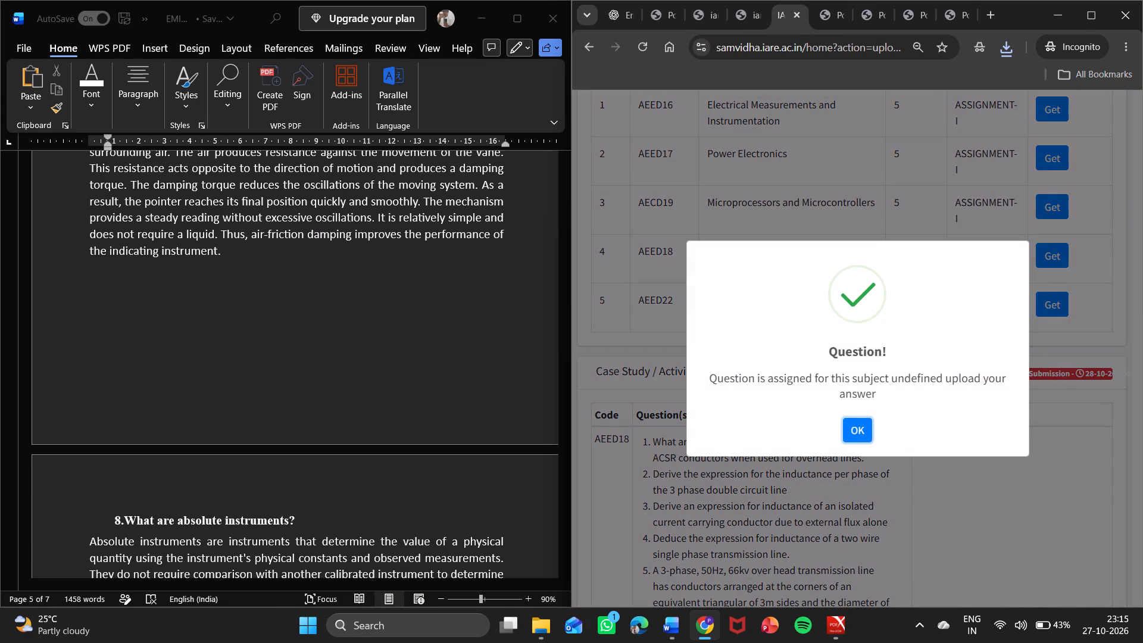
left_click(865, 431)
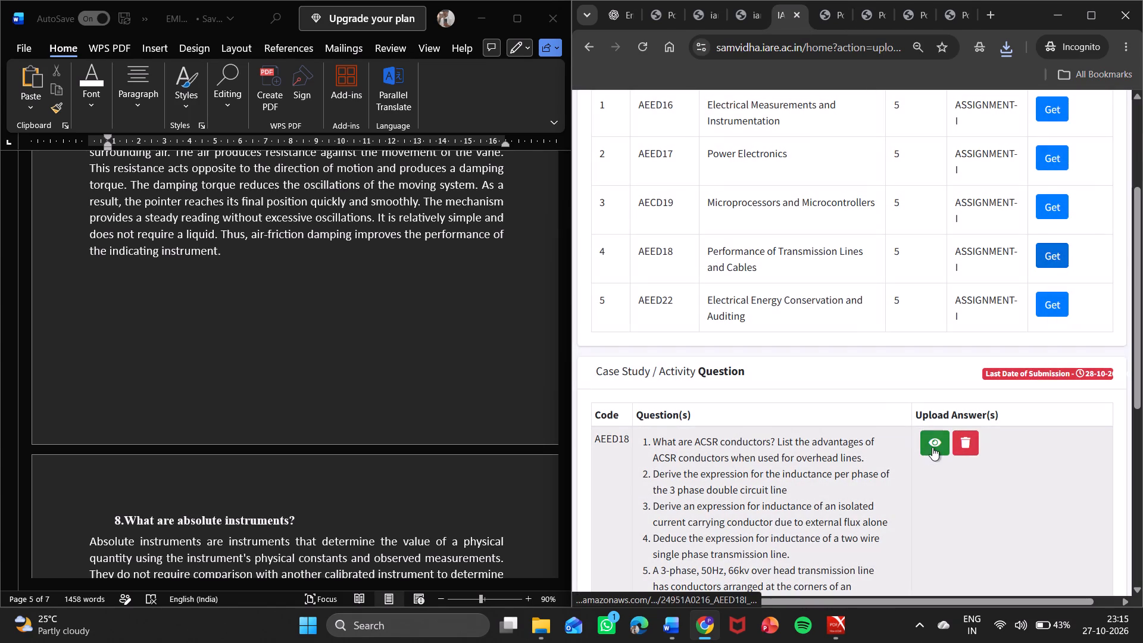
left_click(932, 447)
scroll(850, 333, "down", 1)
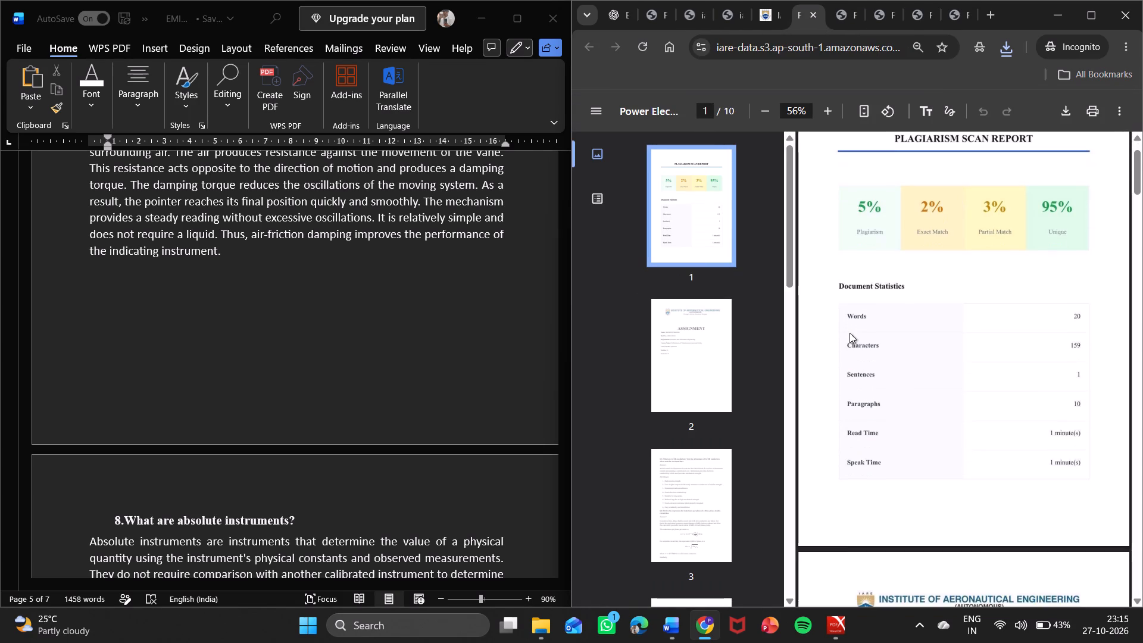
scroll(850, 333, "down", 4)
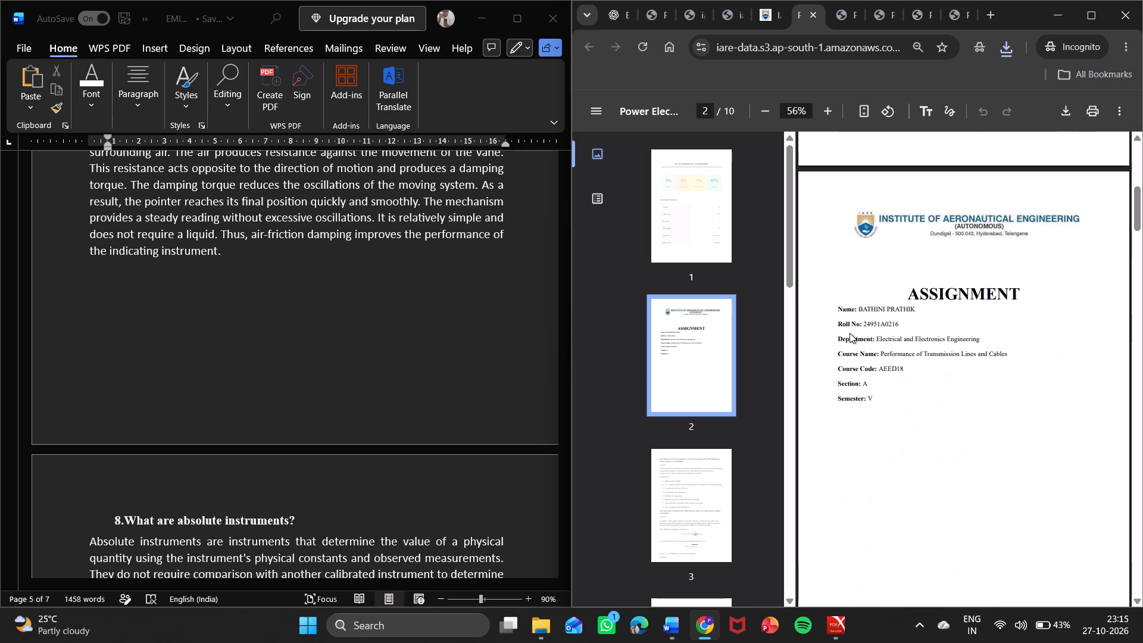
scroll(850, 333, "down", 5)
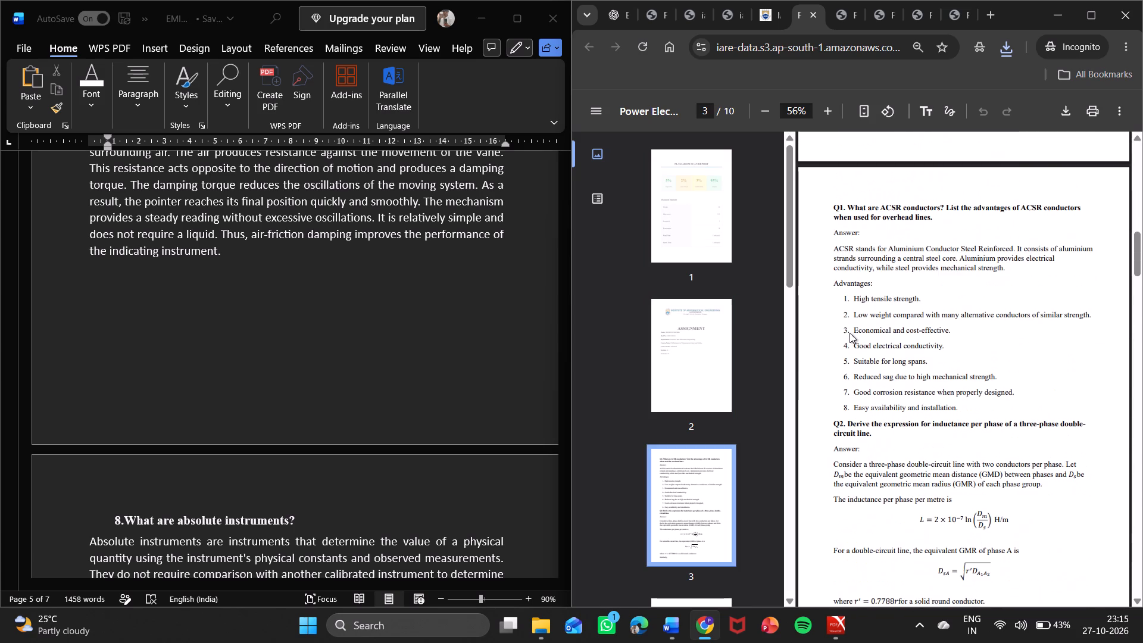
scroll(850, 333, "down", 14)
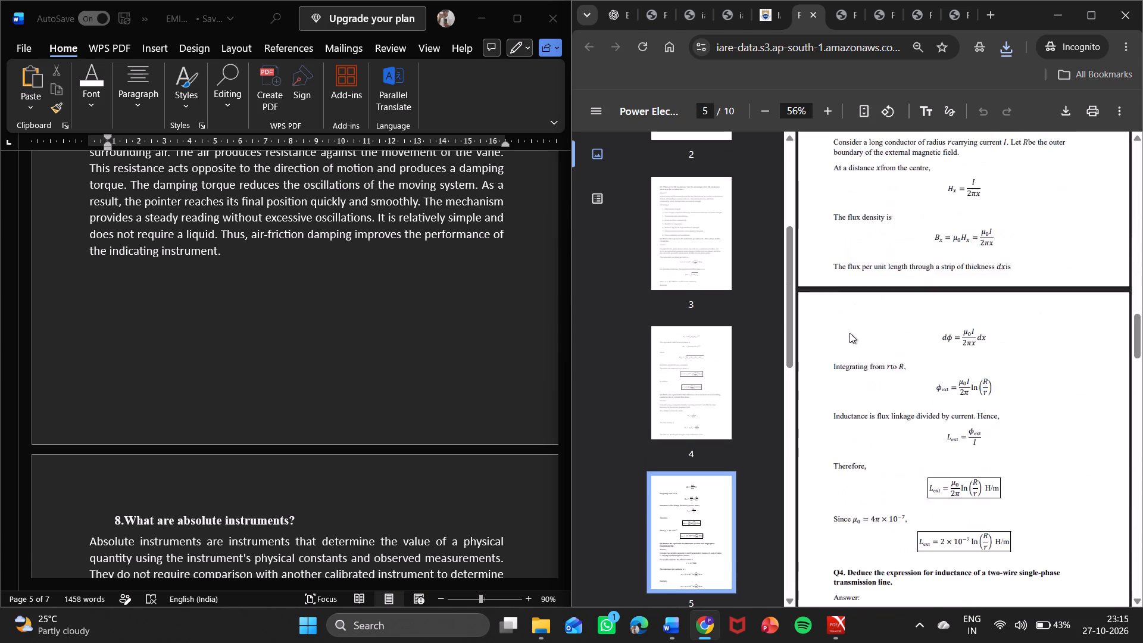
scroll(850, 333, "down", 13)
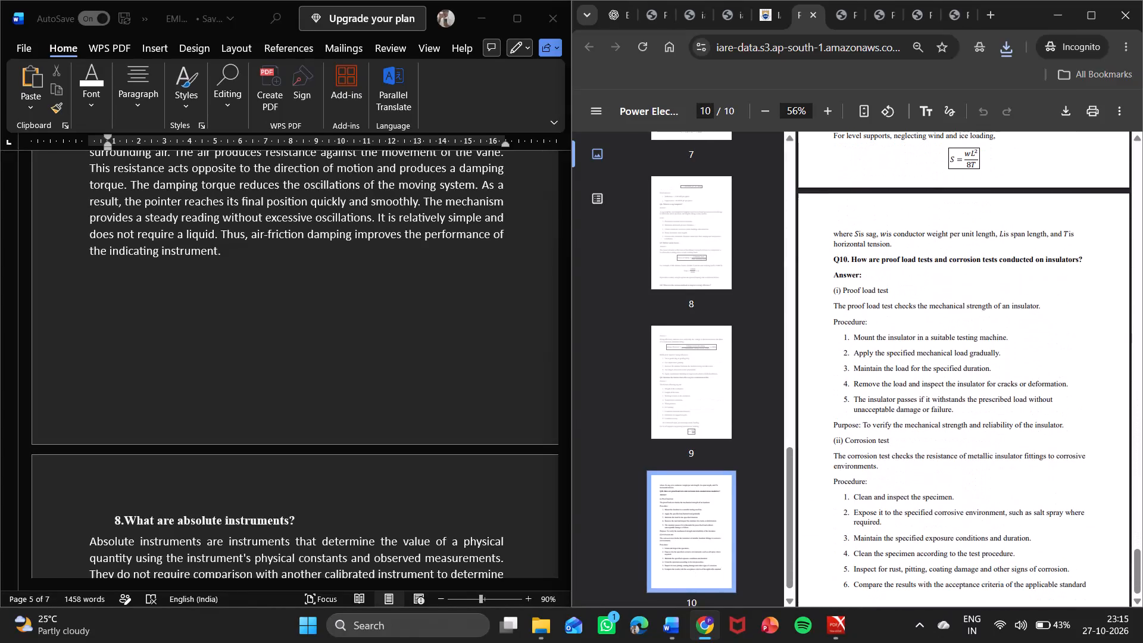
Return to the IARE portal, get the AEED22 Electrical Energy Conservation and Auditing questions and review its uploaded answer through the last page.
left_click(783, 16)
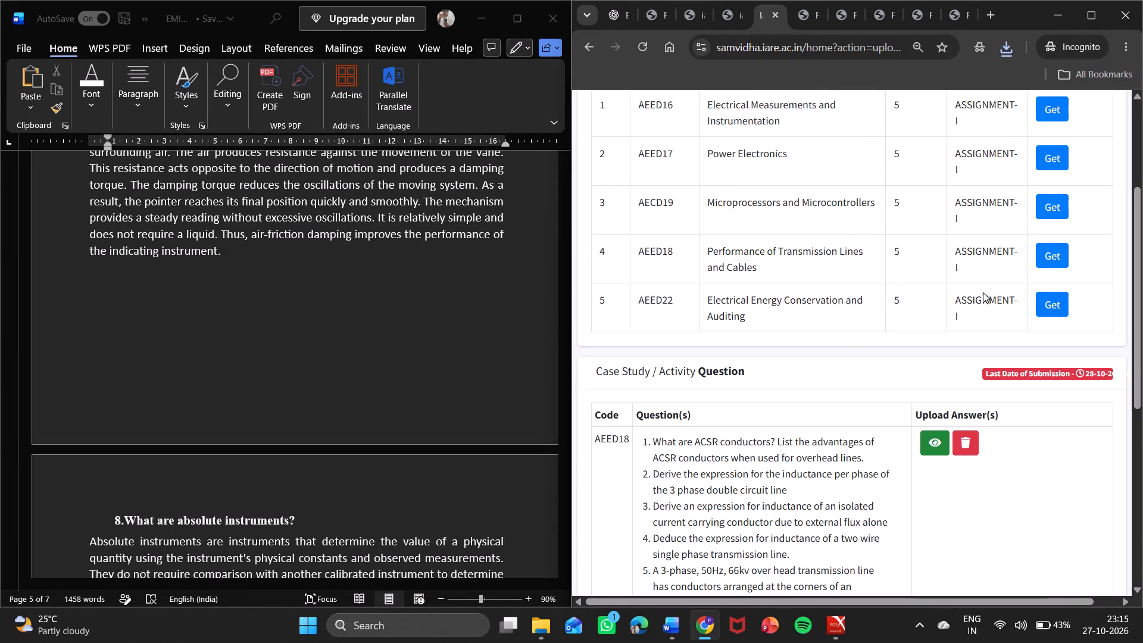
left_click(1053, 305)
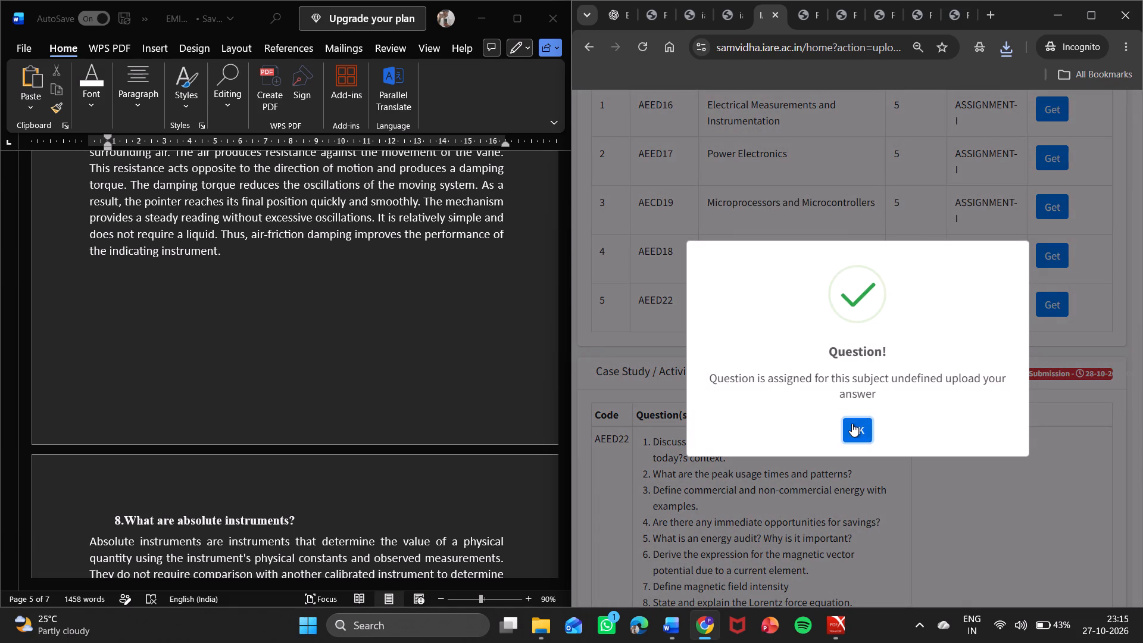
left_click(852, 423)
left_click(933, 448)
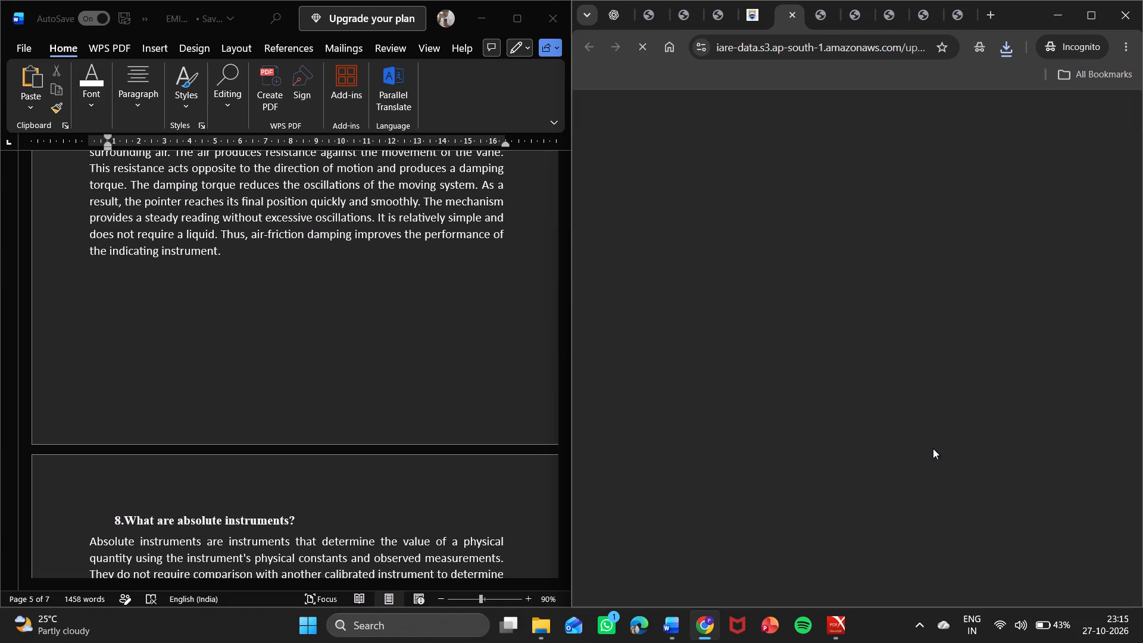
scroll(862, 376, "down", 4)
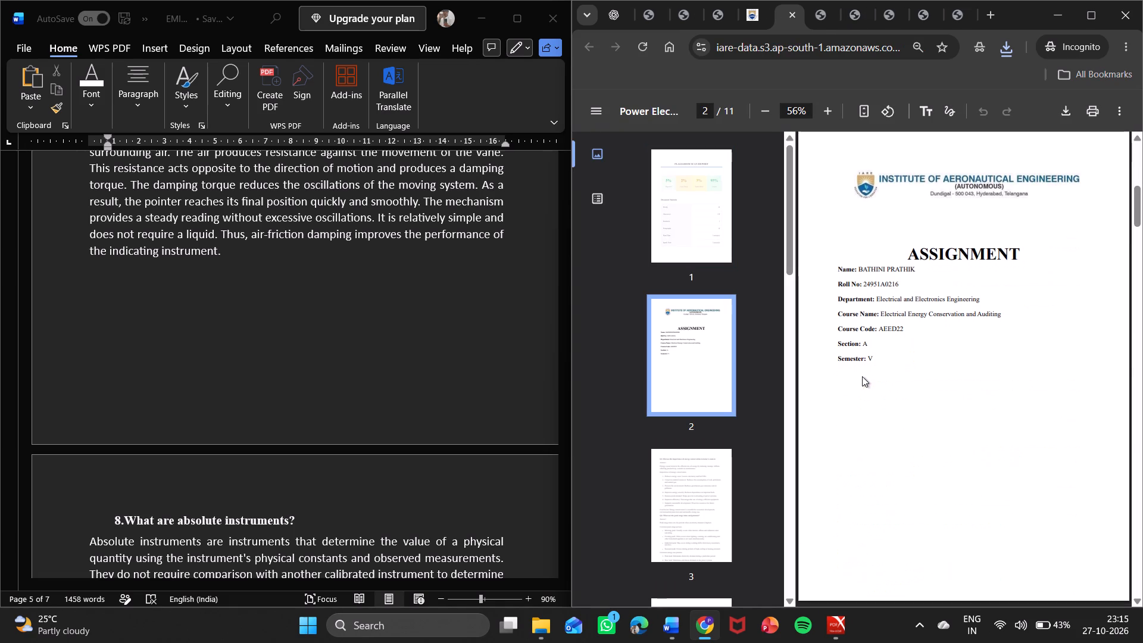
scroll(862, 376, "down", 1)
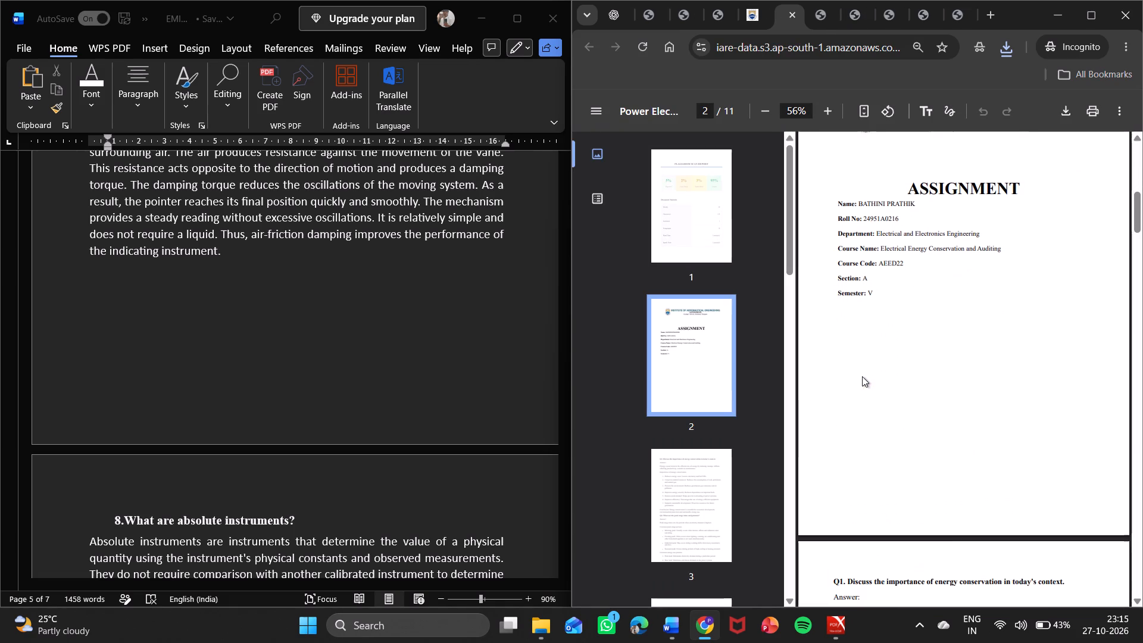
scroll(862, 376, "down", 4)
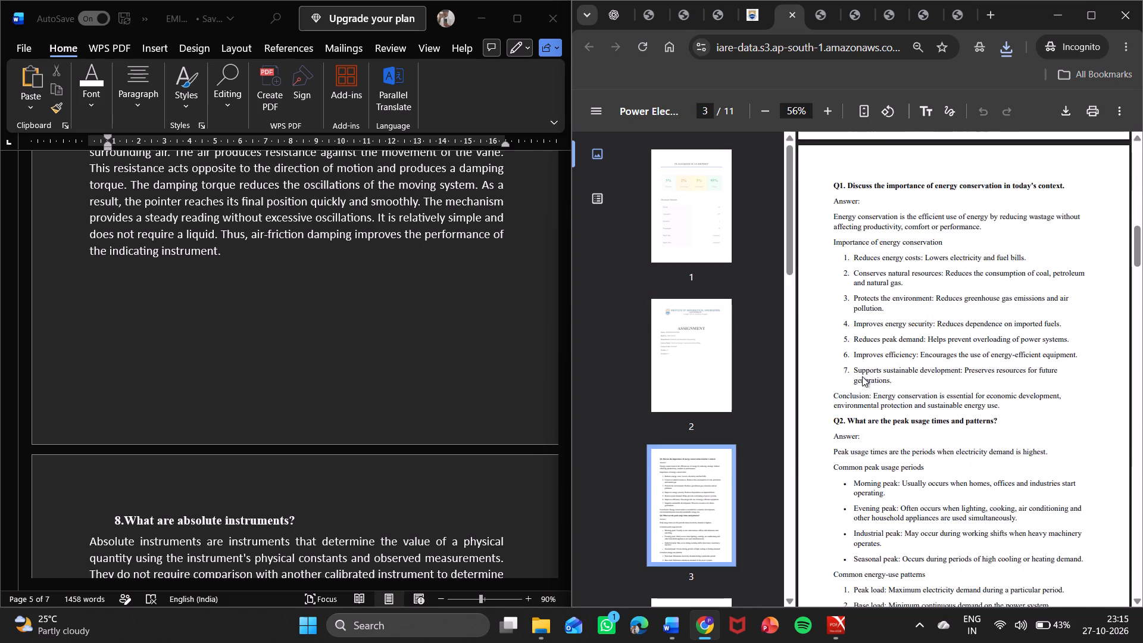
scroll(862, 376, "down", 14)
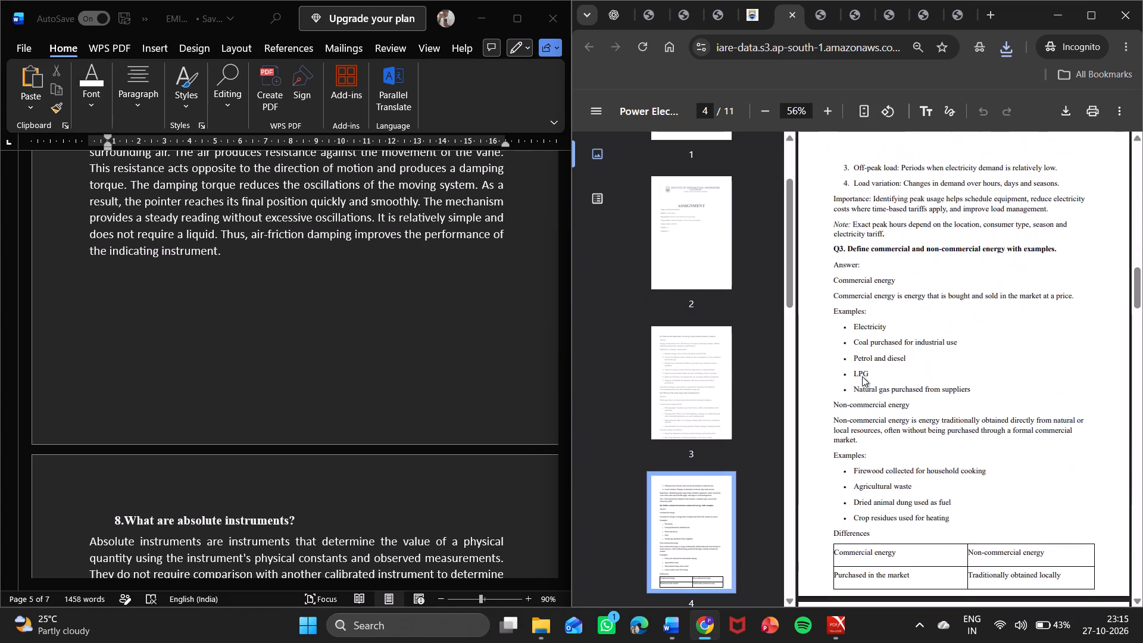
scroll(862, 376, "down", 13)
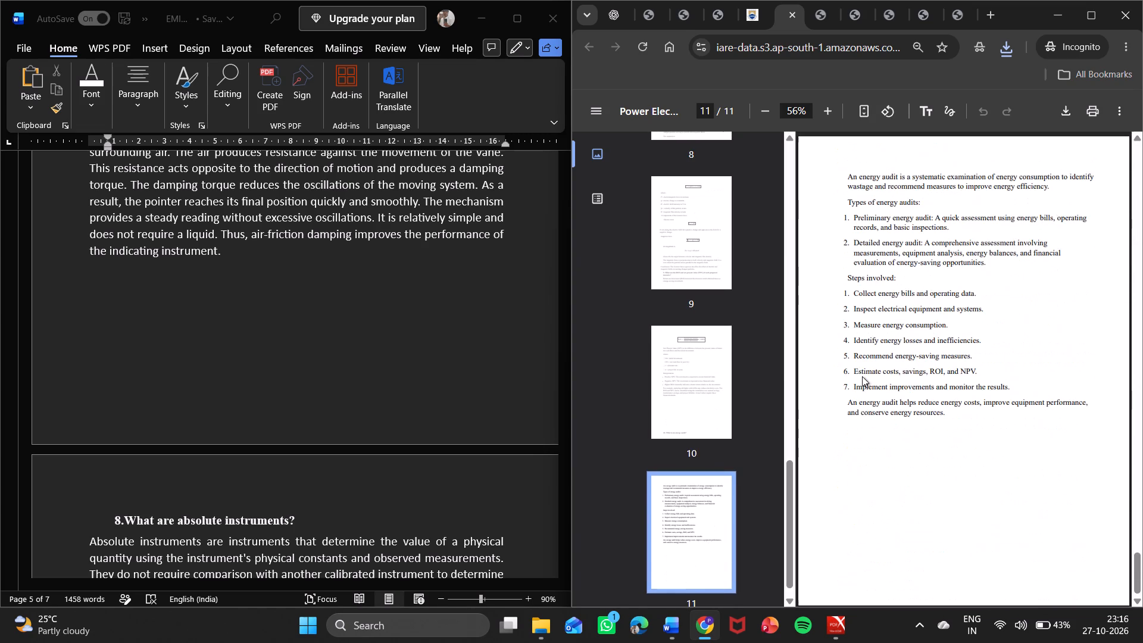
scroll(862, 376, "down", 1)
Examine the question 10 heading at the page break in the AEED22 answer and look back through to the first page.
scroll(862, 376, "up", 3)
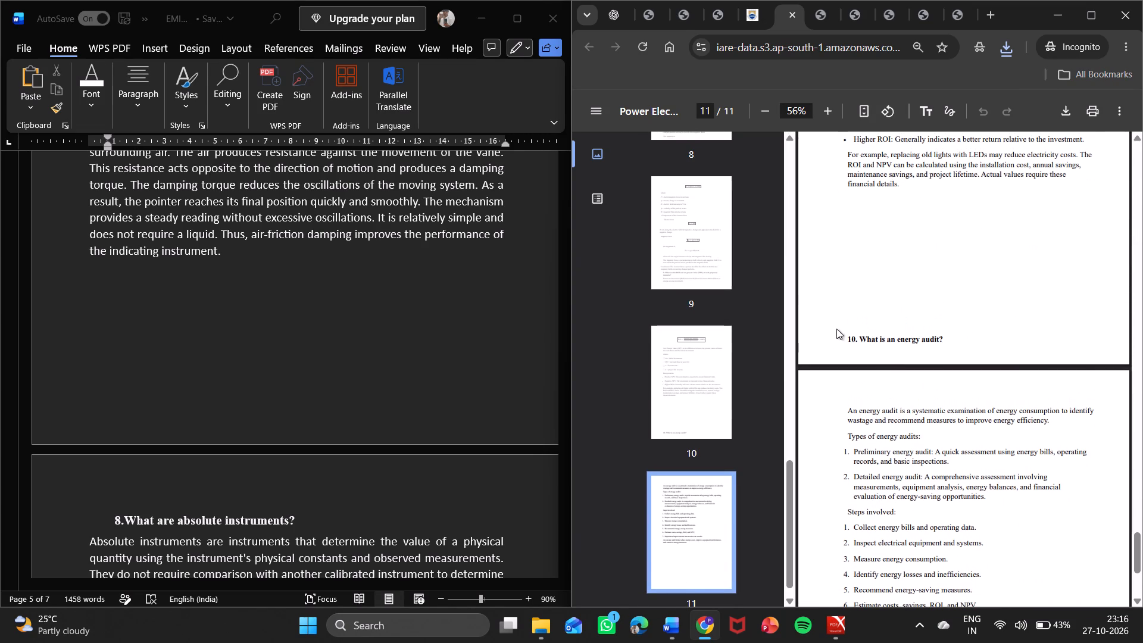
left_click(852, 347)
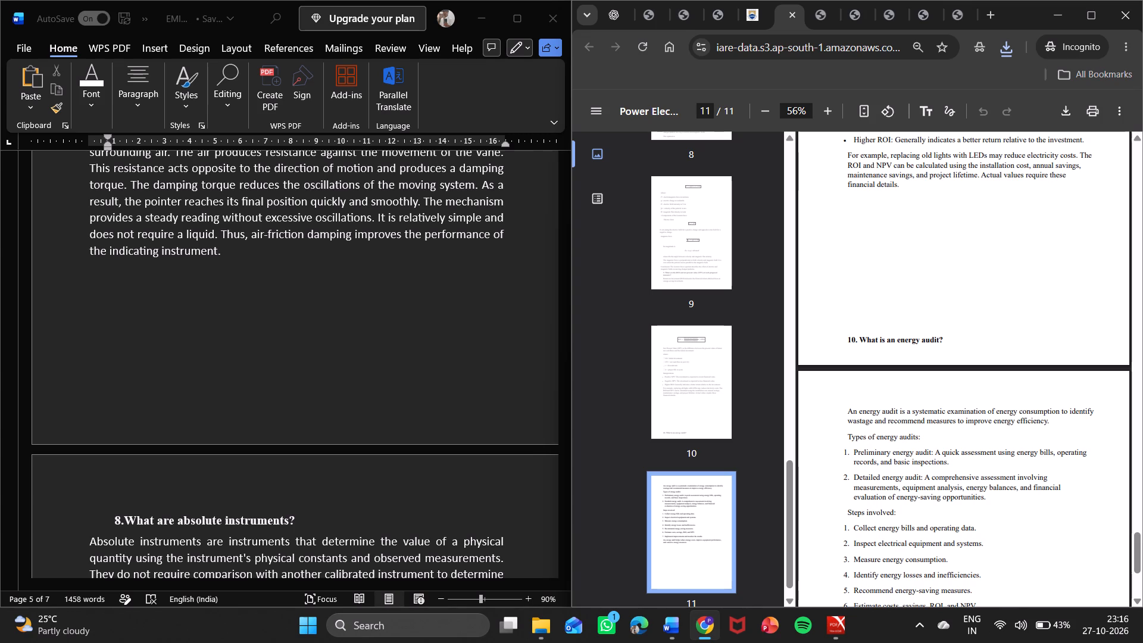
left_click(846, 338)
key("Return")
scroll(846, 338, "up", 7)
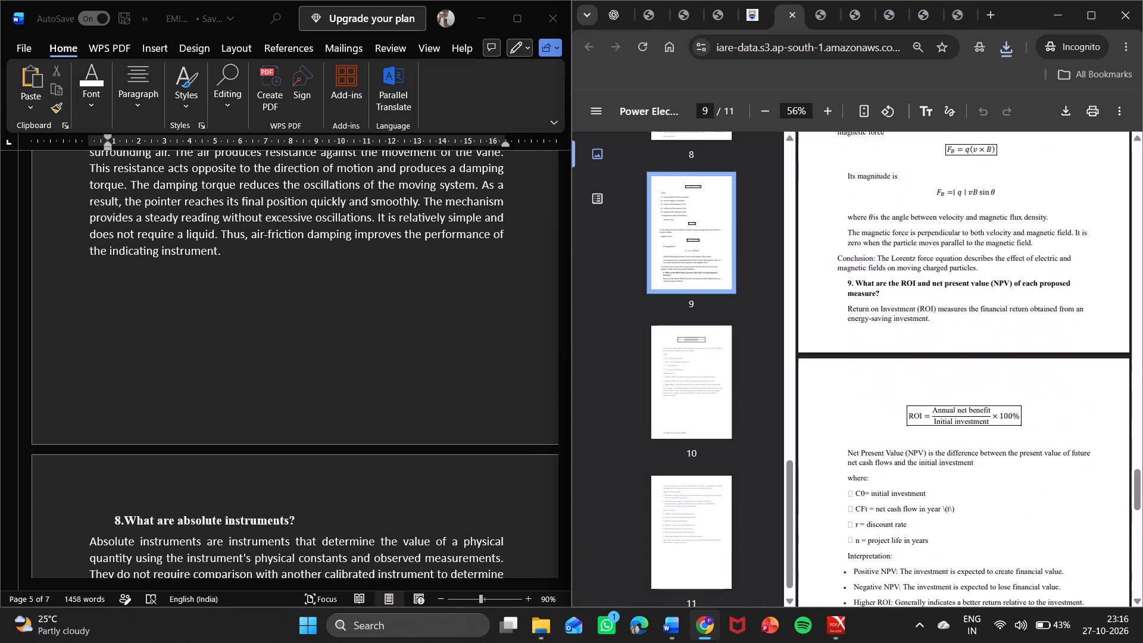
scroll(846, 338, "up", 15)
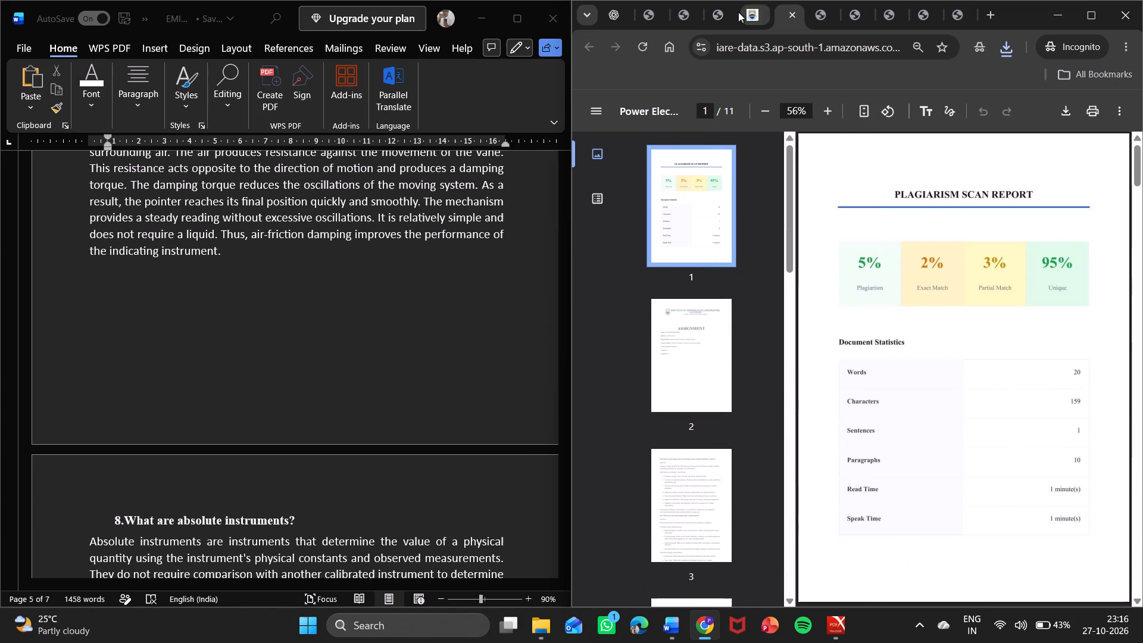
Return to the IARE portal and open the academic AAT Question Selection page.
left_click(738, 12)
scroll(807, 171, "up", 7)
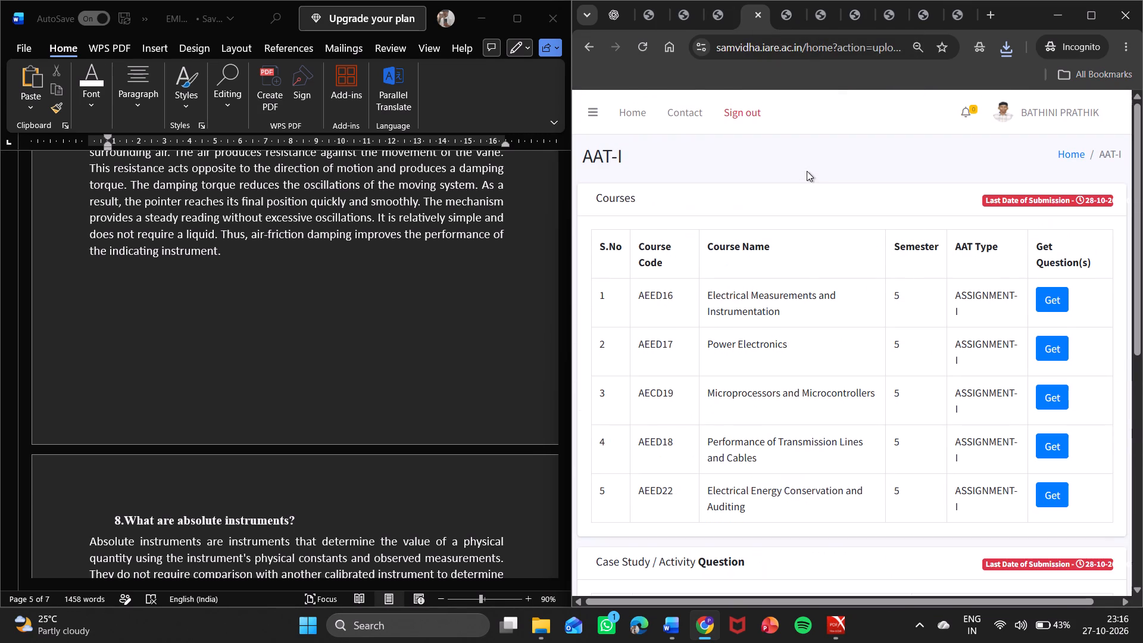
left_click(589, 106)
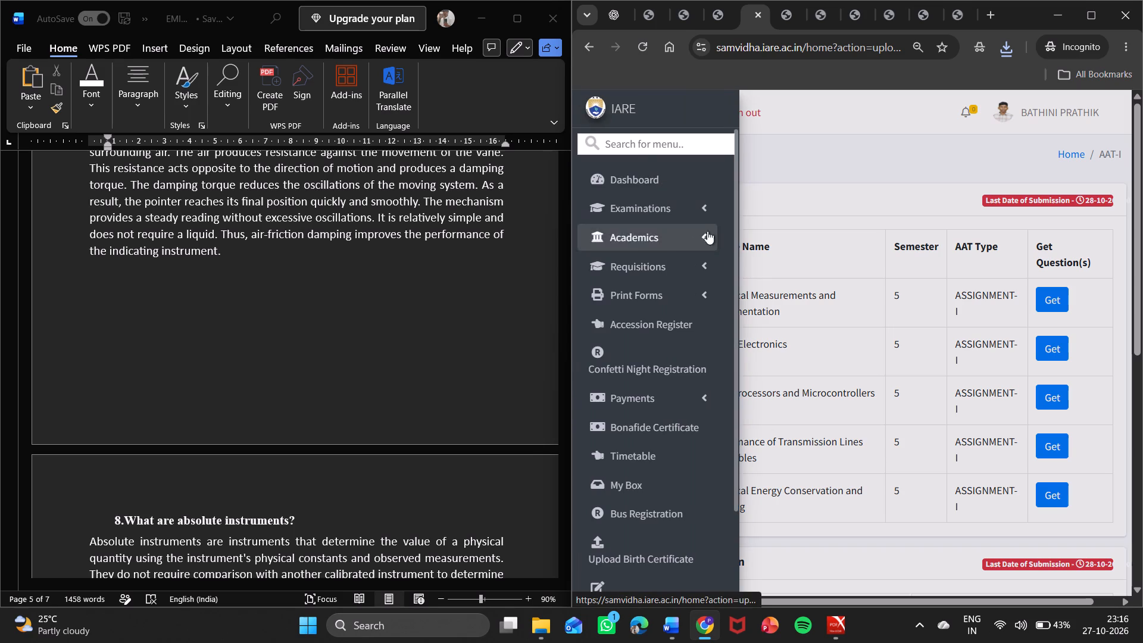
scroll(651, 360, "down", 3)
scroll(624, 189, "up", 1)
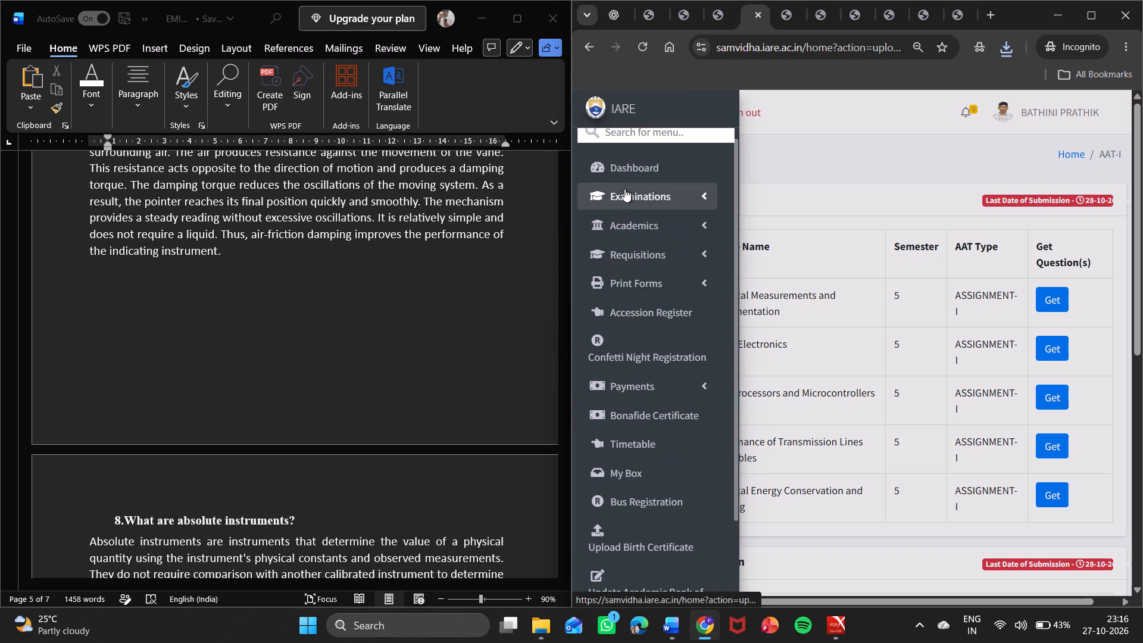
left_click(657, 220)
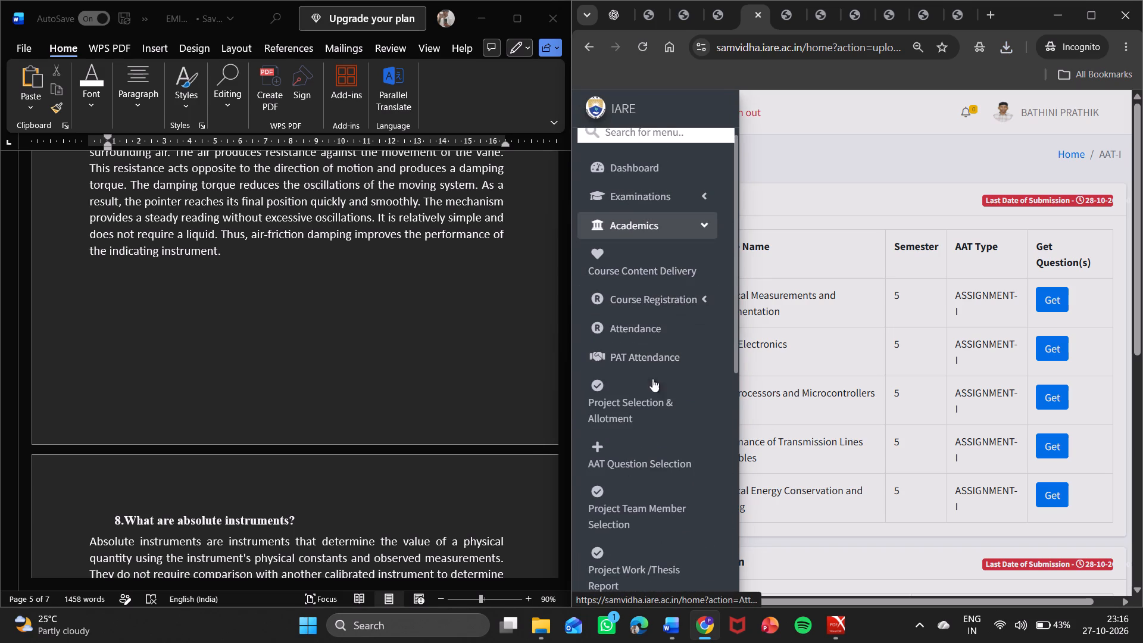
left_click(653, 454)
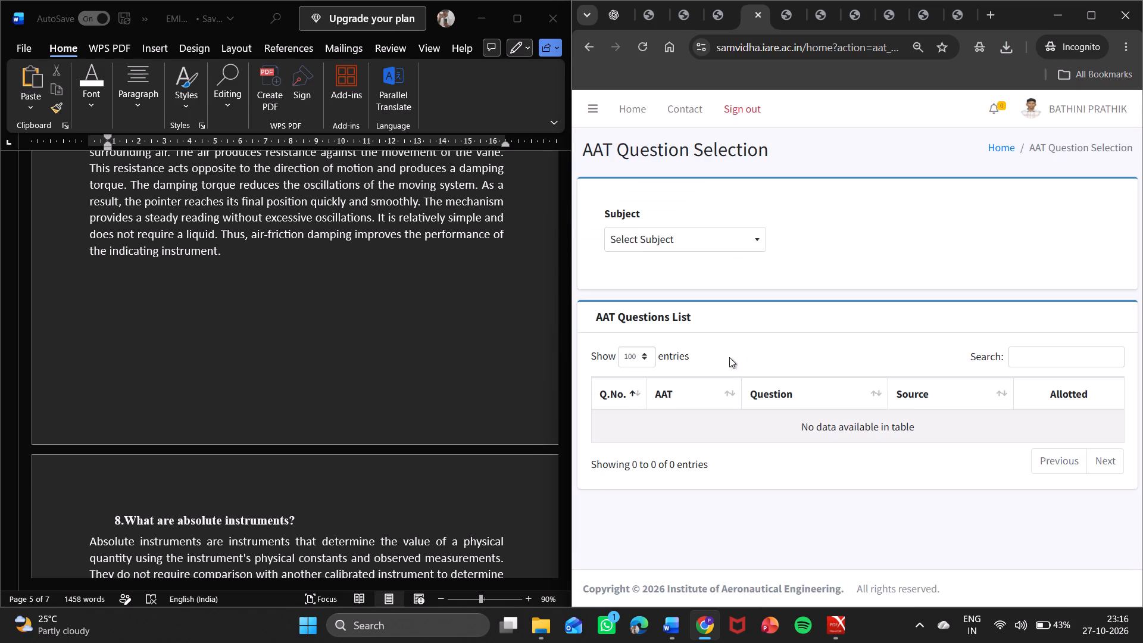
Choose AEED22 Electrical Energy Conservation and Auditing as the subject and check its AAT questions list.
left_click(718, 229)
scroll(687, 377, "down", 2)
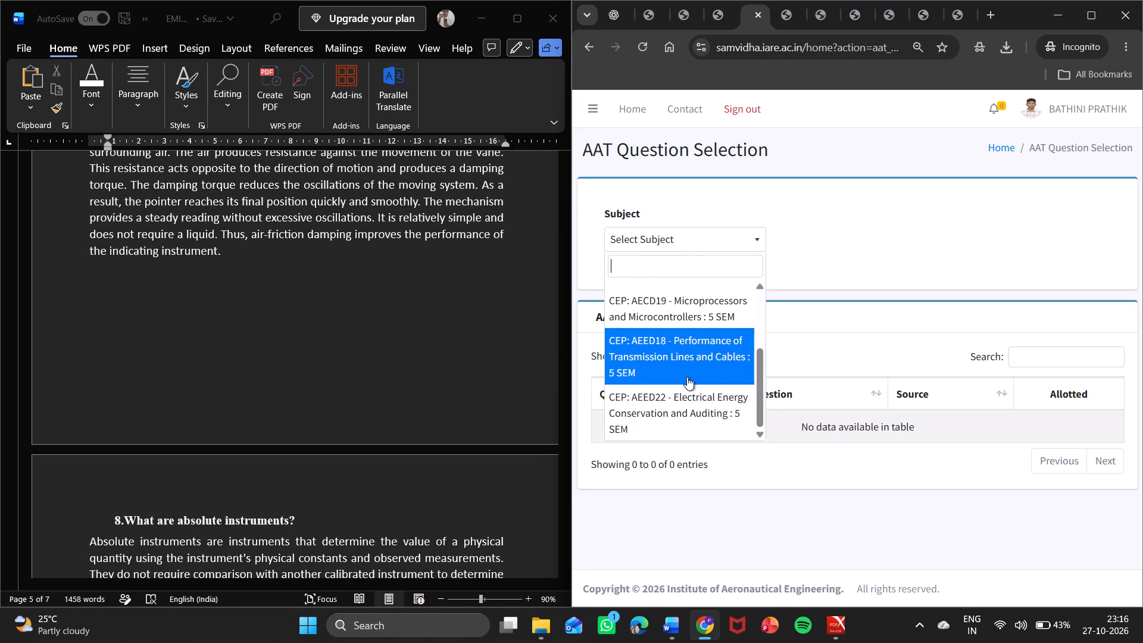
left_click(683, 404)
left_click(998, 416)
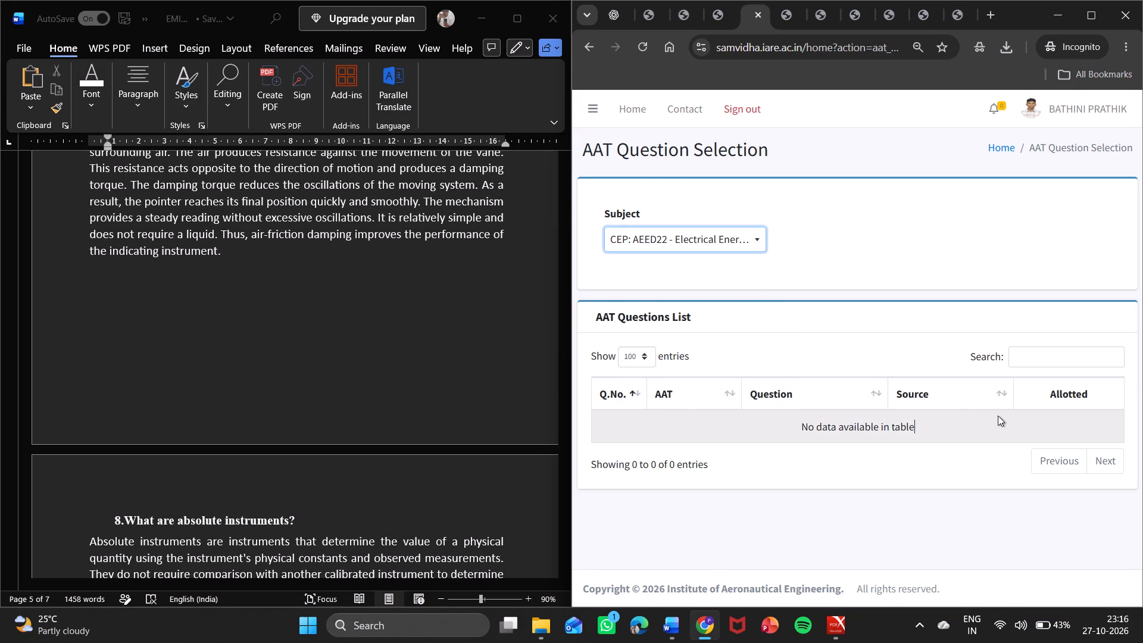
left_click_drag(894, 420, 916, 420)
double_click(916, 420)
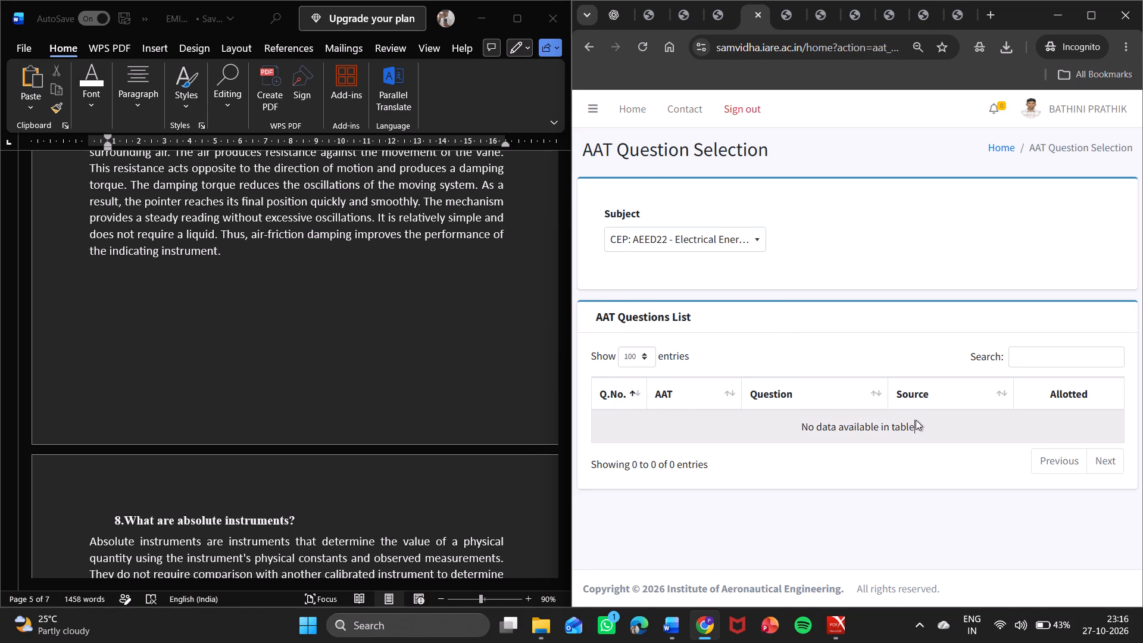
Switch the subject to AEED18 Performance of Transmission Lines and Cables and look through its AAT questions list.
left_click(737, 227)
left_click(717, 358)
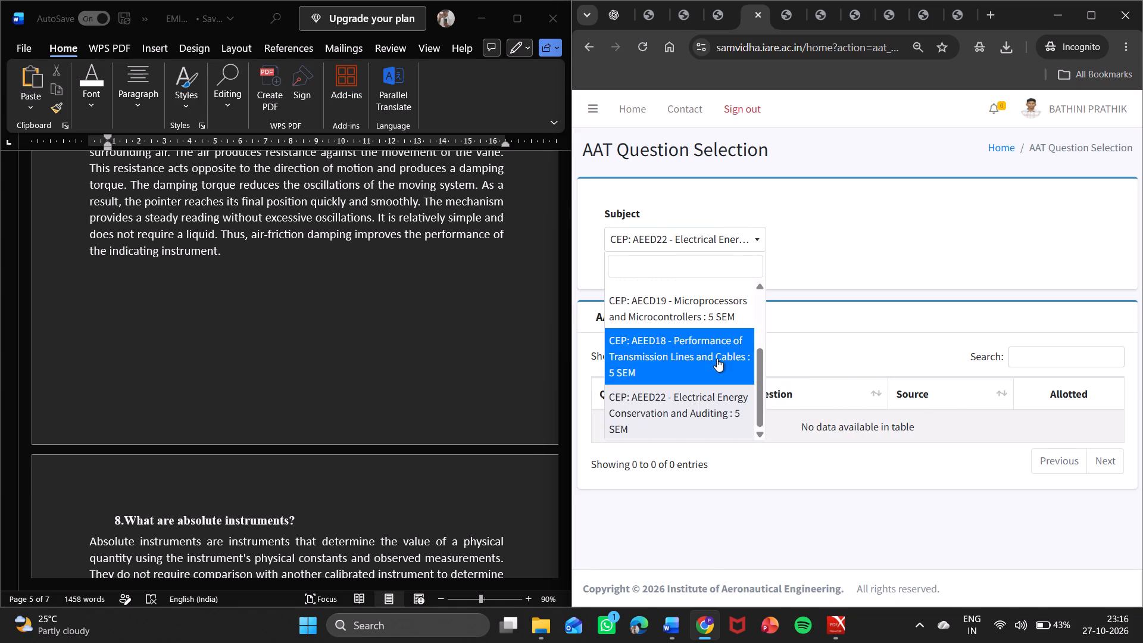
scroll(927, 414, "down", 4)
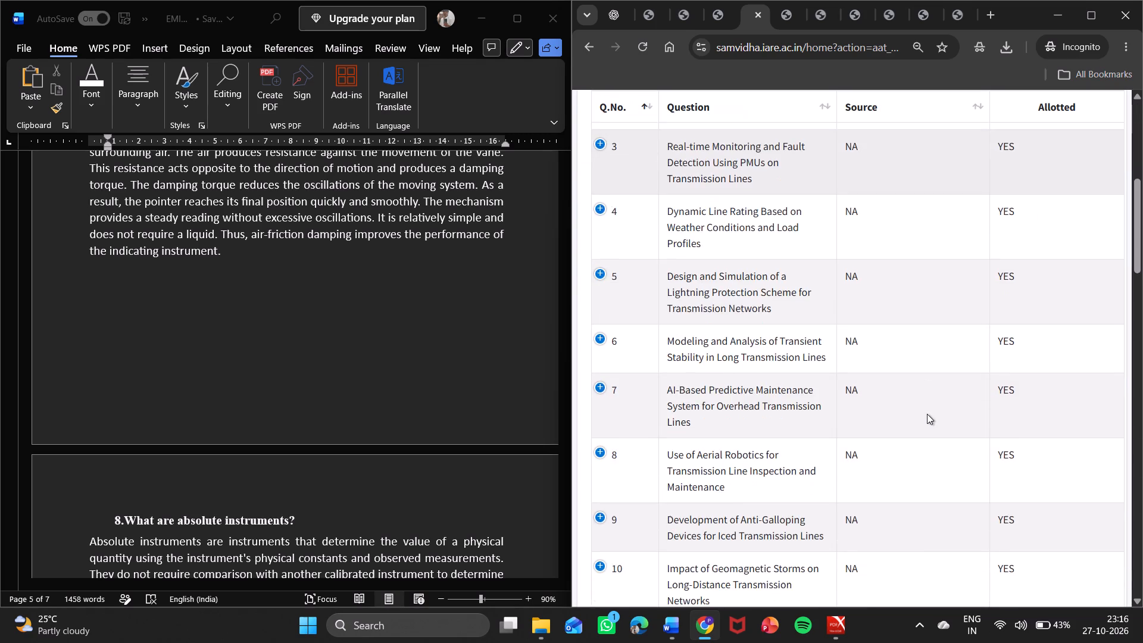
scroll(927, 414, "down", 4)
scroll(927, 414, "up", 8)
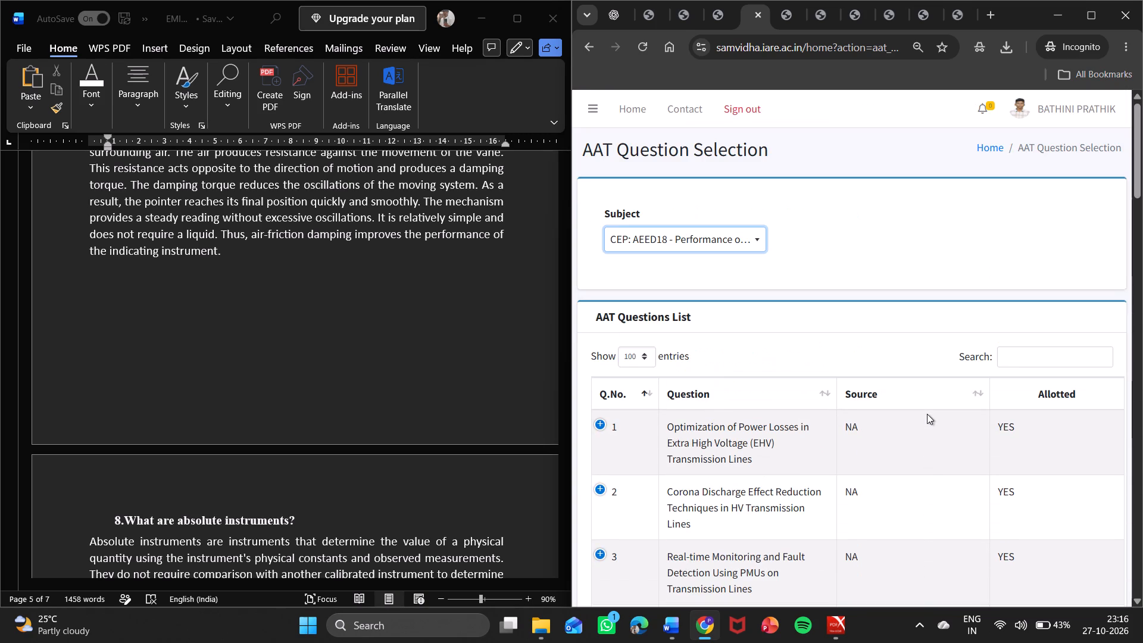
Switch the AAT question subject to AEED17 Power Electronics and check its questions list.
left_click(733, 241)
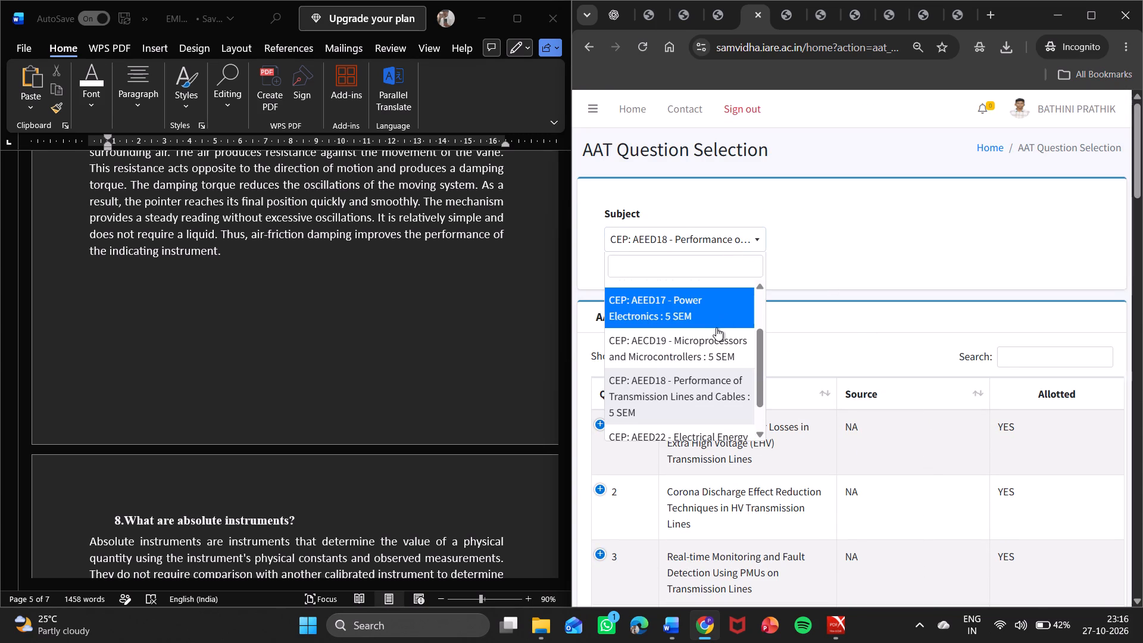
left_click(716, 327)
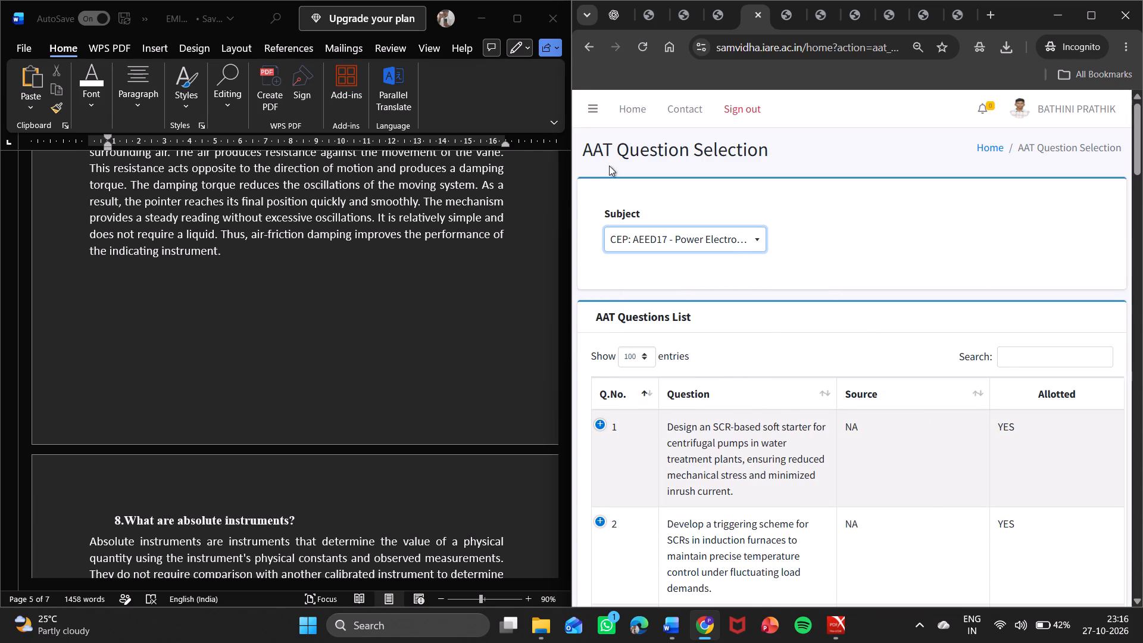
Open the AAT-II uploads page in the IARE portal to show its courses table.
left_click(595, 99)
scroll(707, 424, "down", 6)
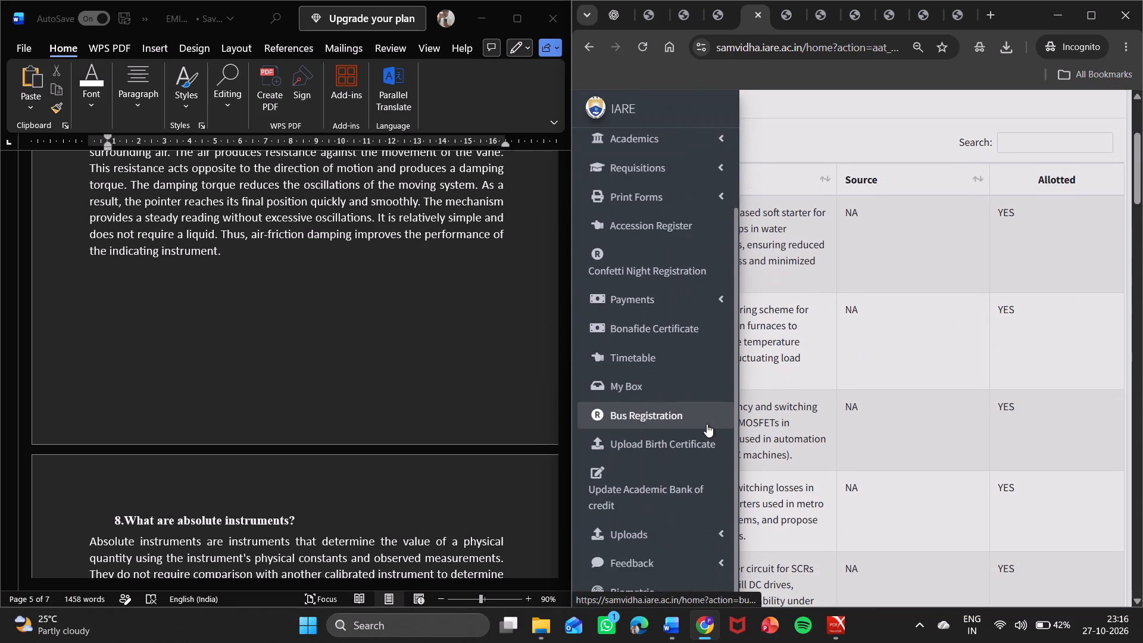
left_click(725, 521)
scroll(725, 521, "down", 2)
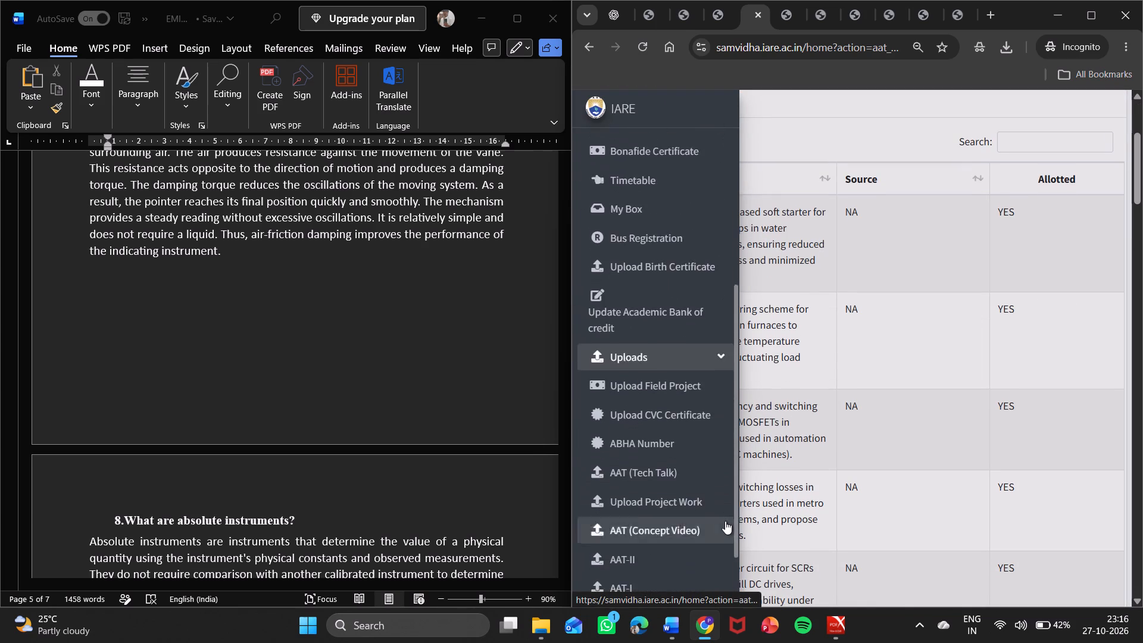
scroll(725, 521, "down", 2)
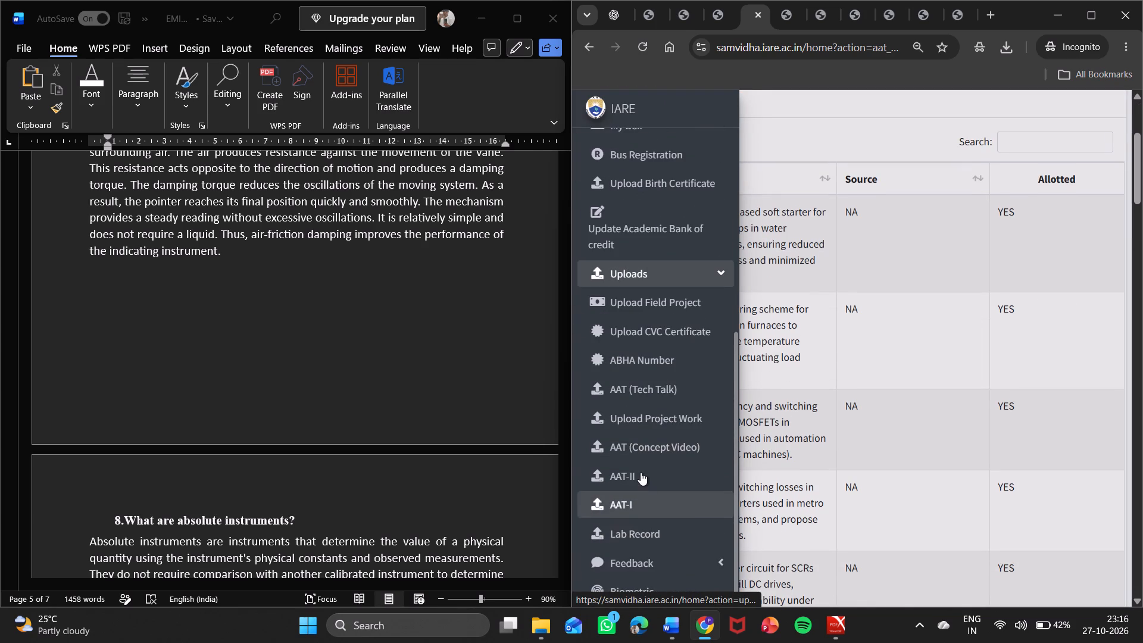